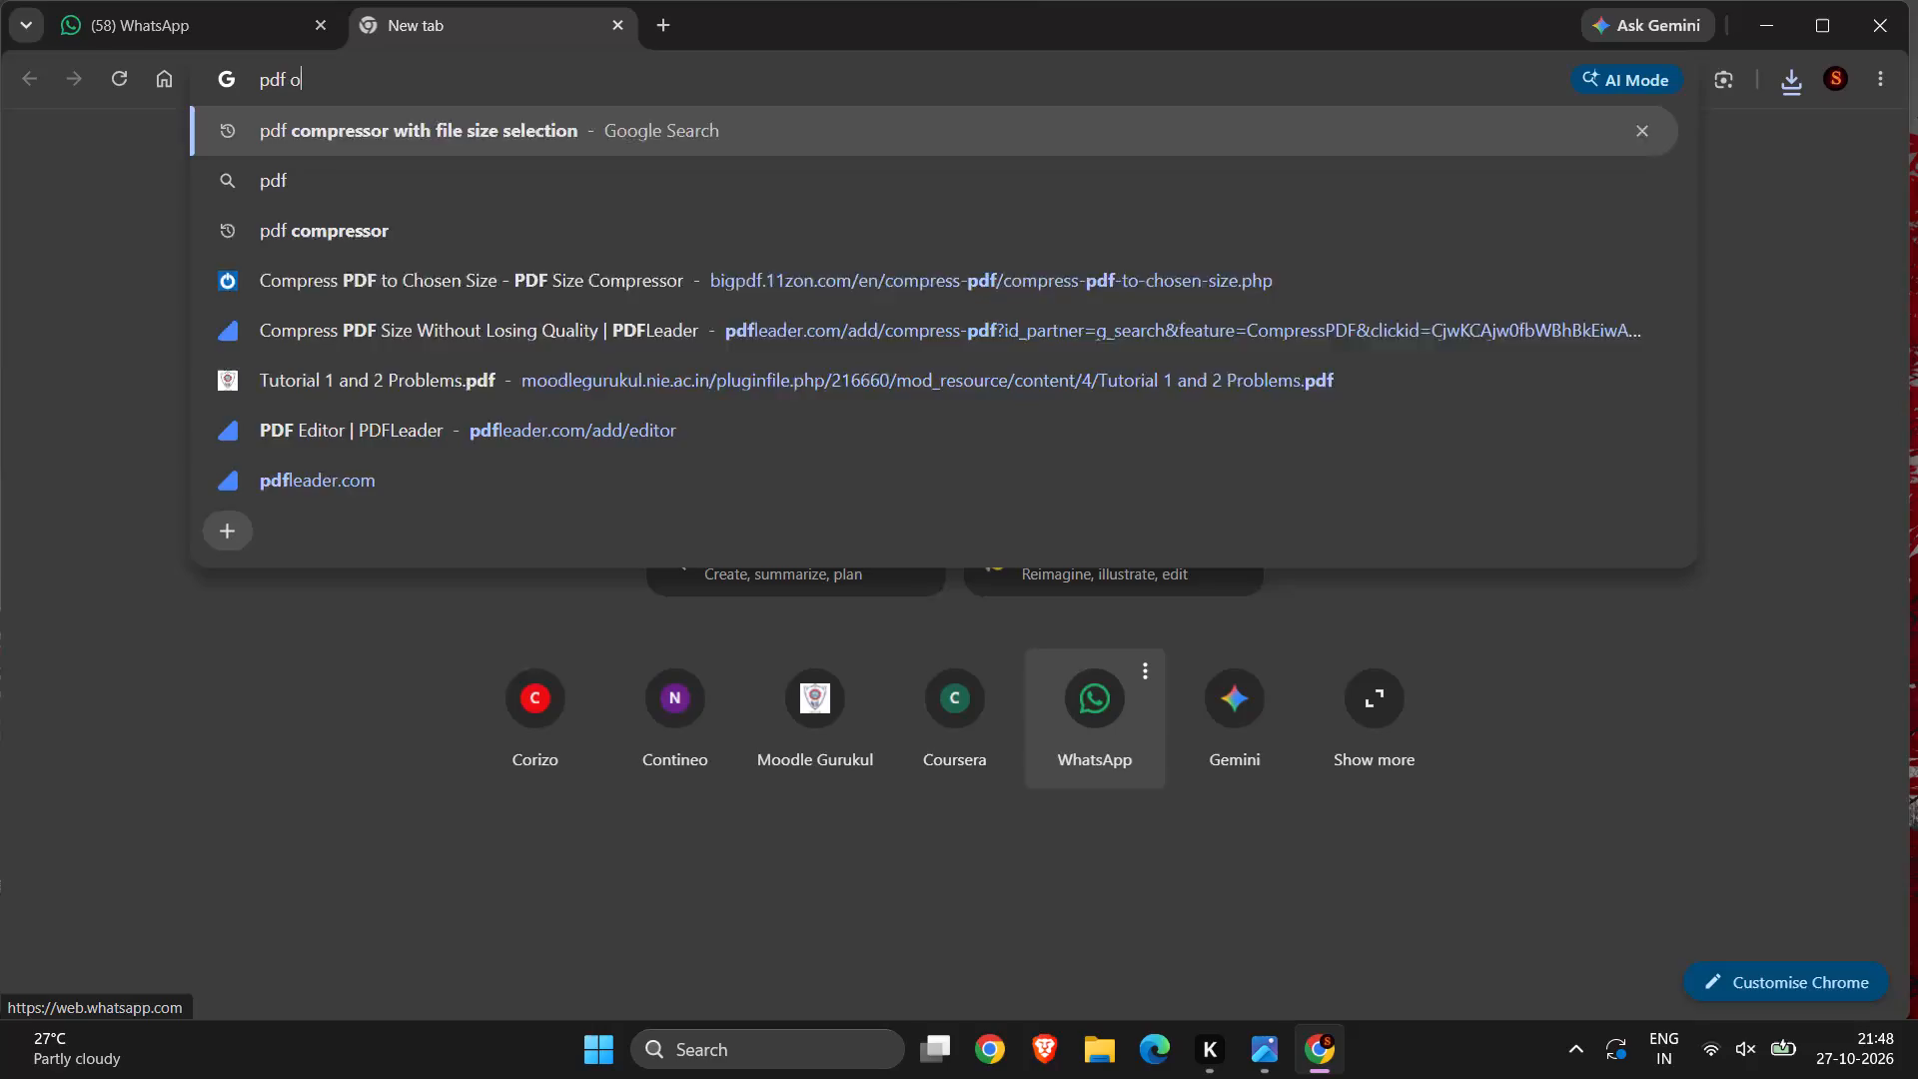
# Search Google for "pdf to word converter".
pyautogui.press('space')
pyautogui.press('BackSpace')
pyautogui.press('BackSpace')
pyautogui.write('to')
pyautogui.press('space')
pyautogui.hotkey('ctrl', 'Right')
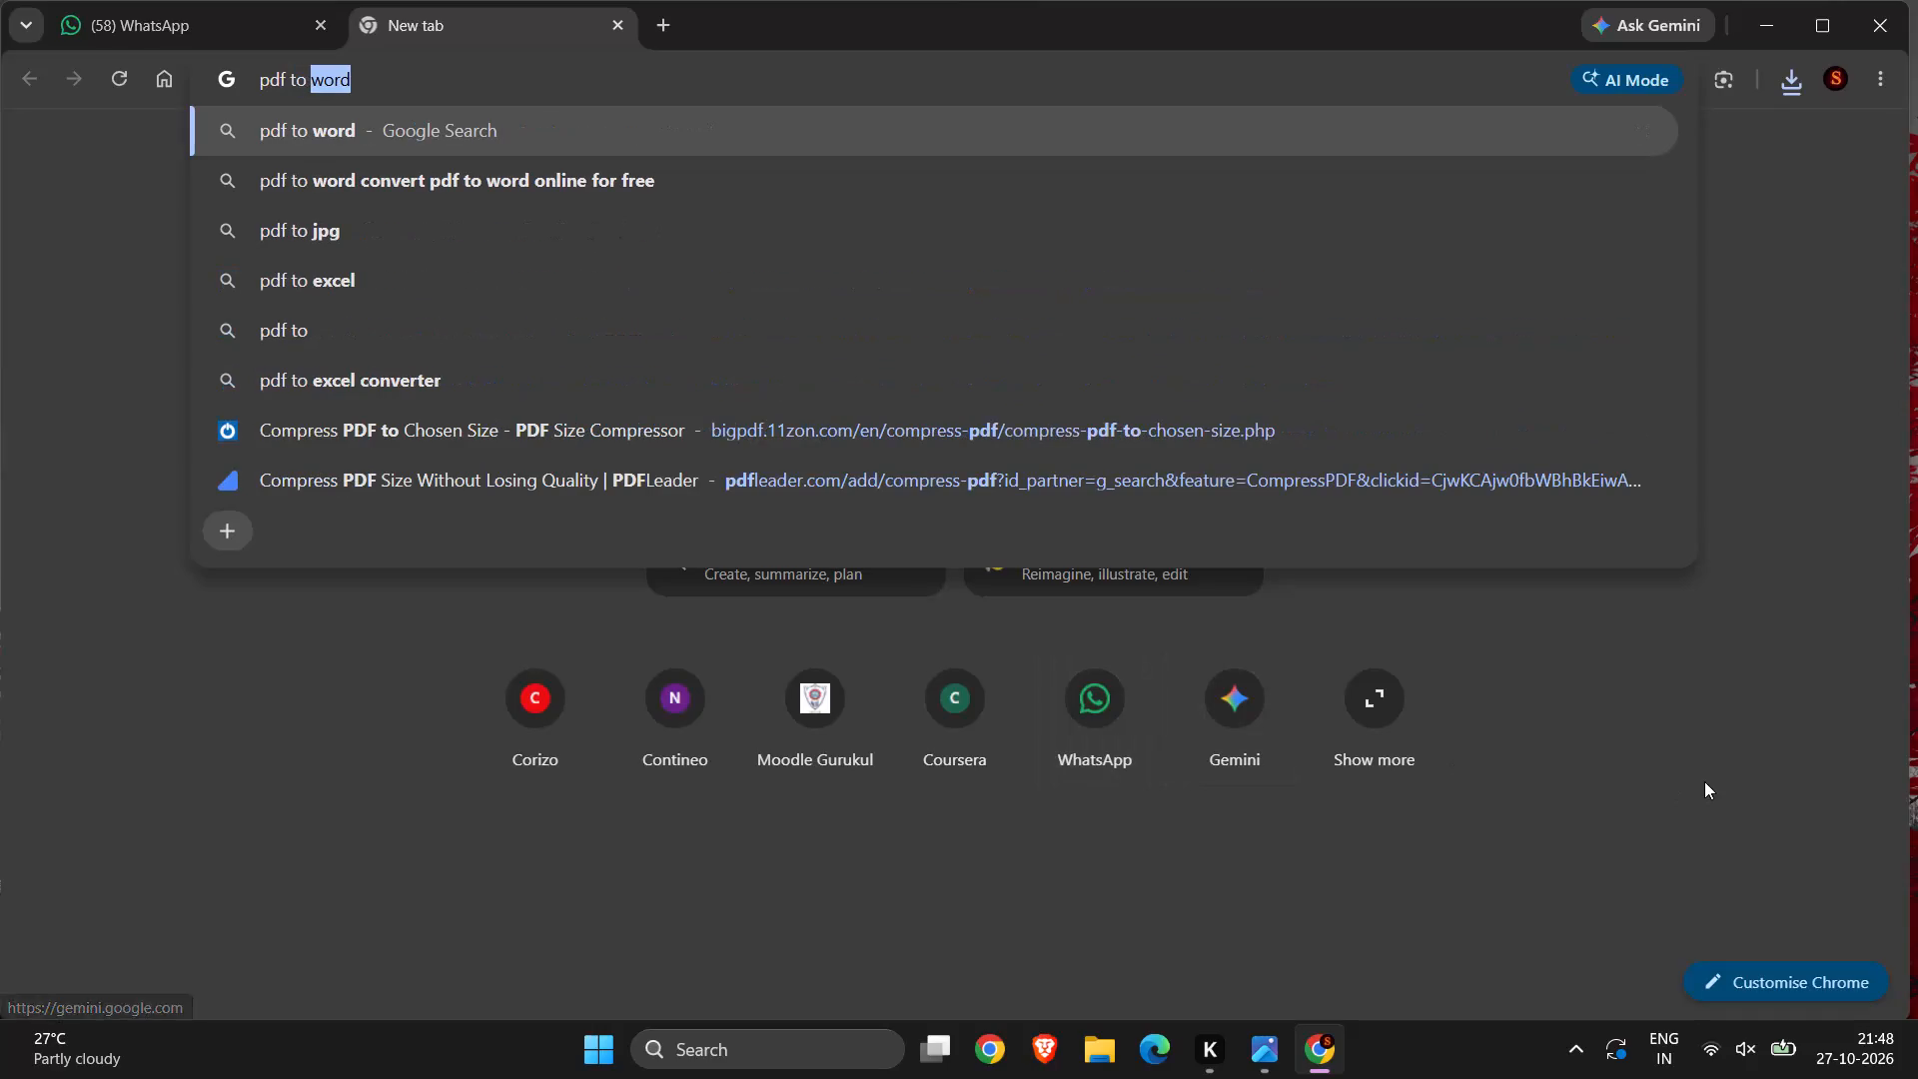
pyautogui.press('space')
pyautogui.write('covert')
pyautogui.scroll(-1, 1704, 781)
pyautogui.press('e')
pyautogui.write('de')
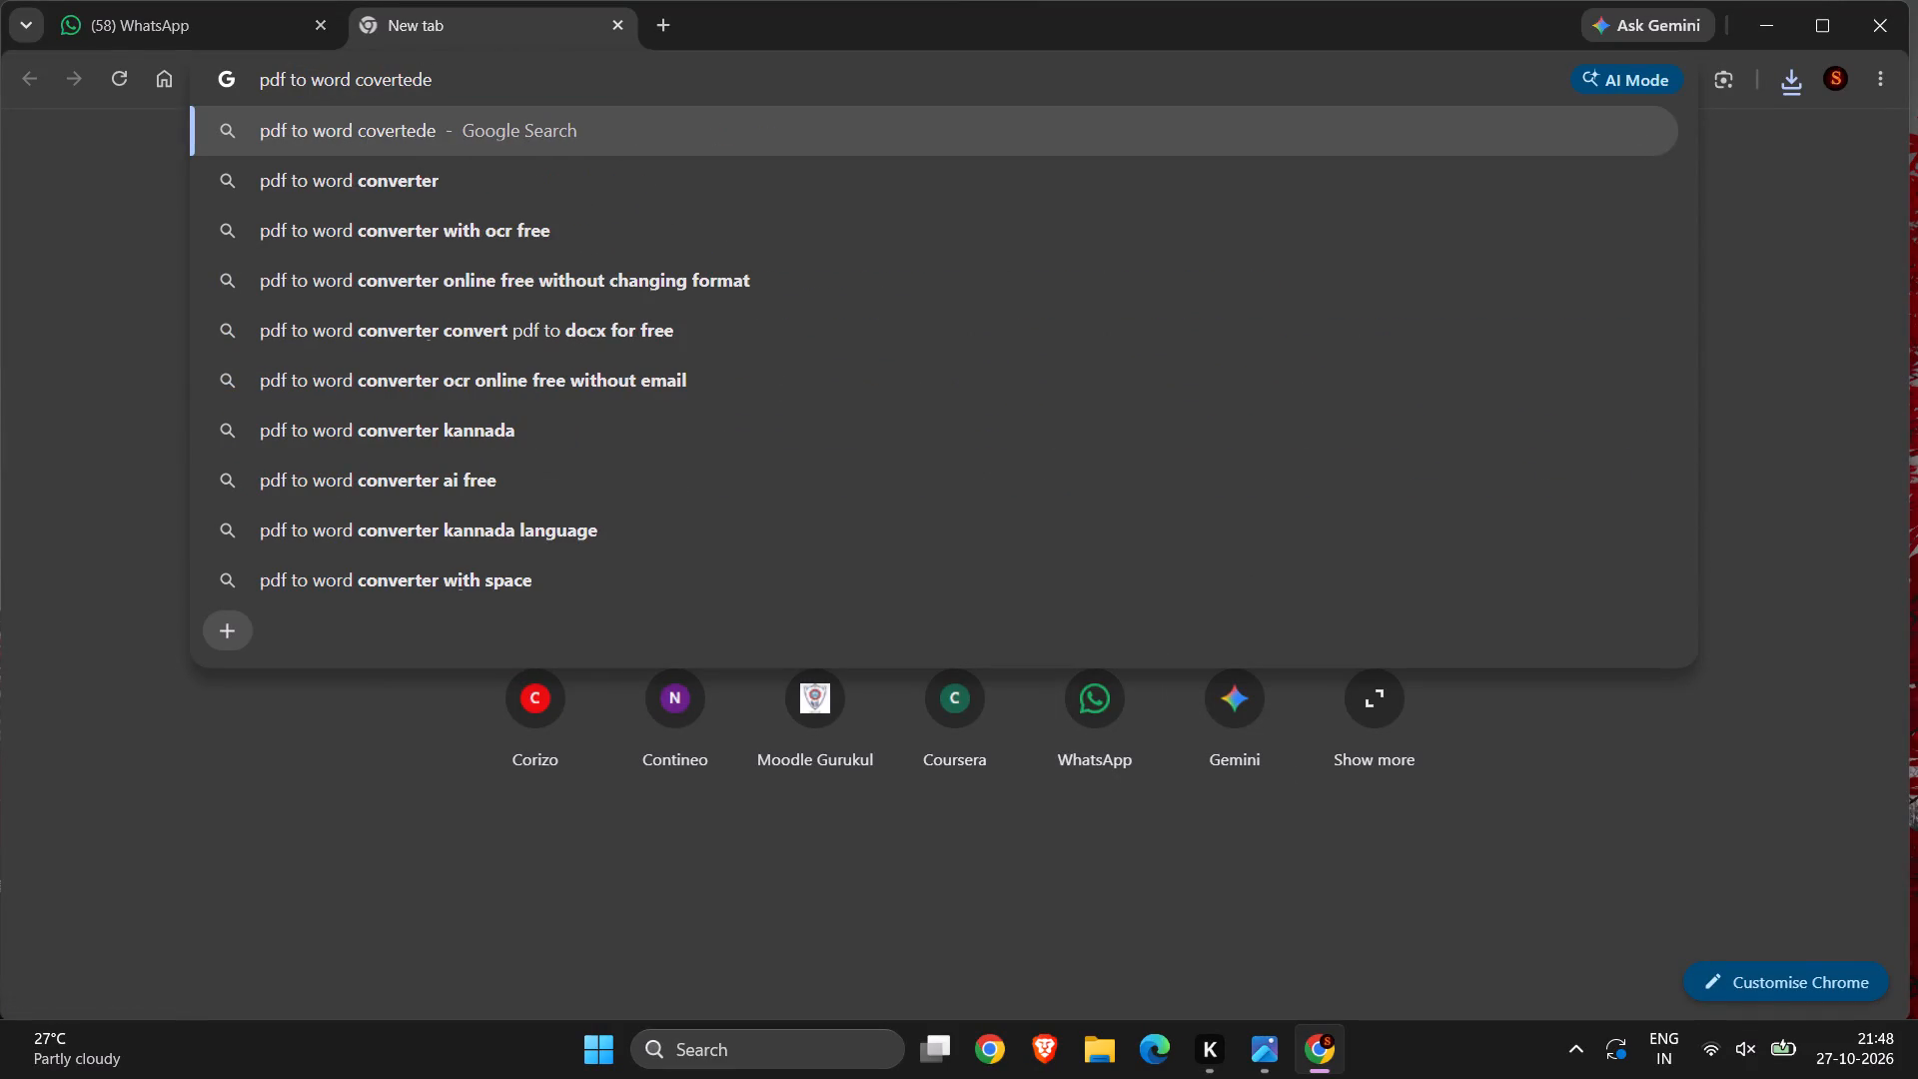
pyautogui.press('Down')
pyautogui.press('Return')
# Open Smallpdf's "Free PDF to Word Converter" from the search results.
pyautogui.click(391, 587)
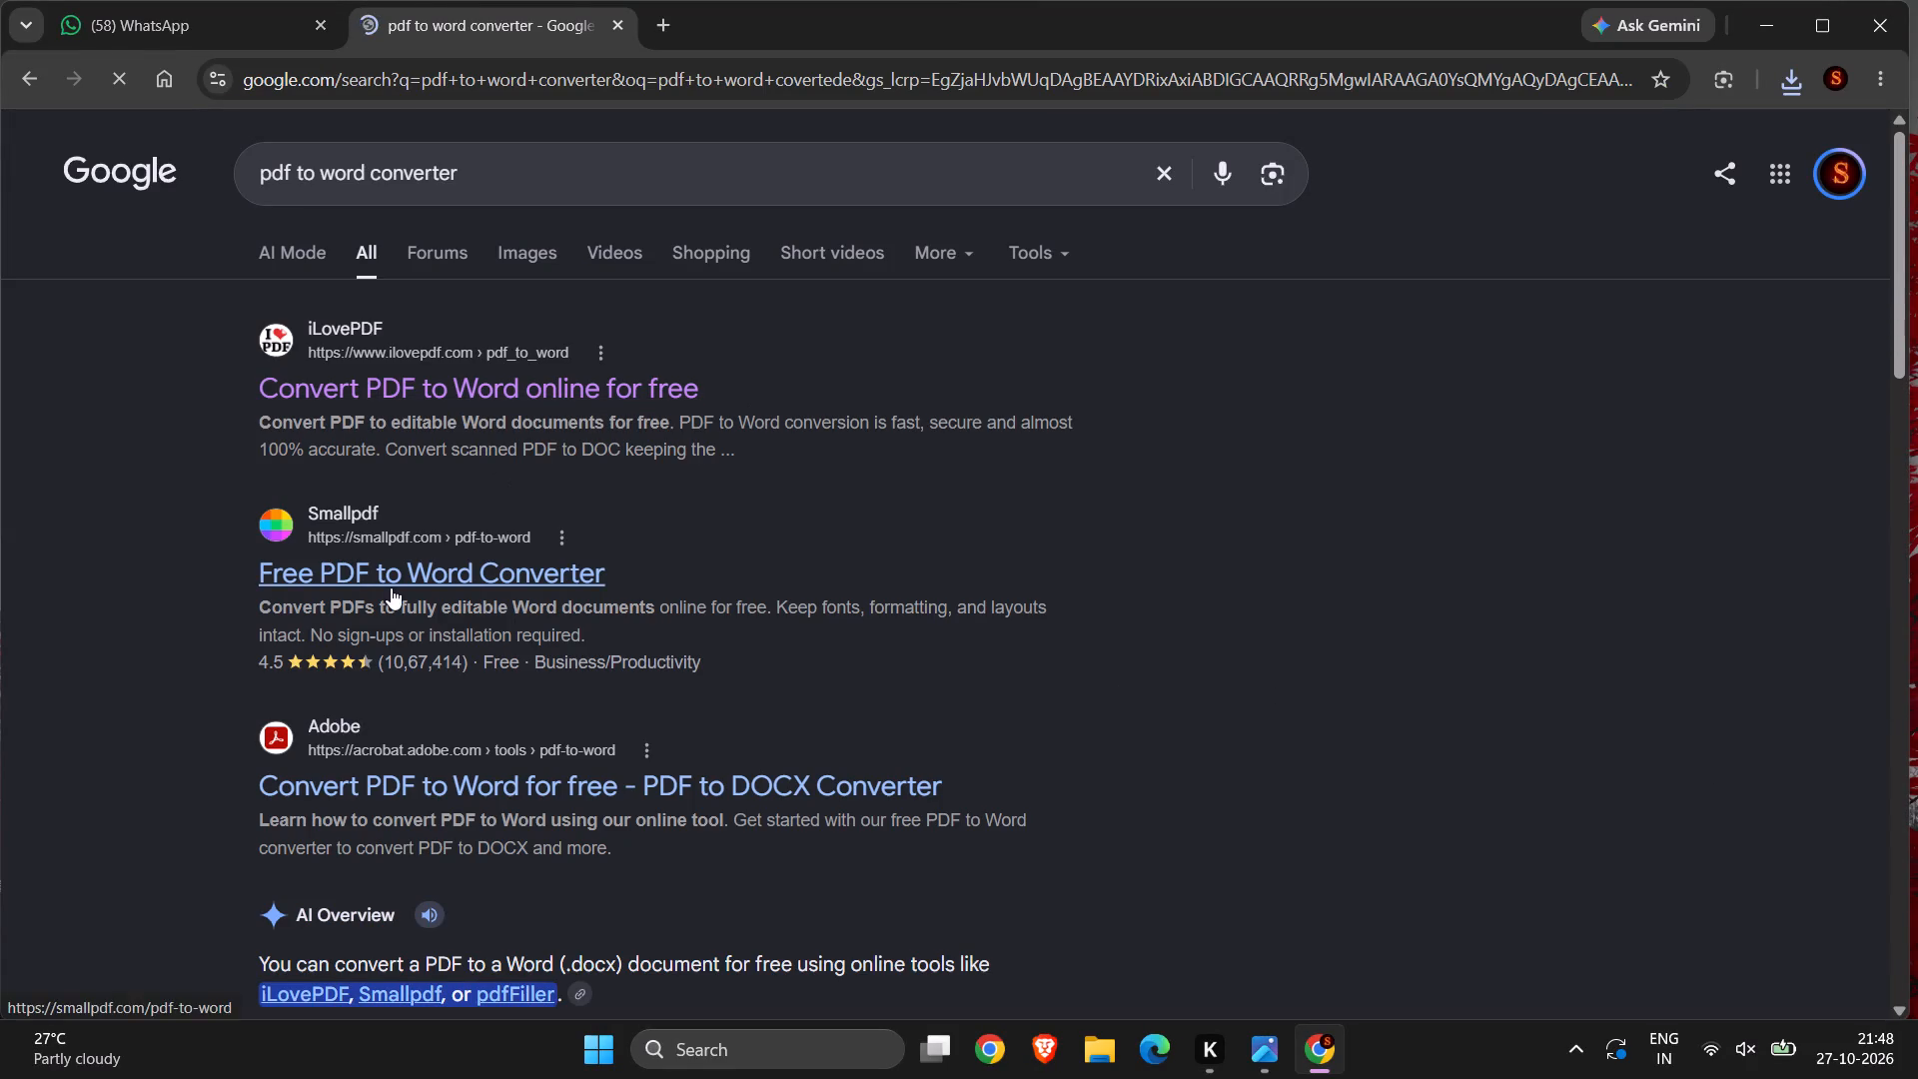
# Upload the PDF "exp learning em p1 (1)" from the Downloads folder to the Smallpdf converter.
pyautogui.click(855, 549)
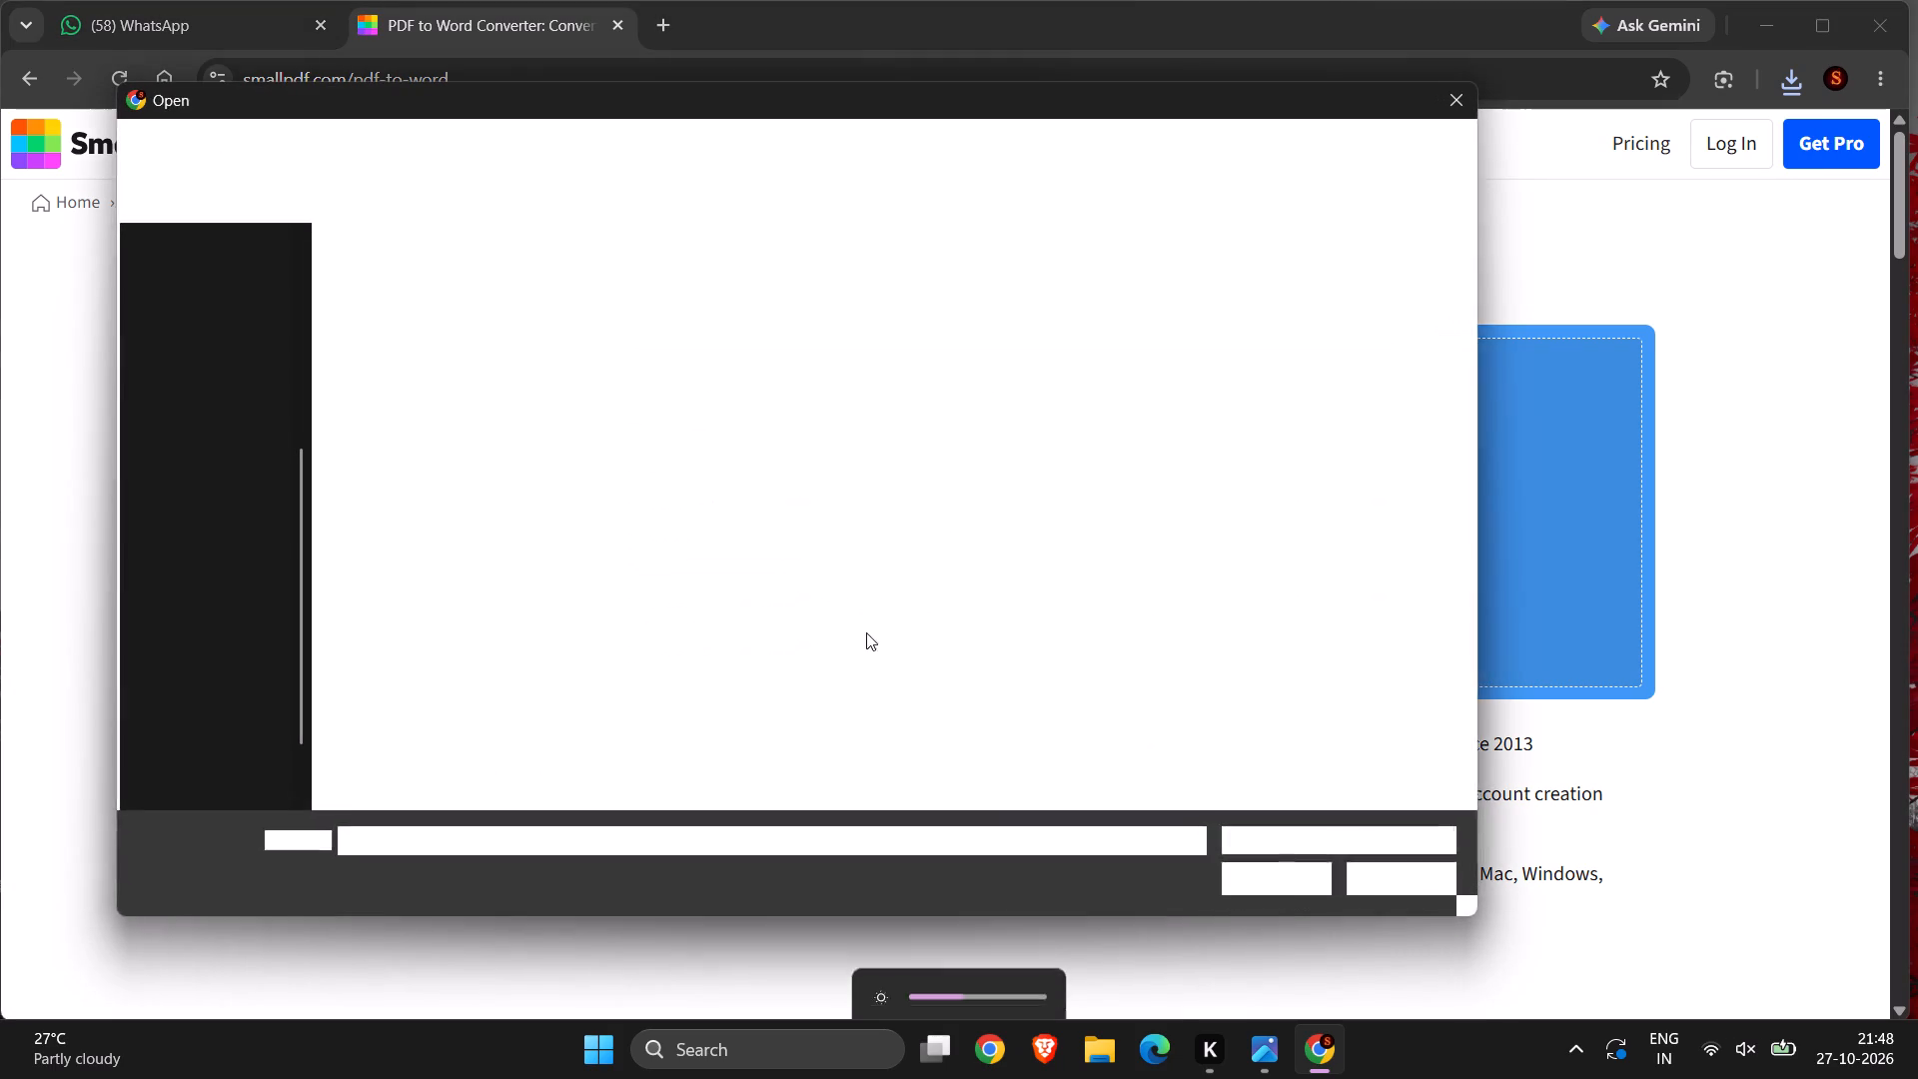
pyautogui.scroll(4, 178, 495)
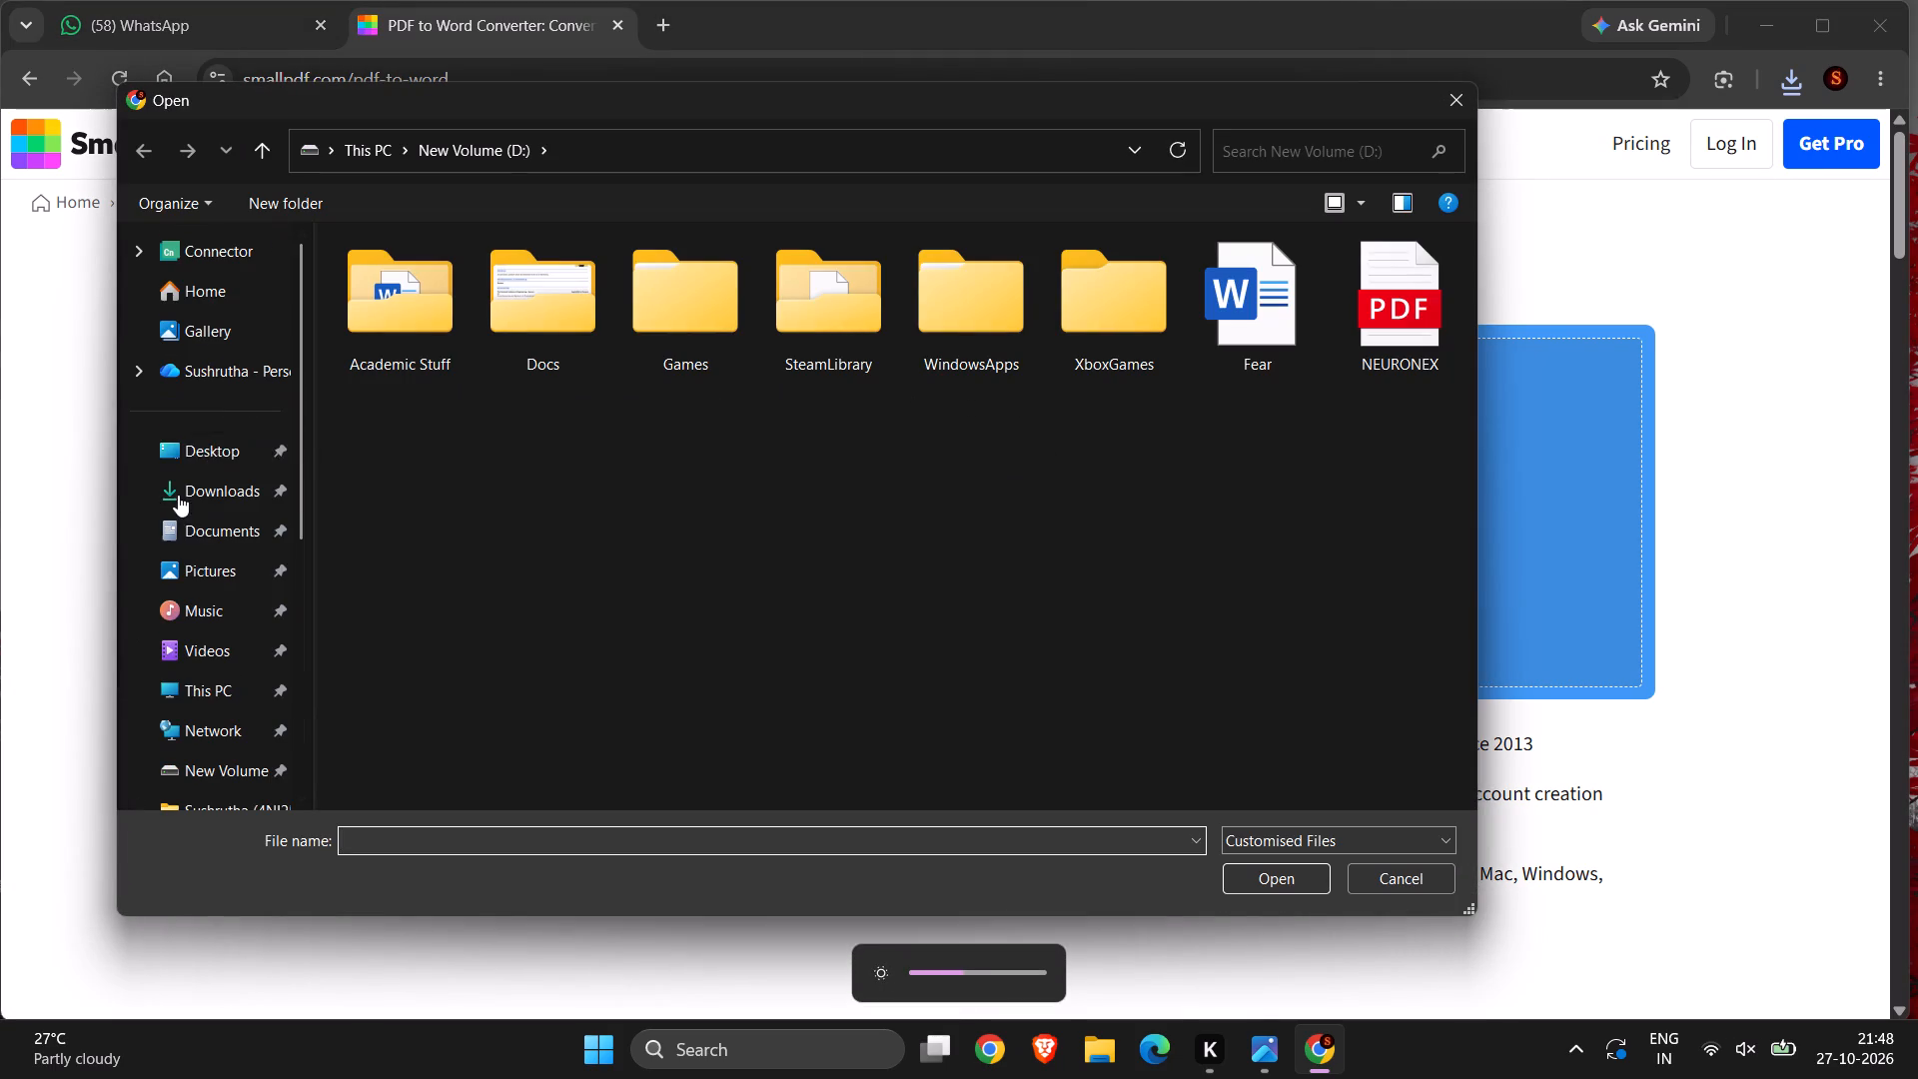
pyautogui.click(199, 527)
pyautogui.click(225, 493)
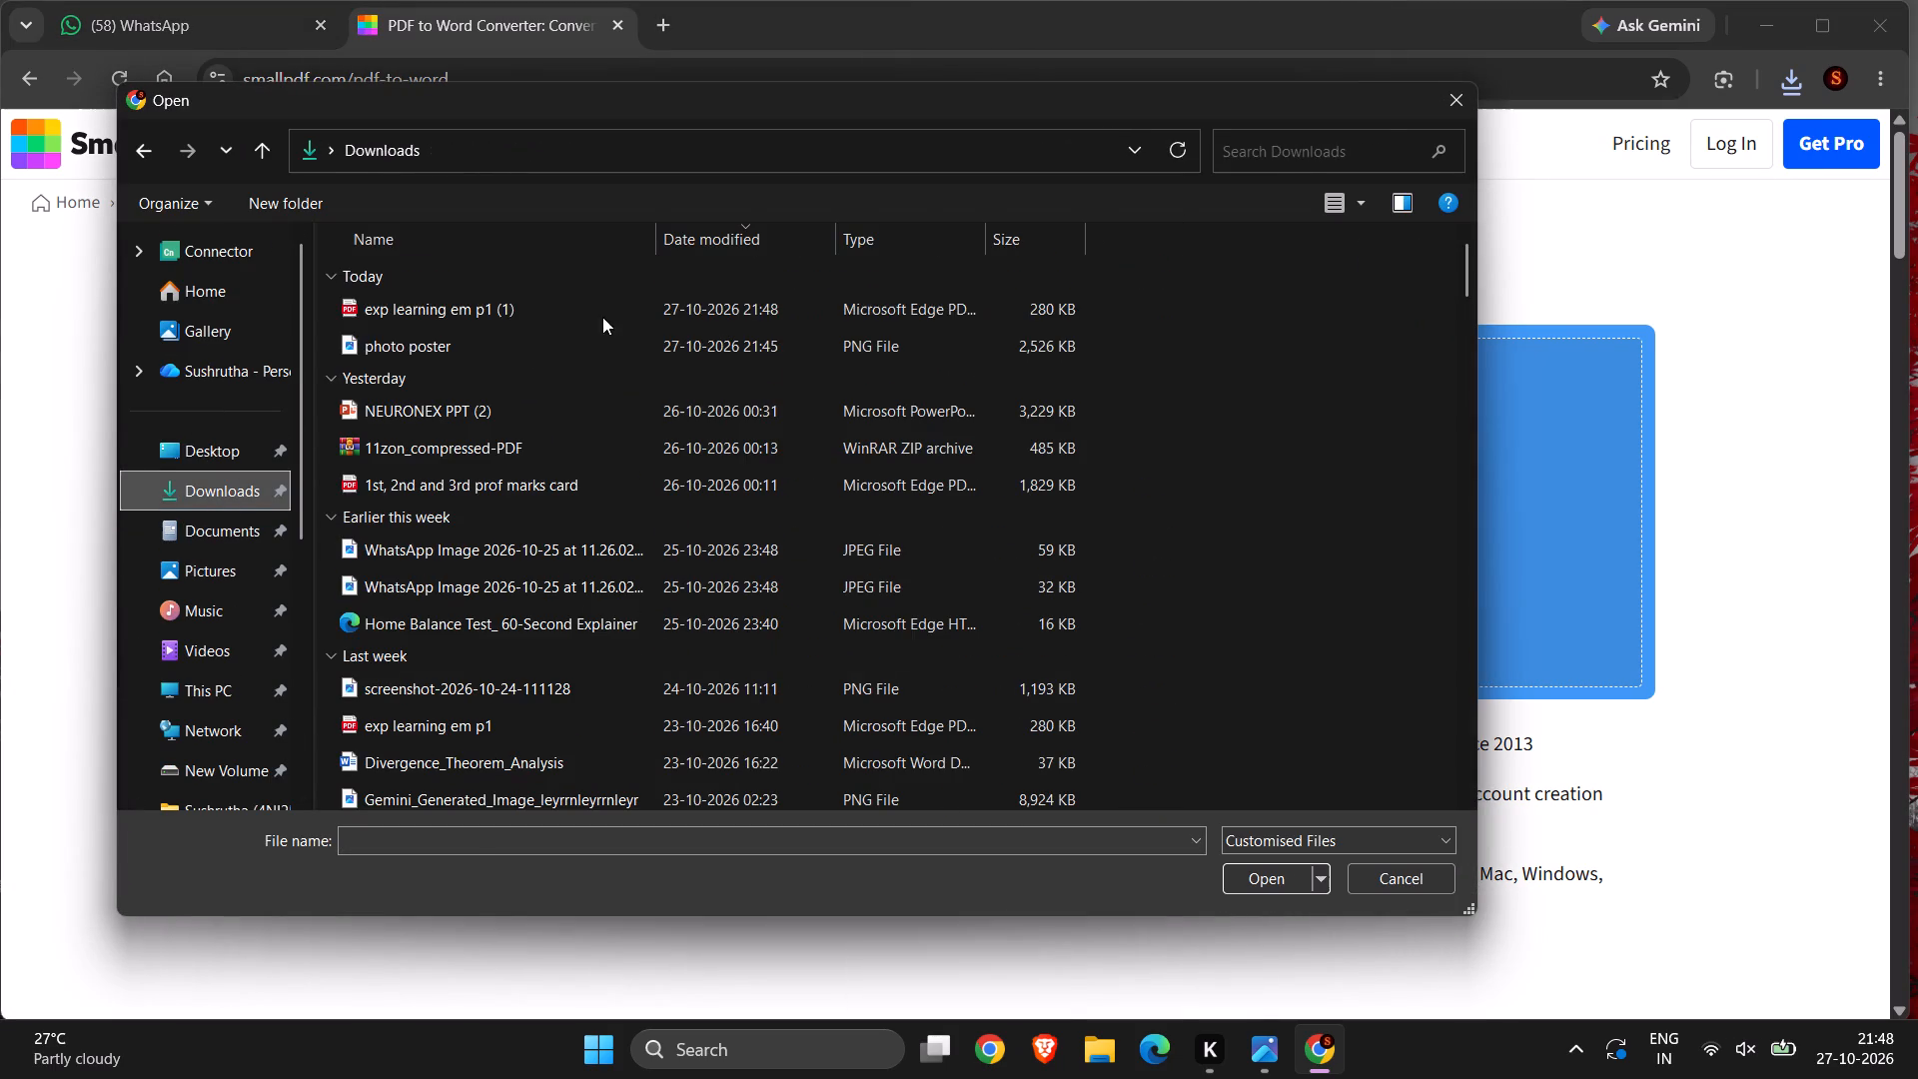
pyautogui.click(602, 317)
pyautogui.click(1282, 870)
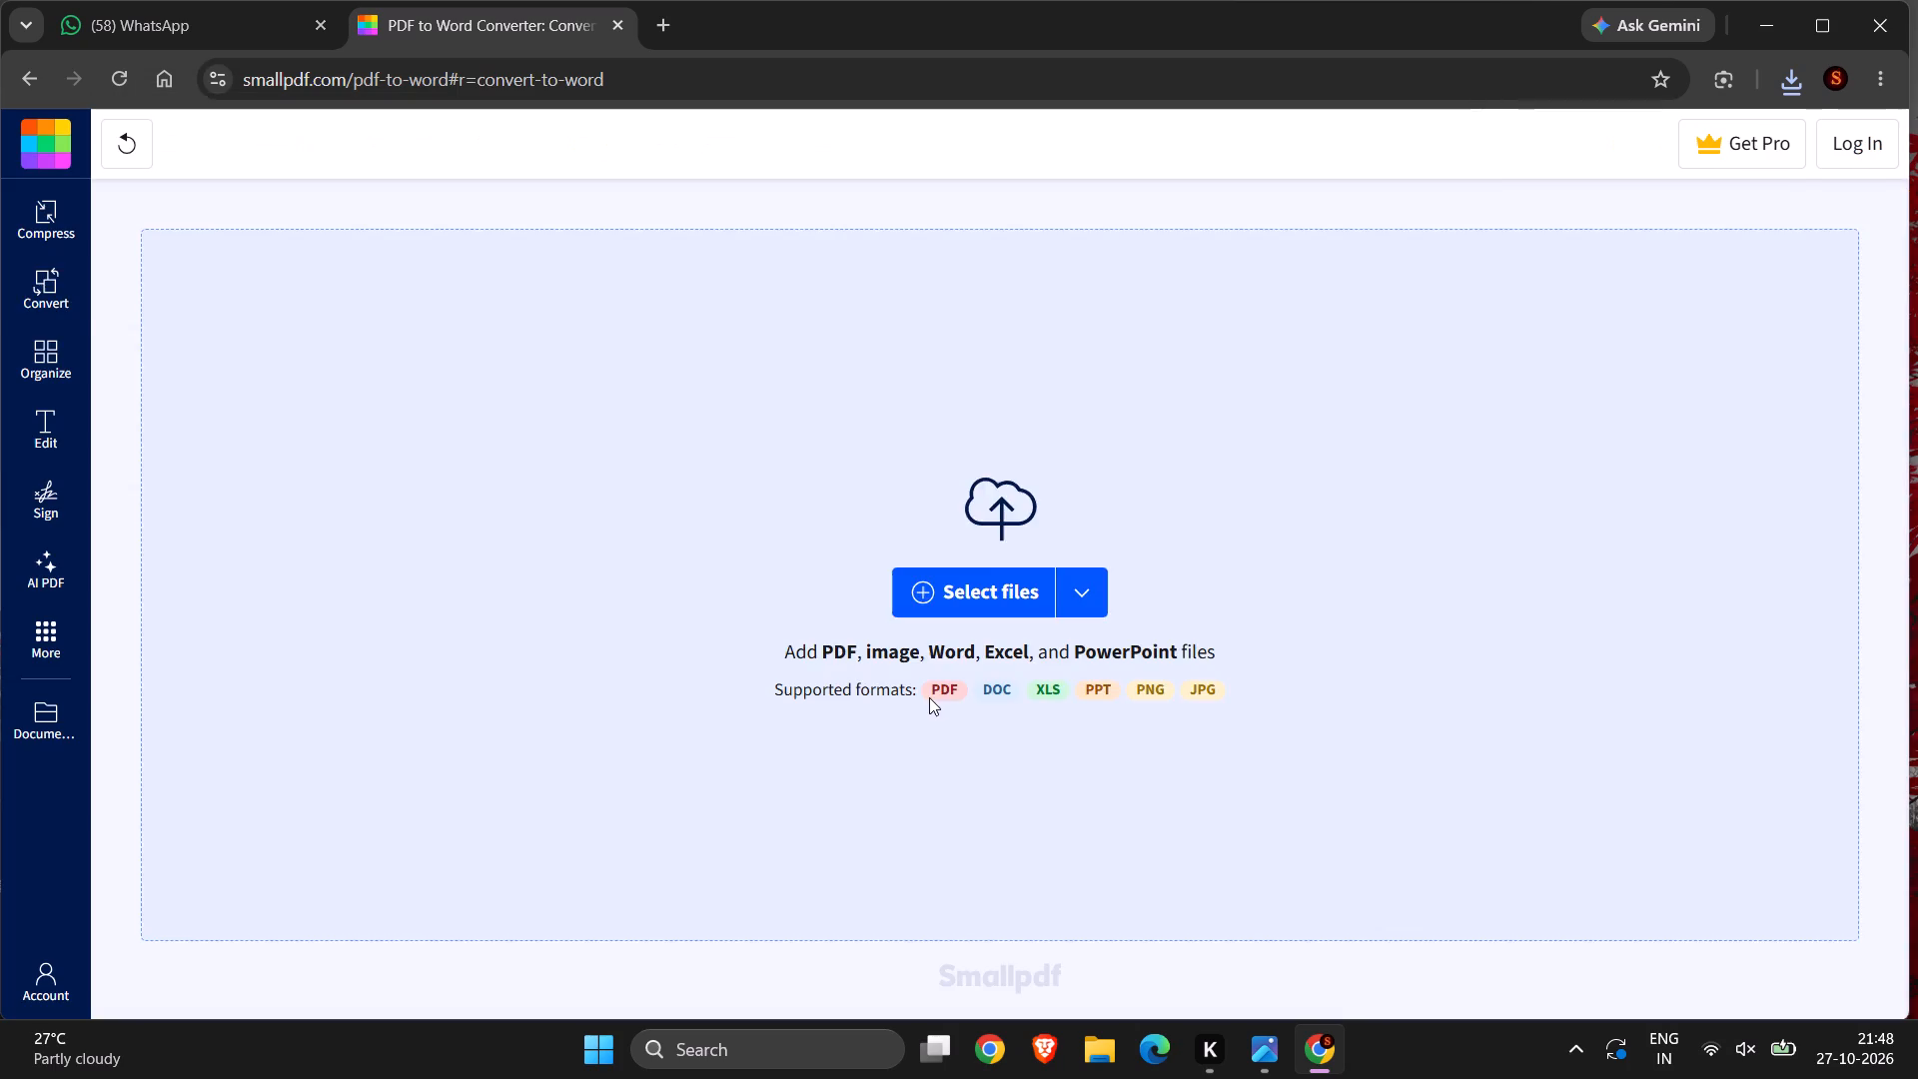
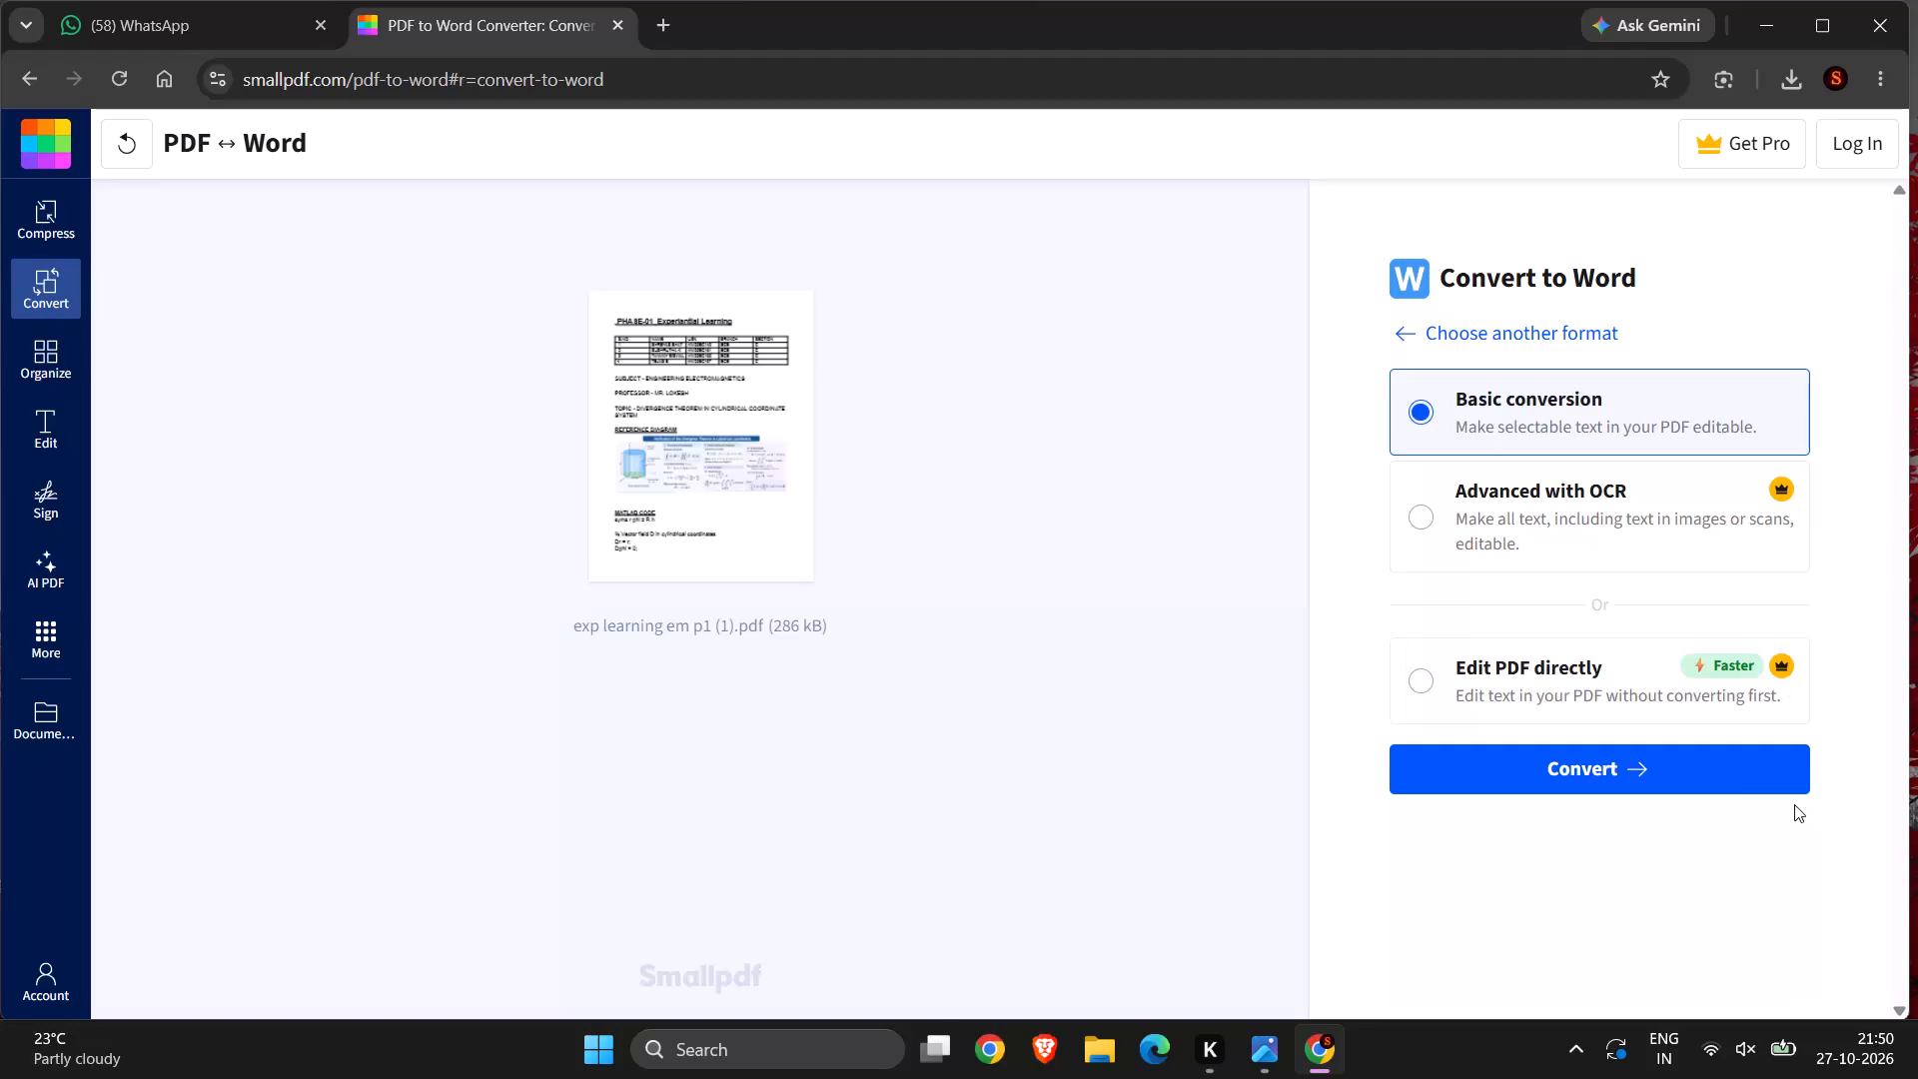
# Convert the uploaded PDF "exp learning em p1 (1)" to Word using the Basic conversion option.
pyautogui.click(1725, 765)
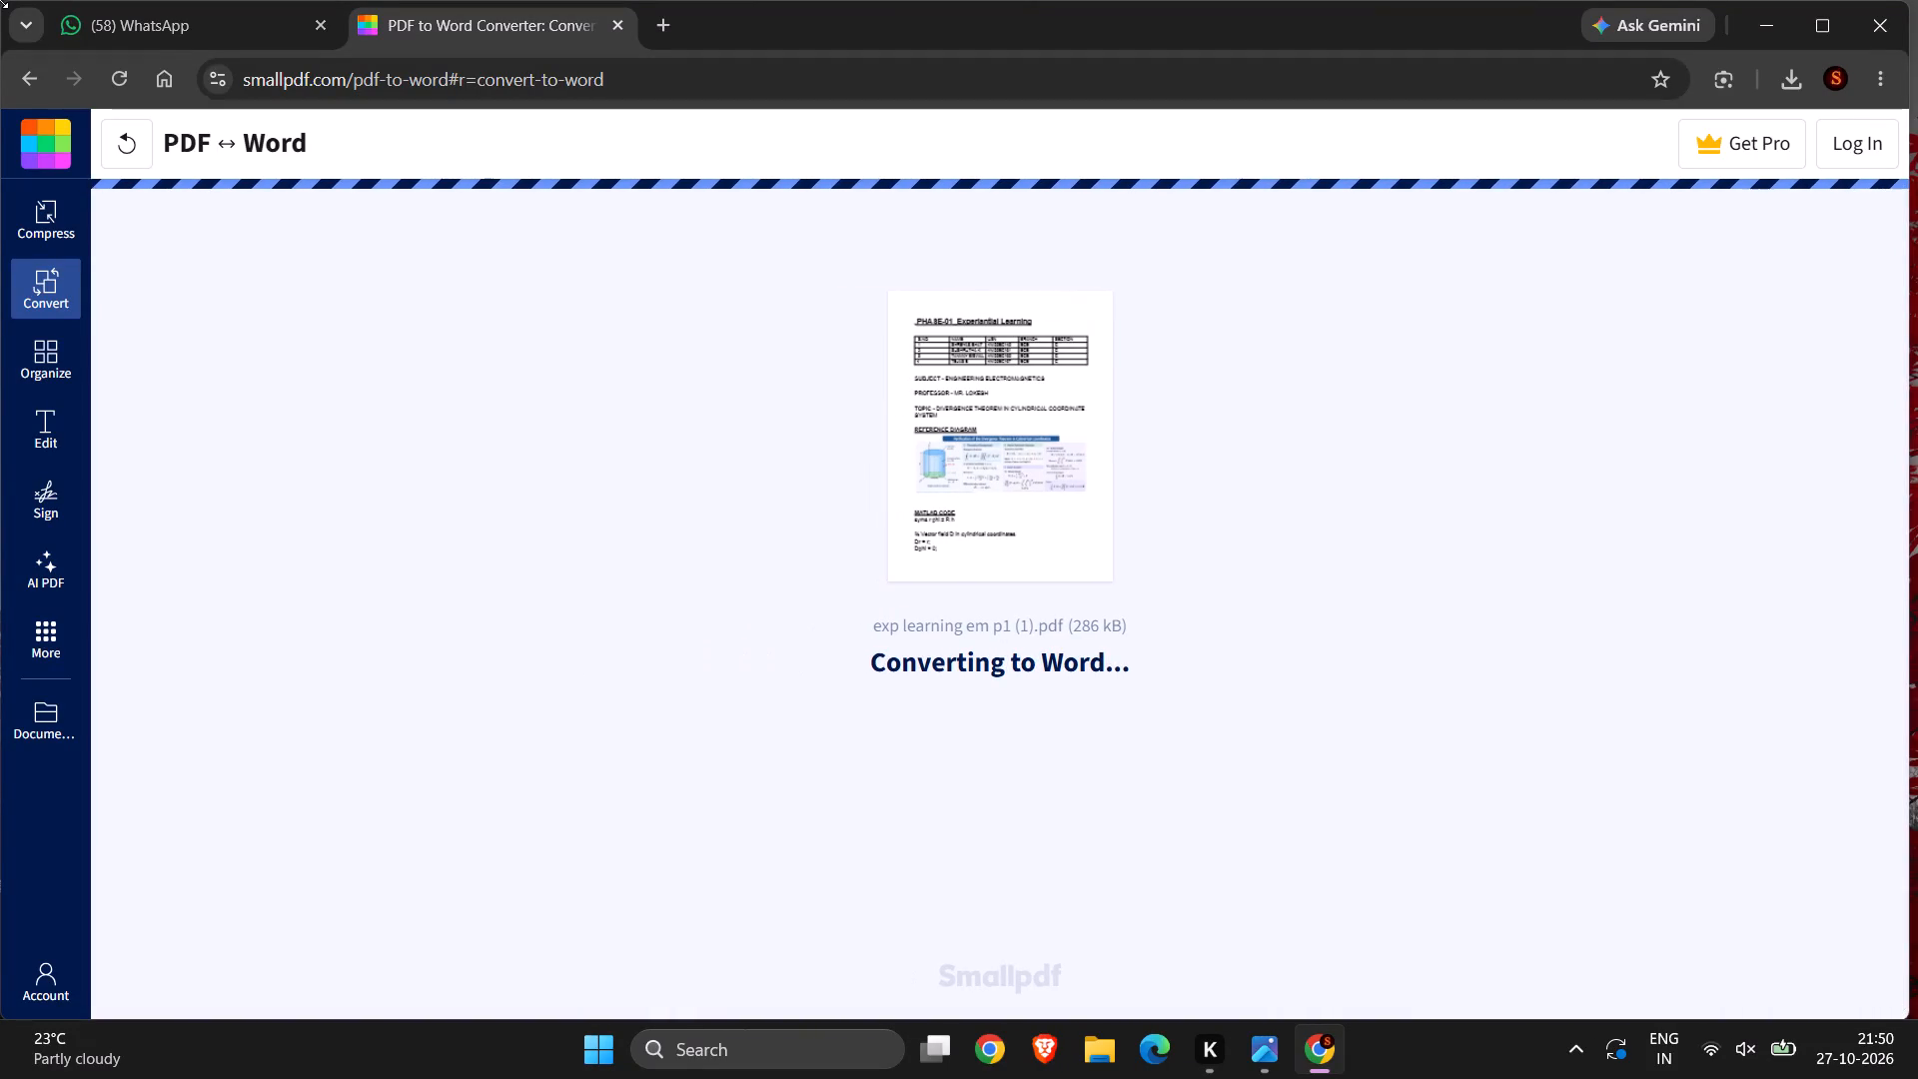
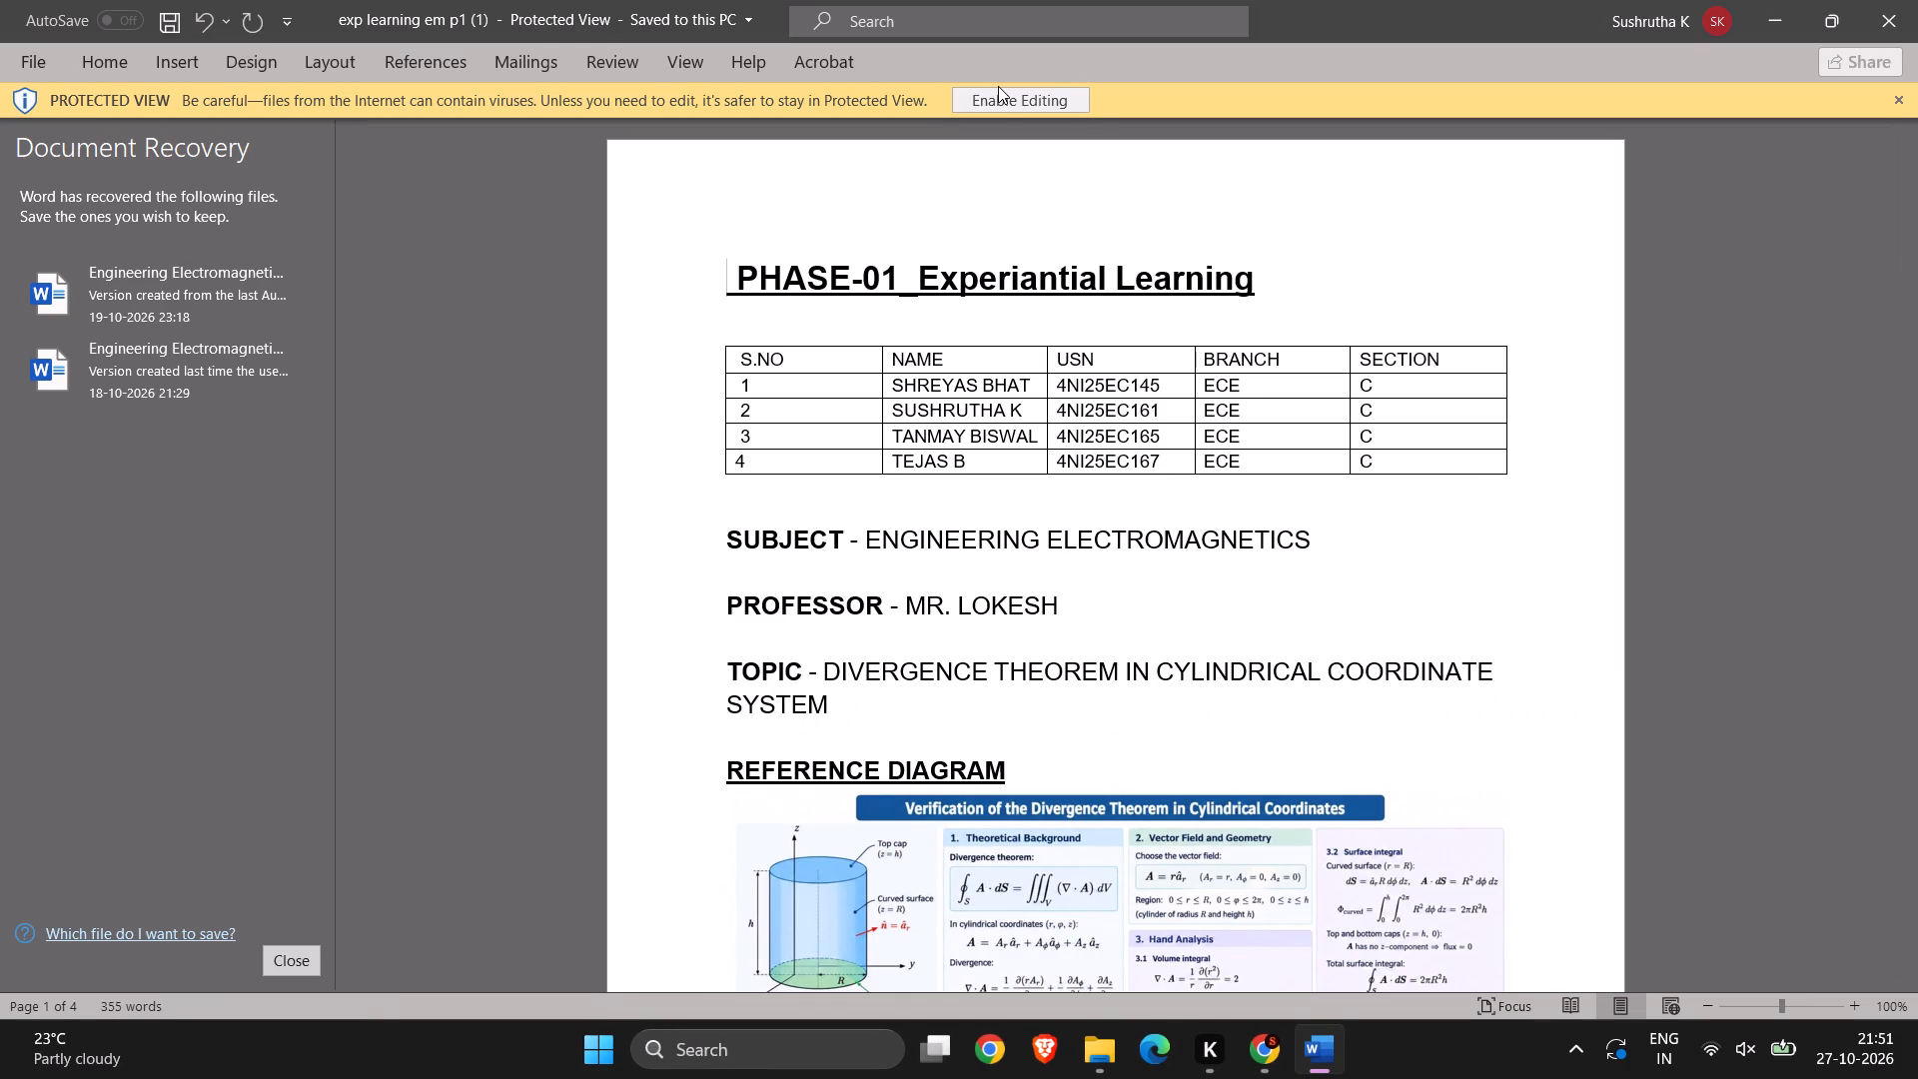
# Enable editing of the converted "exp learning em p1 (1)" document in Word.
pyautogui.click(1000, 96)
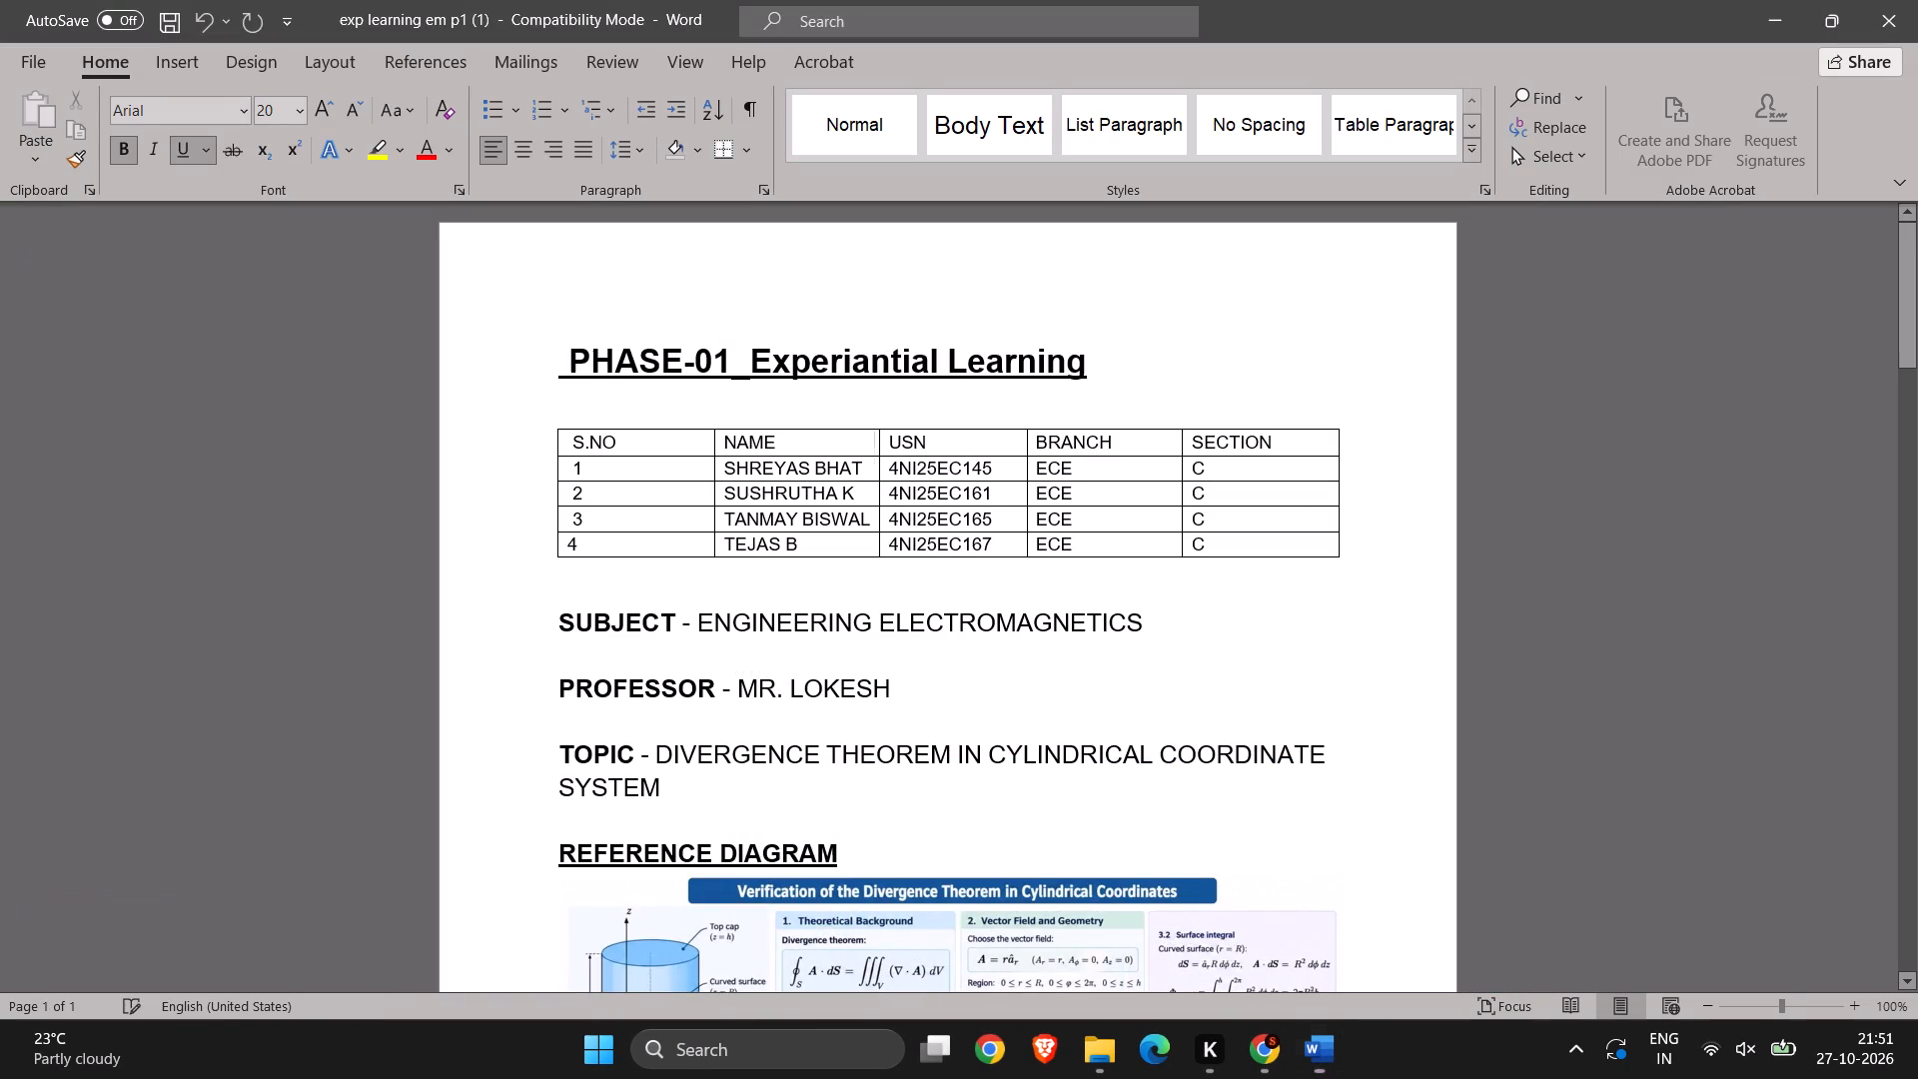
# Correct the misspelled word in the title so that it reads "Experiential".
pyautogui.click(862, 363)
pyautogui.press('BackSpace')
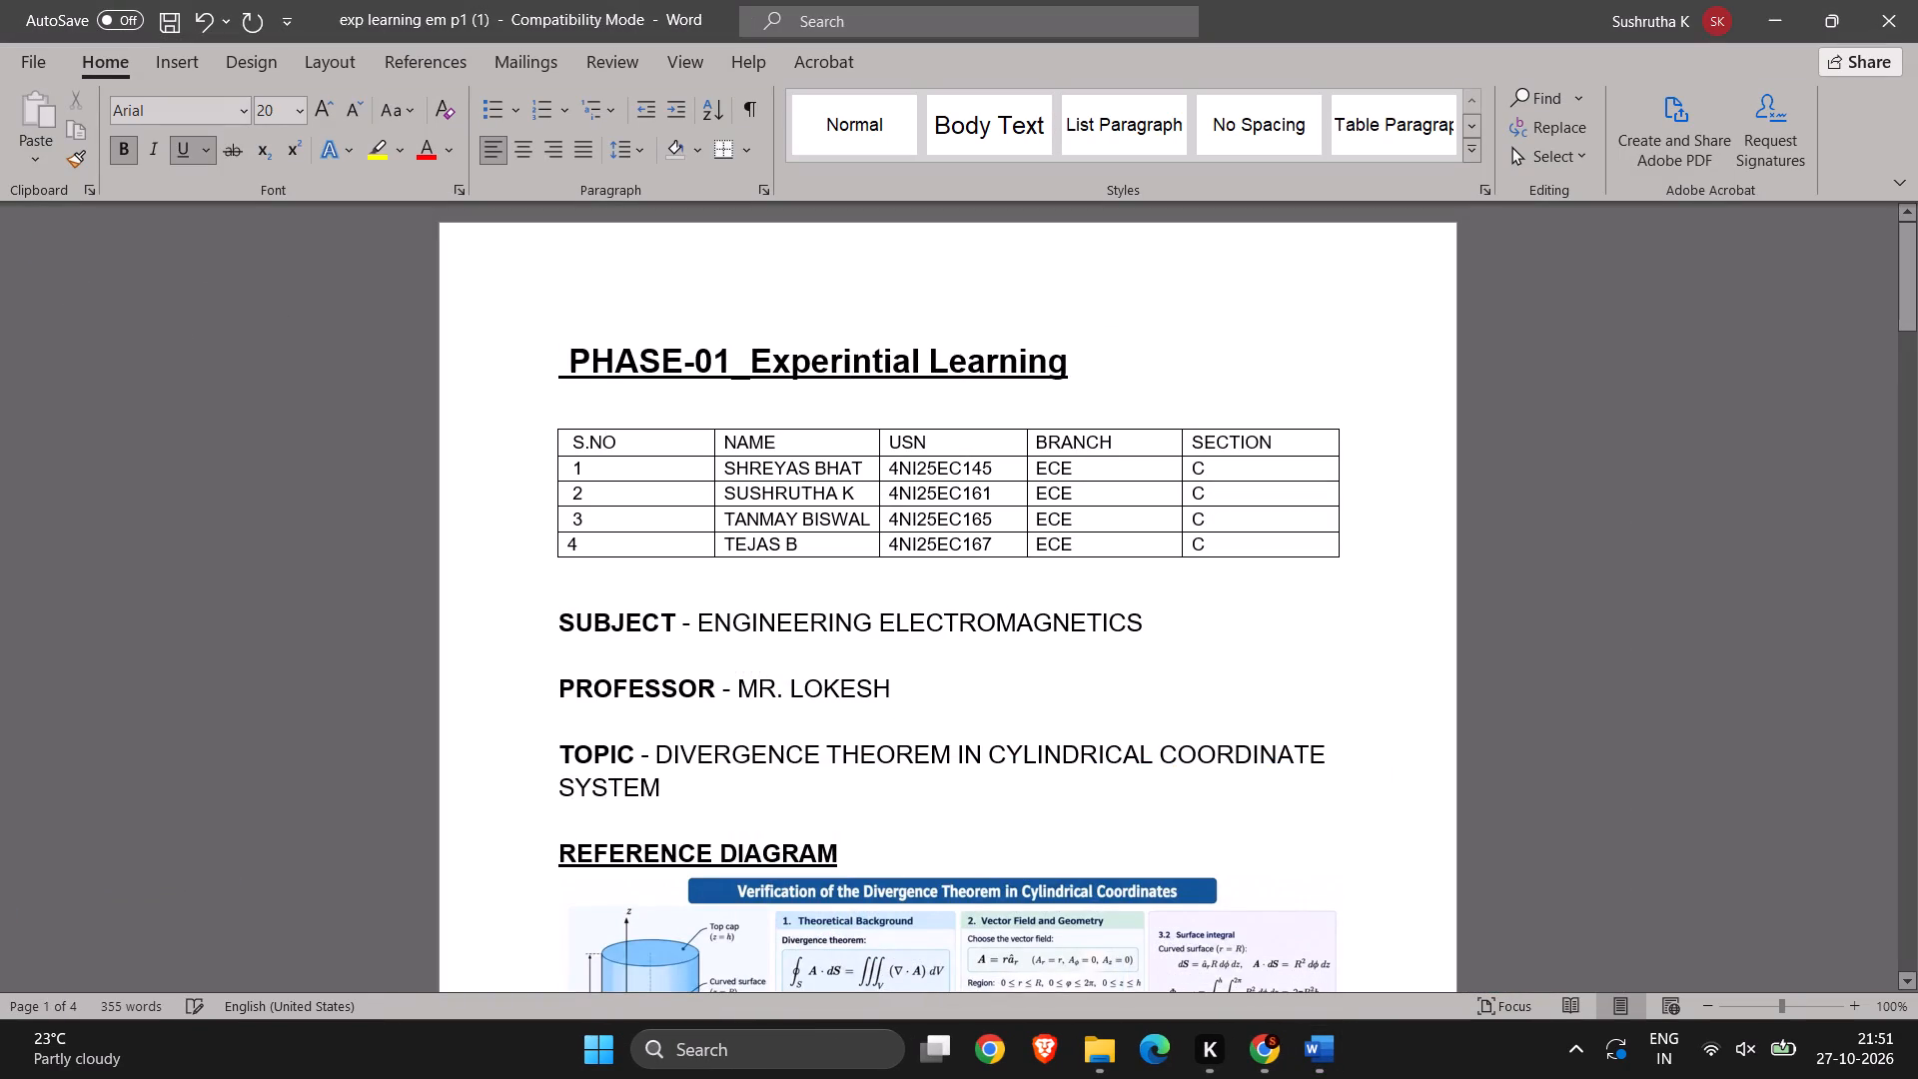
pyautogui.press('e')
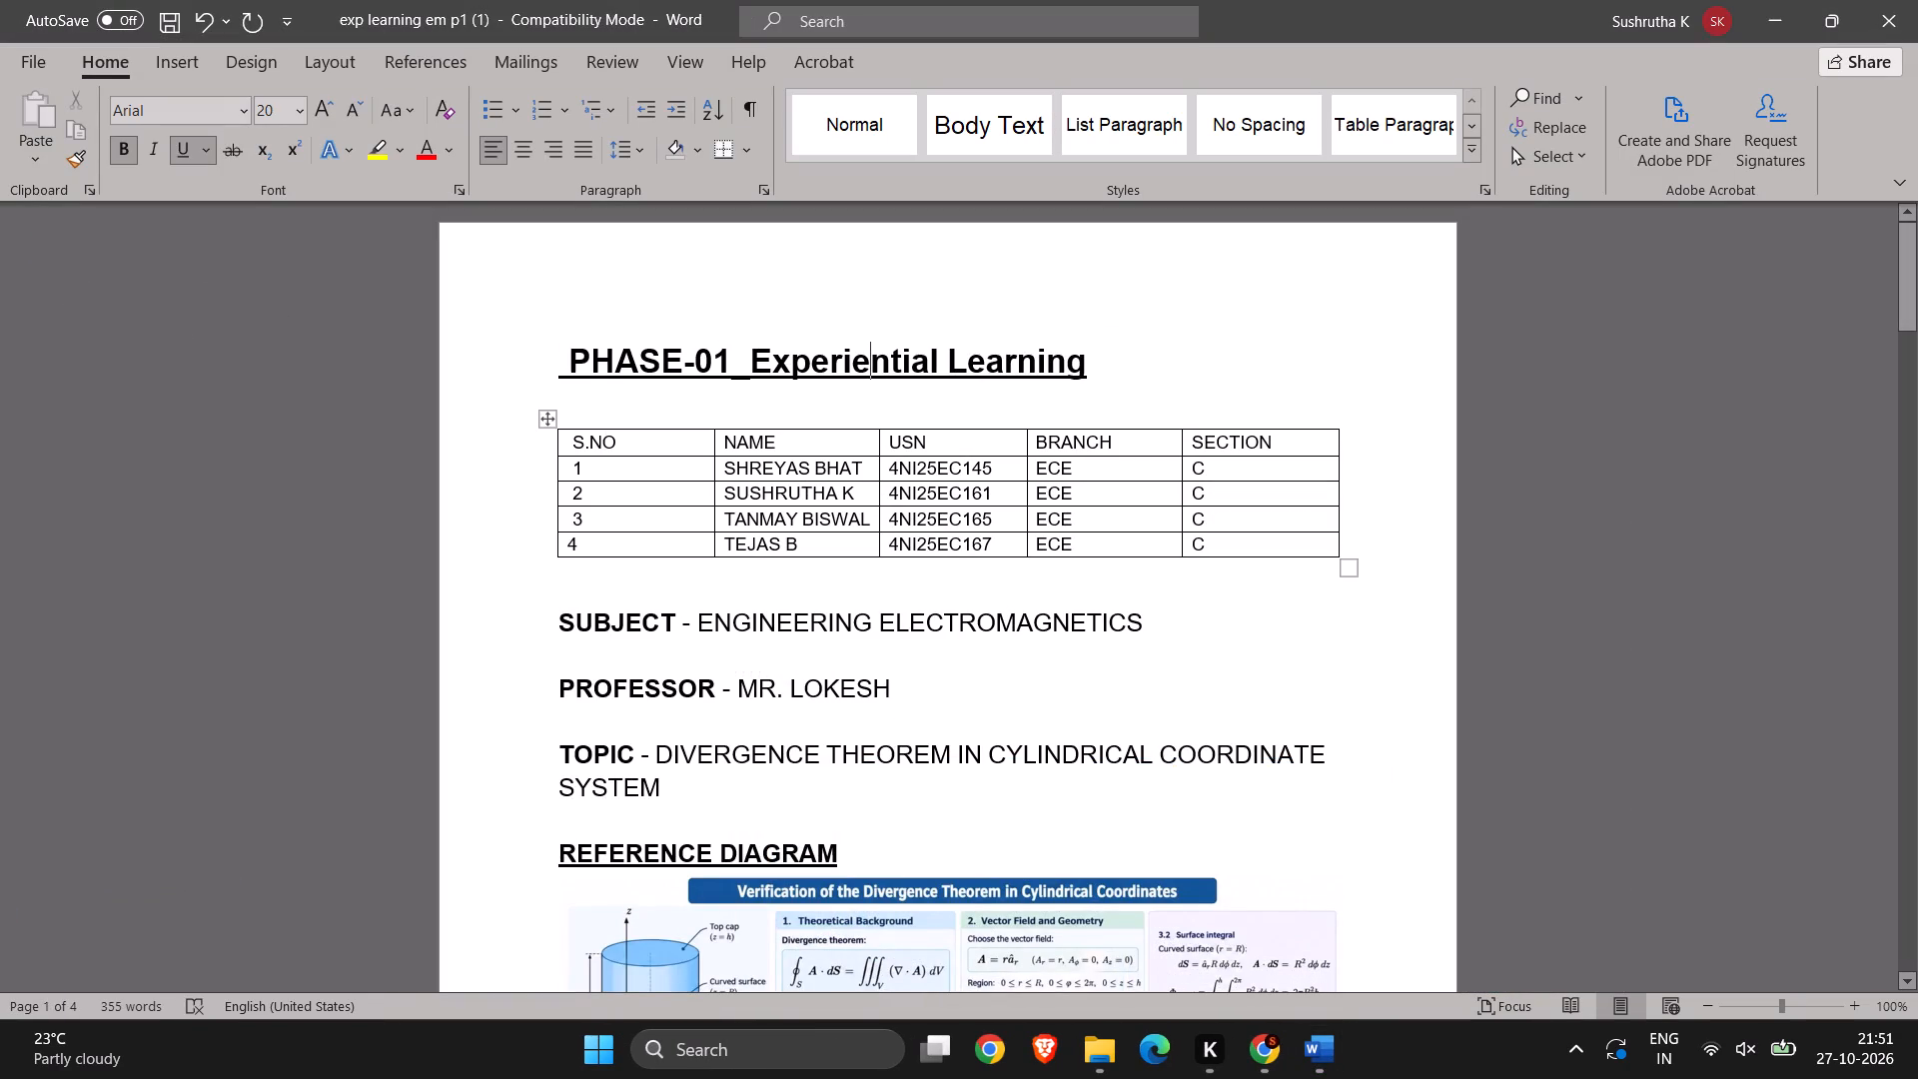
pyautogui.click(582, 380)
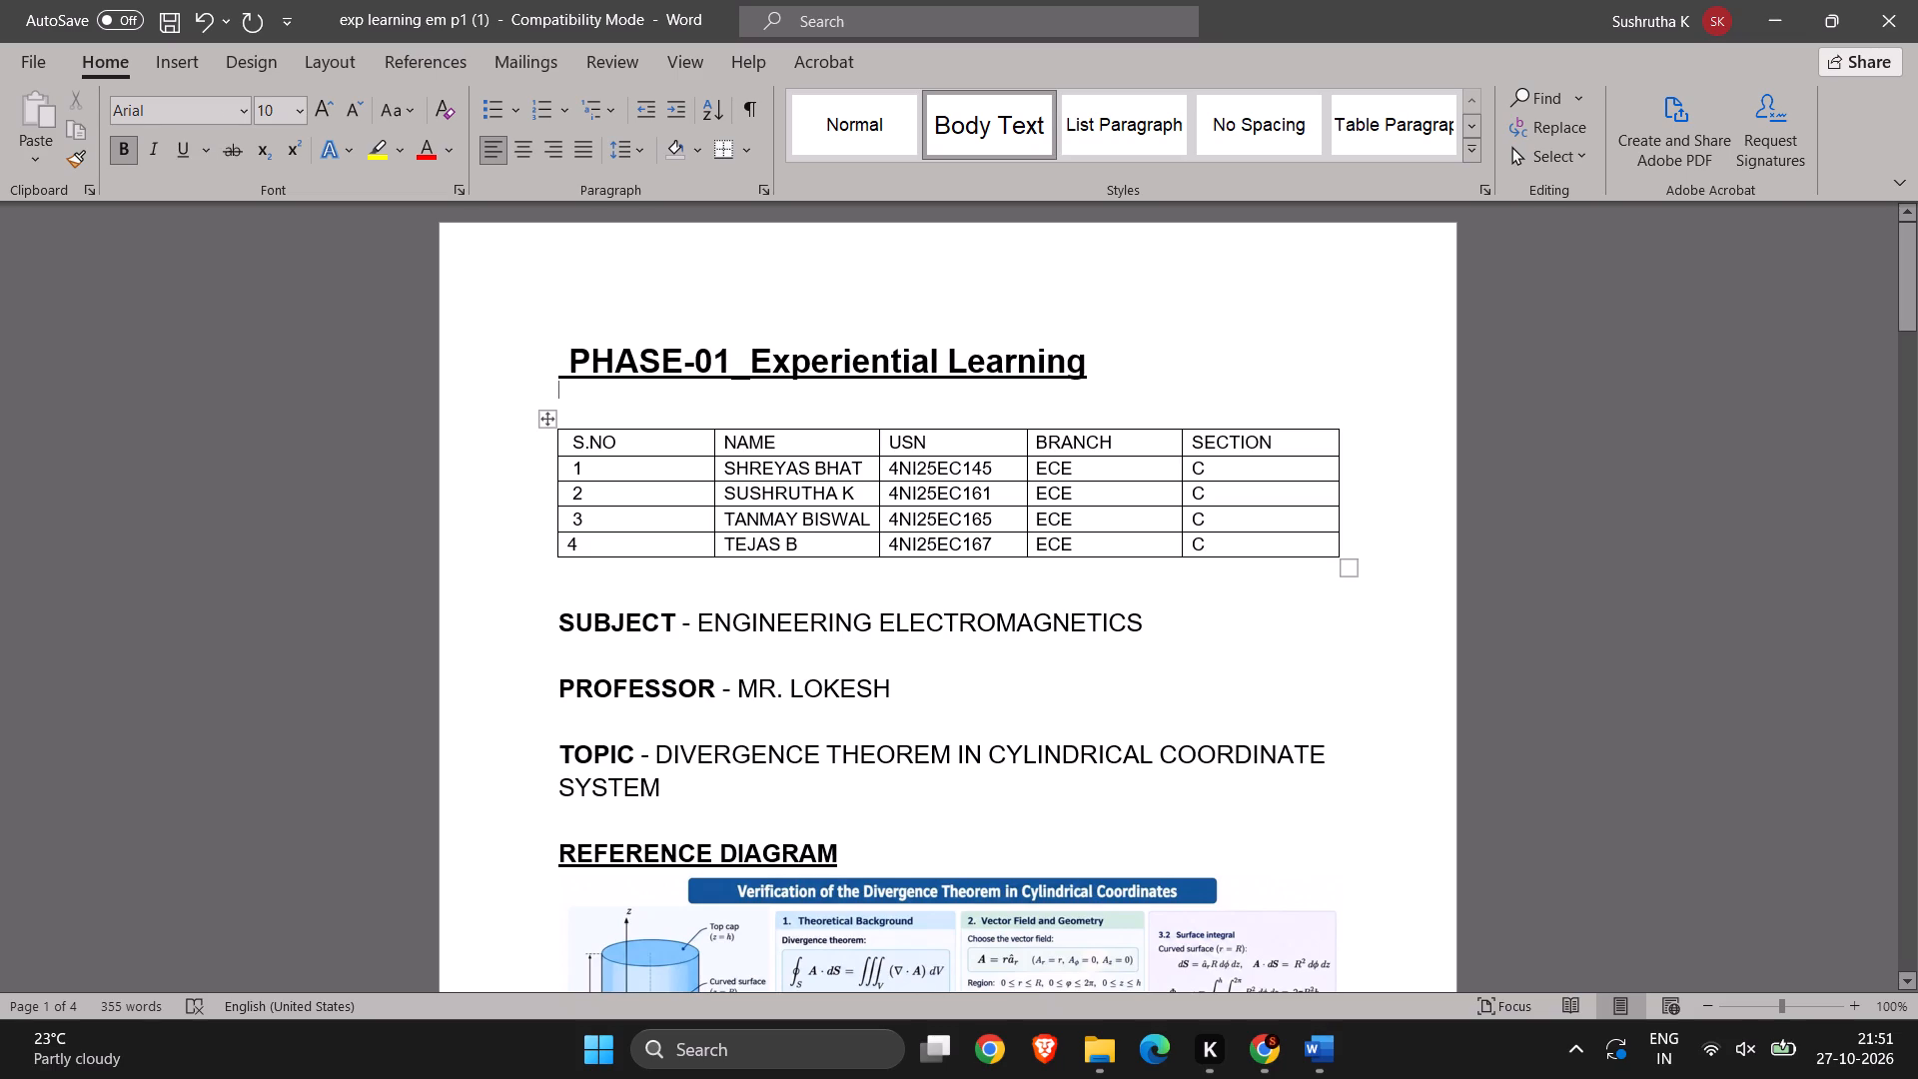
# Centre the title "PHASE-01_Experiential Learning" and set its font to Times New Roman.
pyautogui.moveTo(1102, 361); pyautogui.dragTo(445, 352)
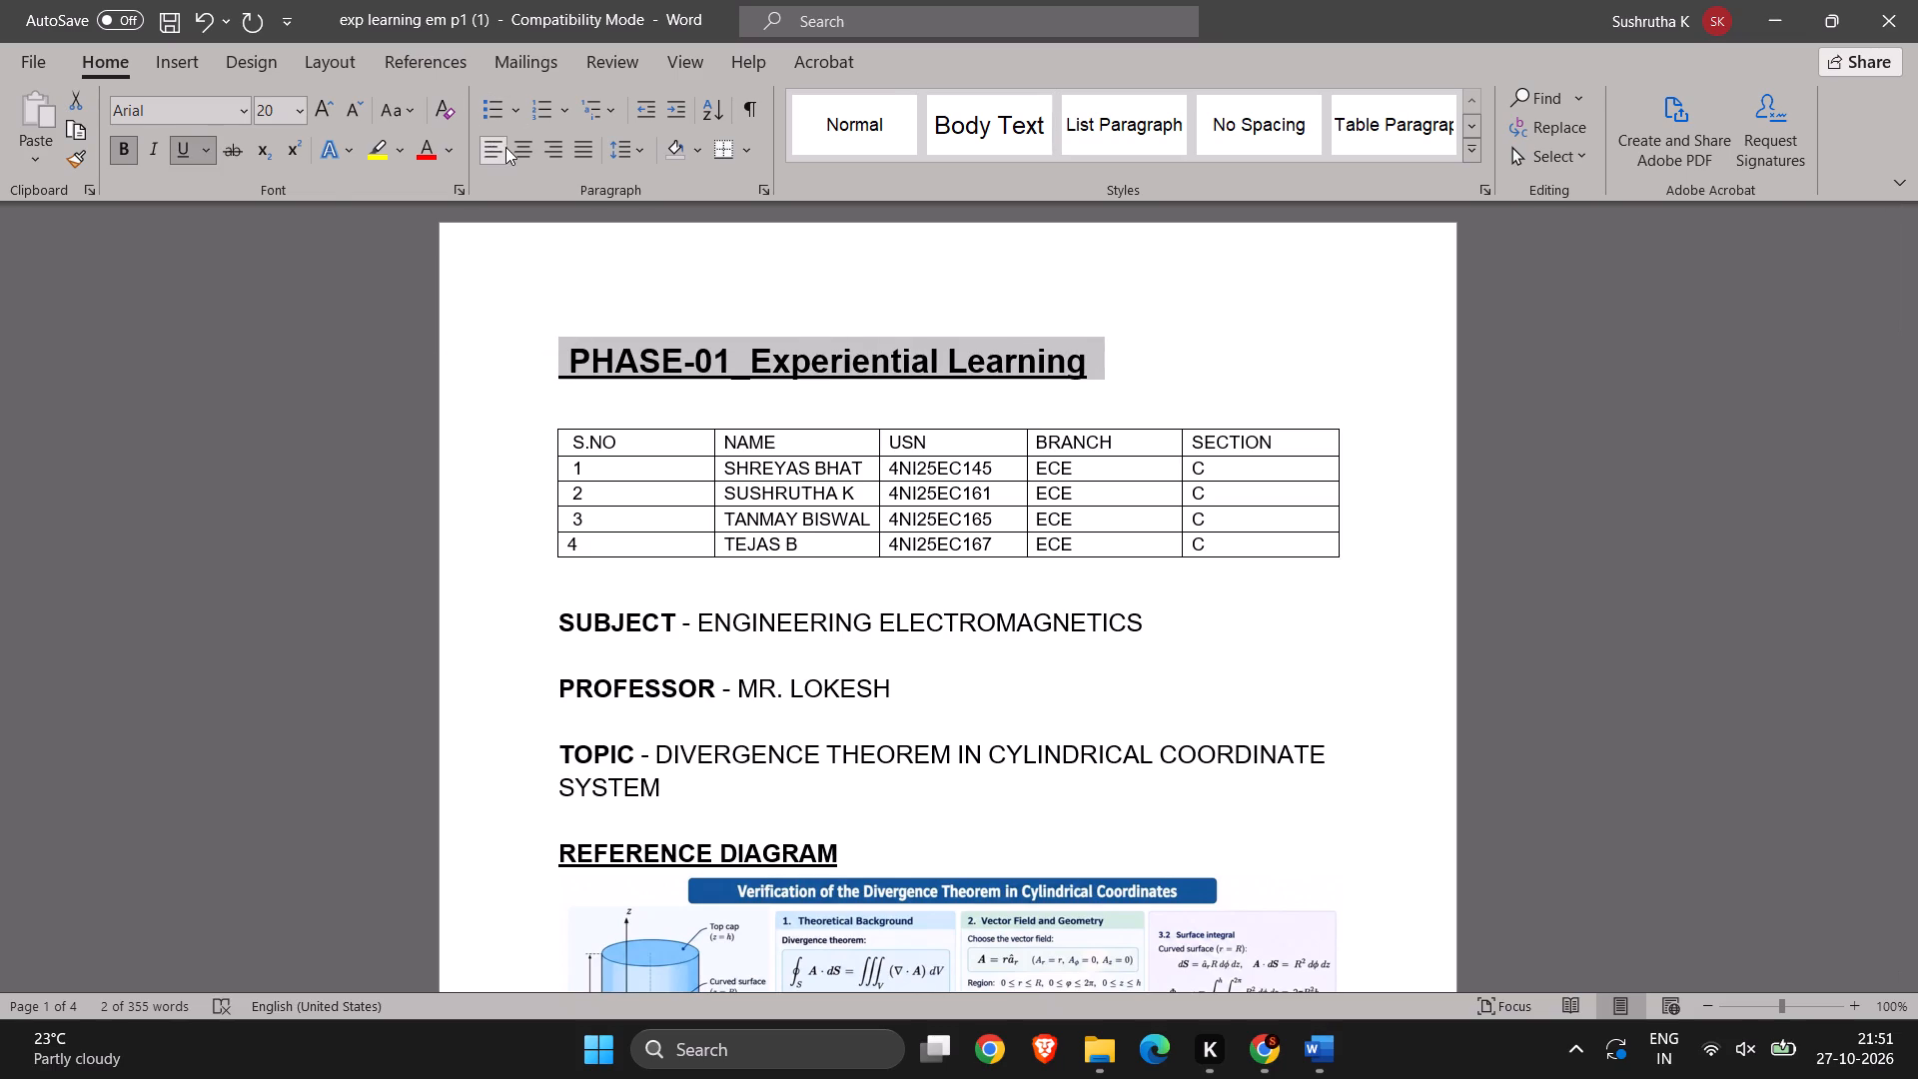
pyautogui.click(506, 147)
pyautogui.click(520, 147)
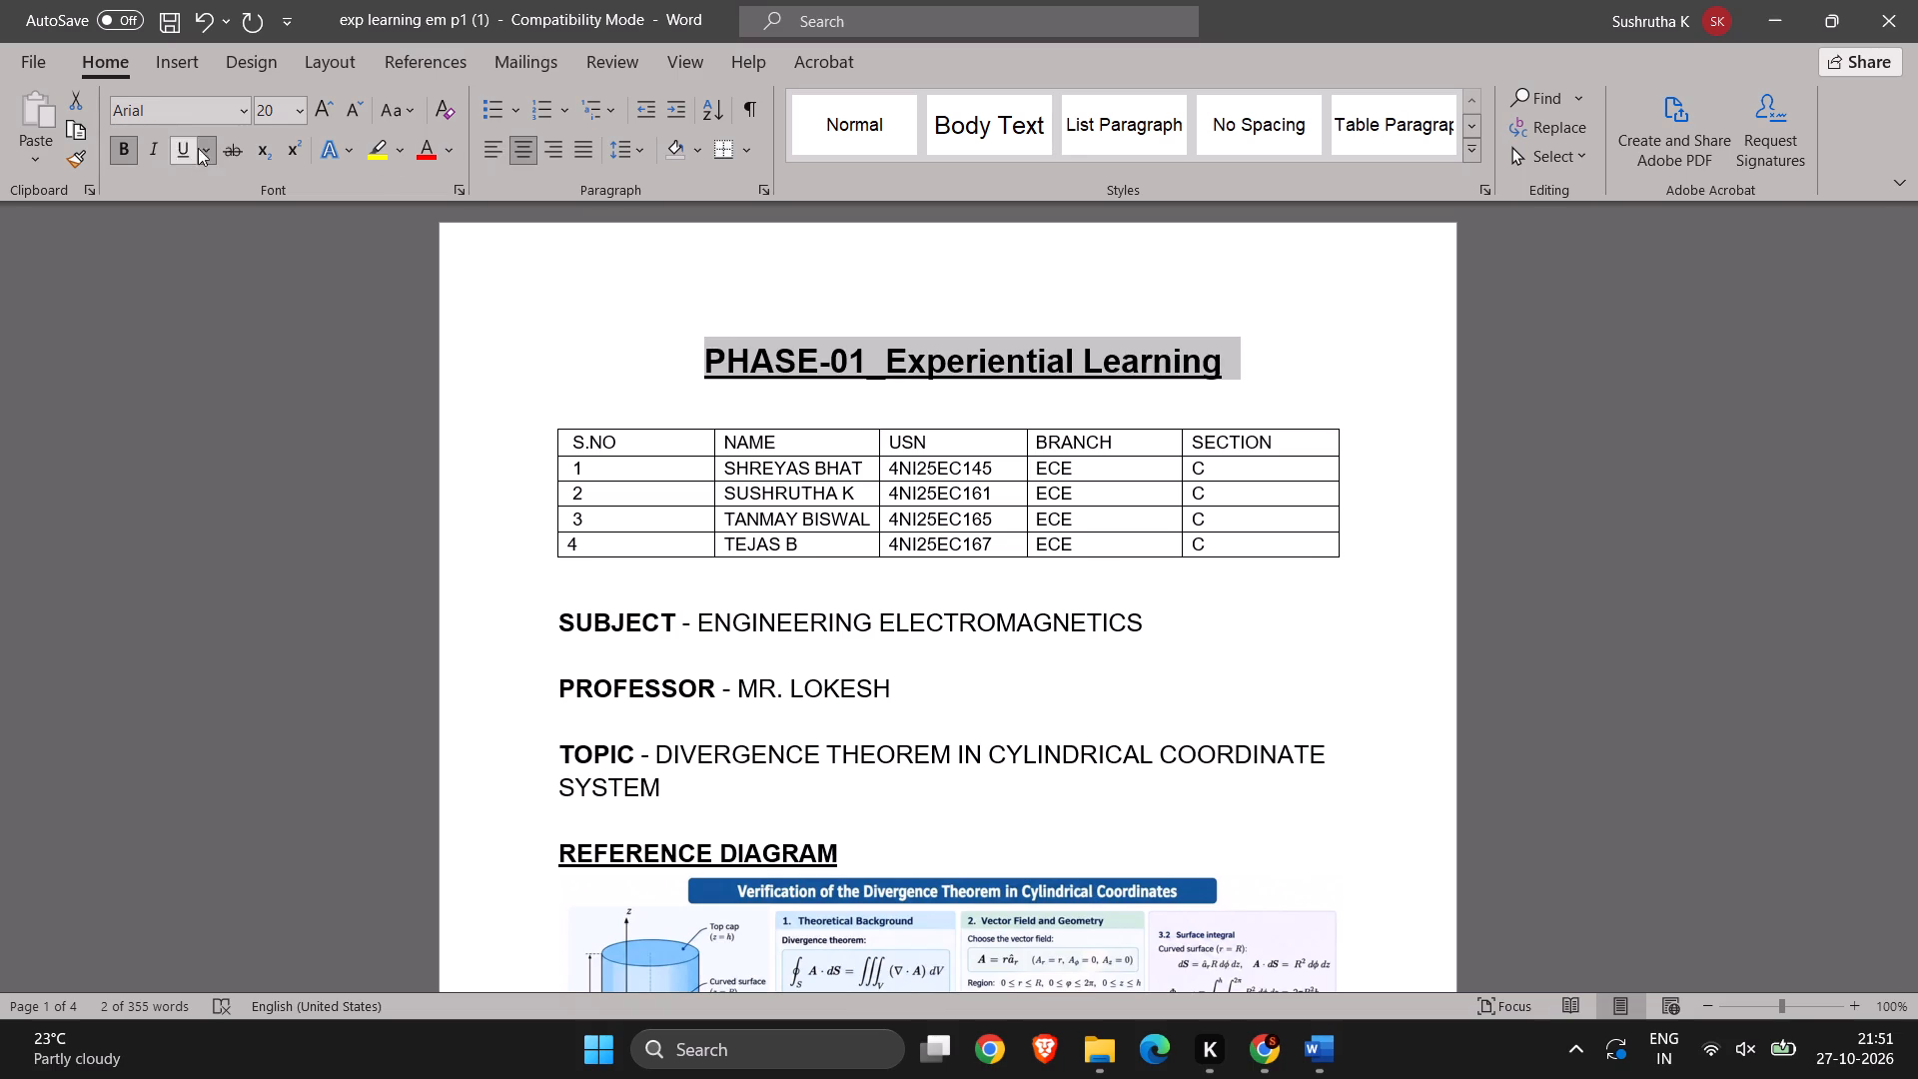
pyautogui.click(240, 106)
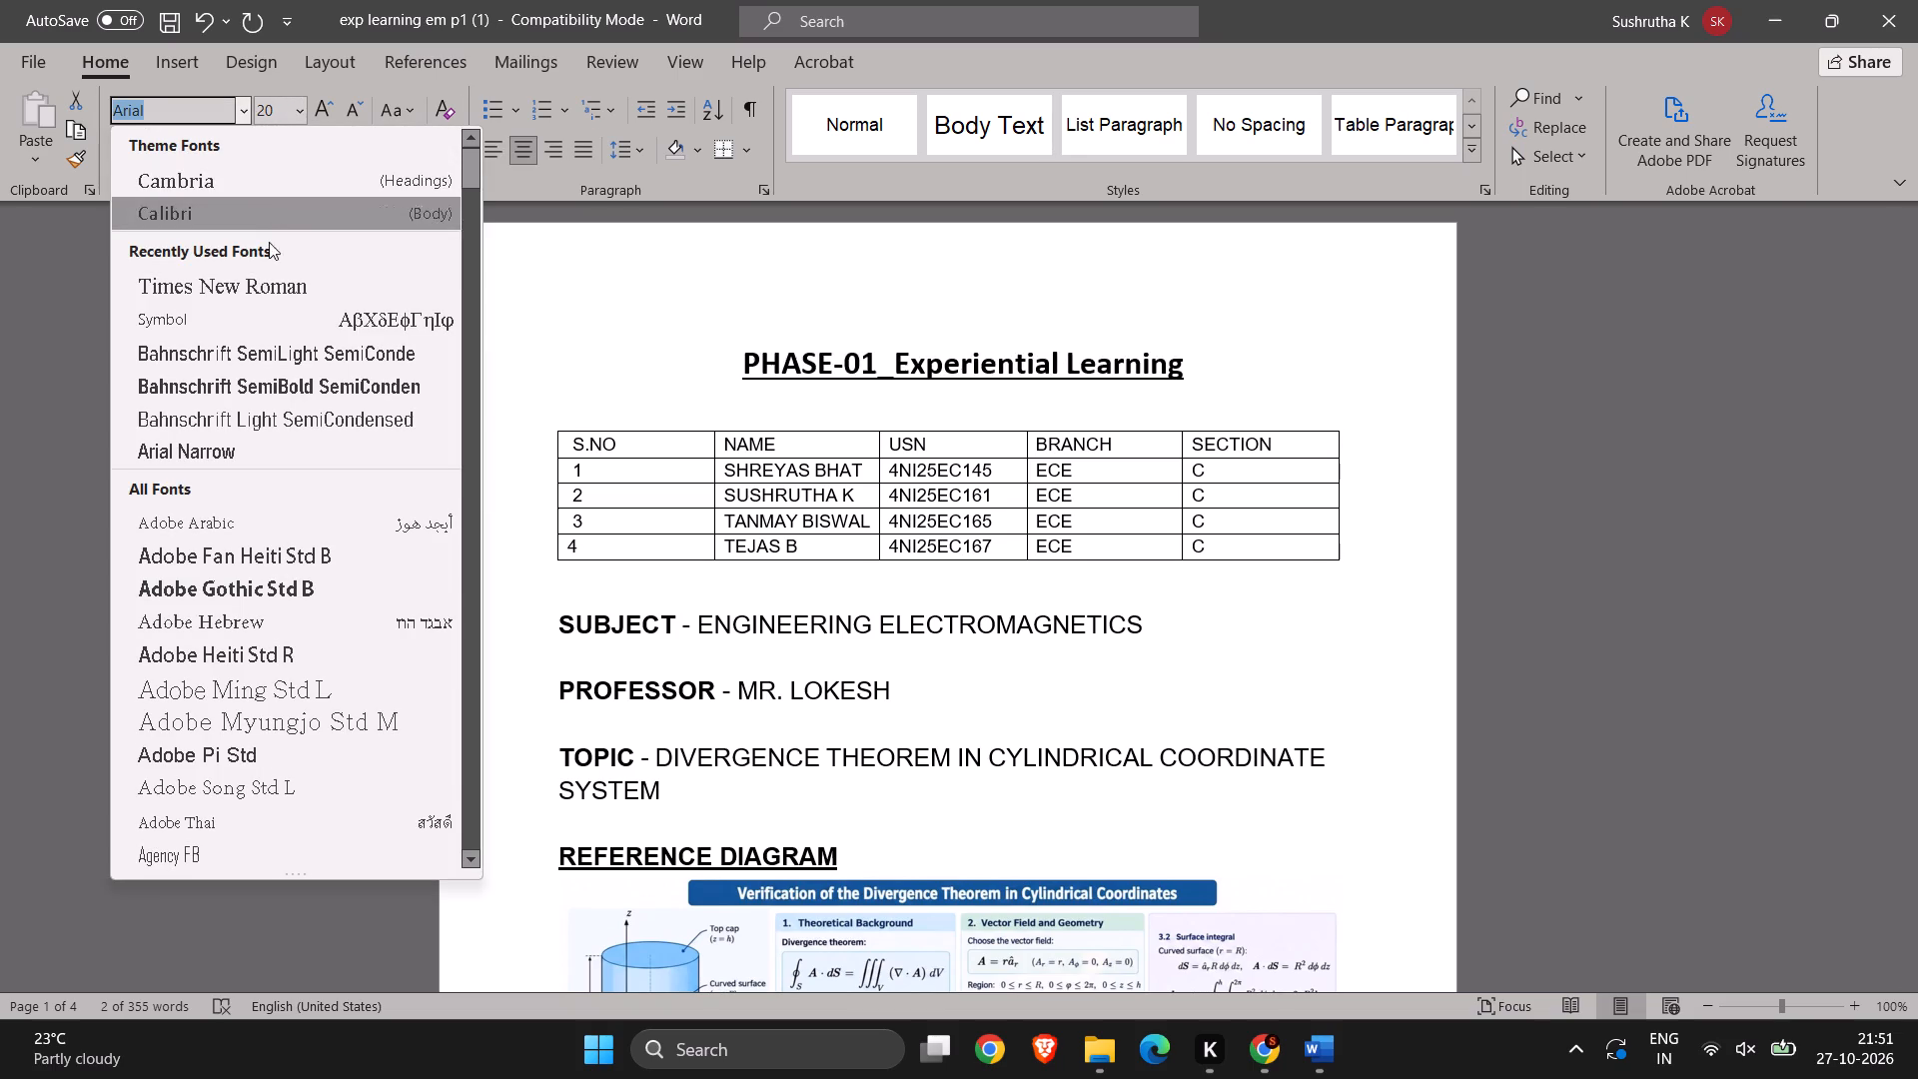
pyautogui.click(267, 274)
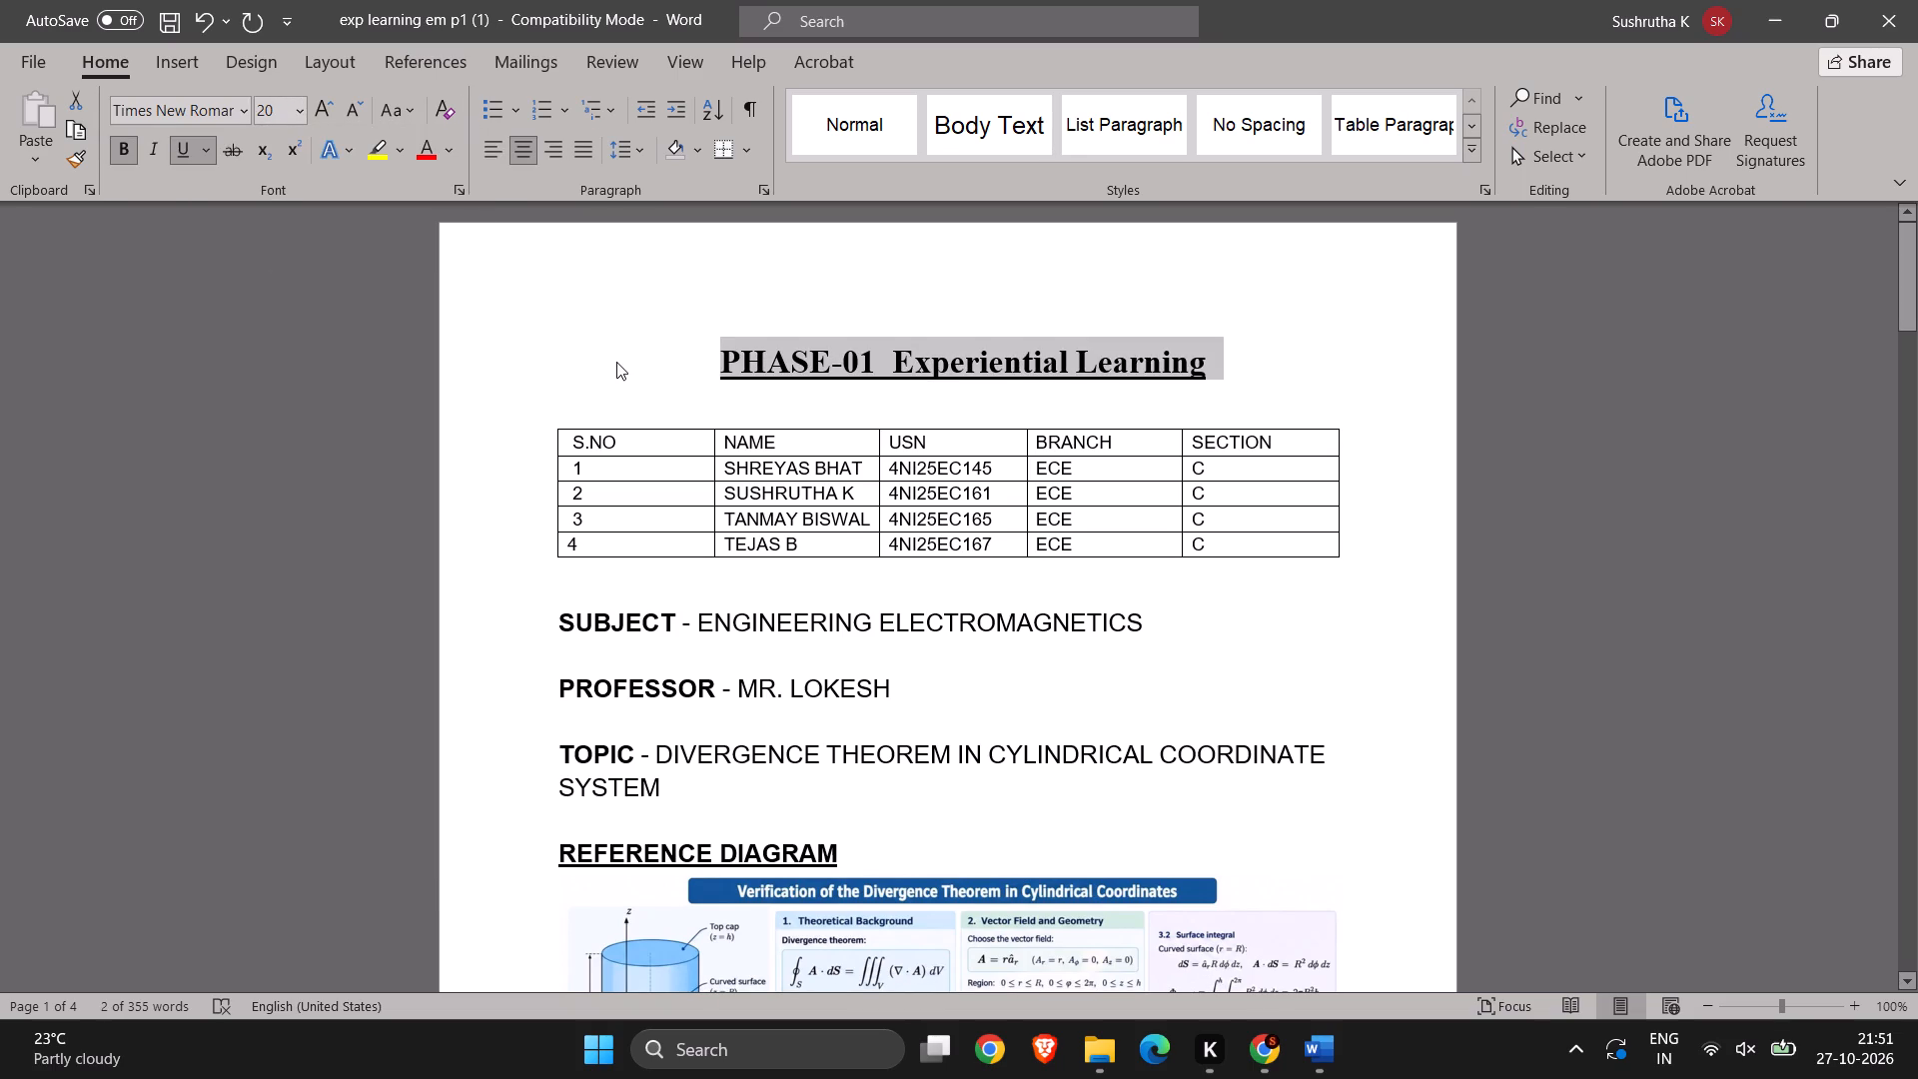
pyautogui.click(616, 362)
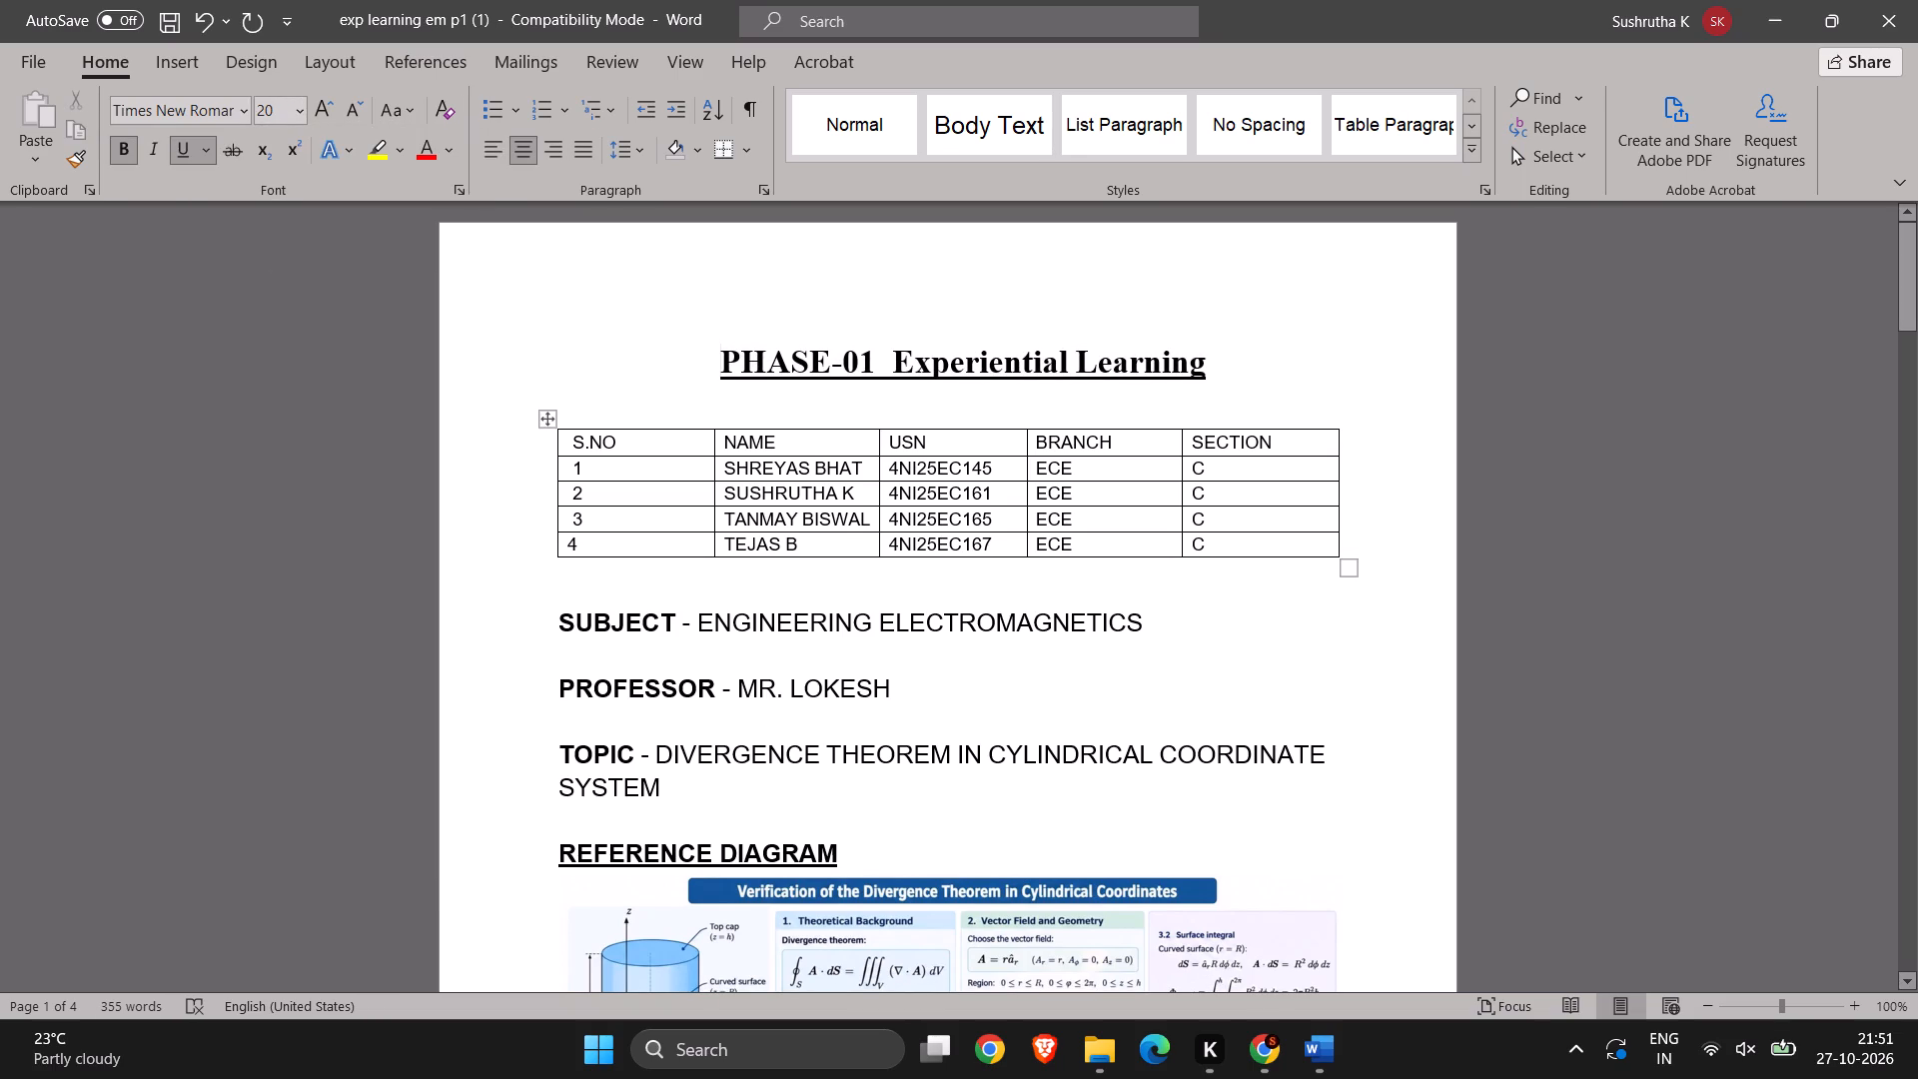
# Select the text from the SUBJECT line to the end of the TOPIC line.
pyautogui.moveTo(549, 617); pyautogui.dragTo(644, 788)
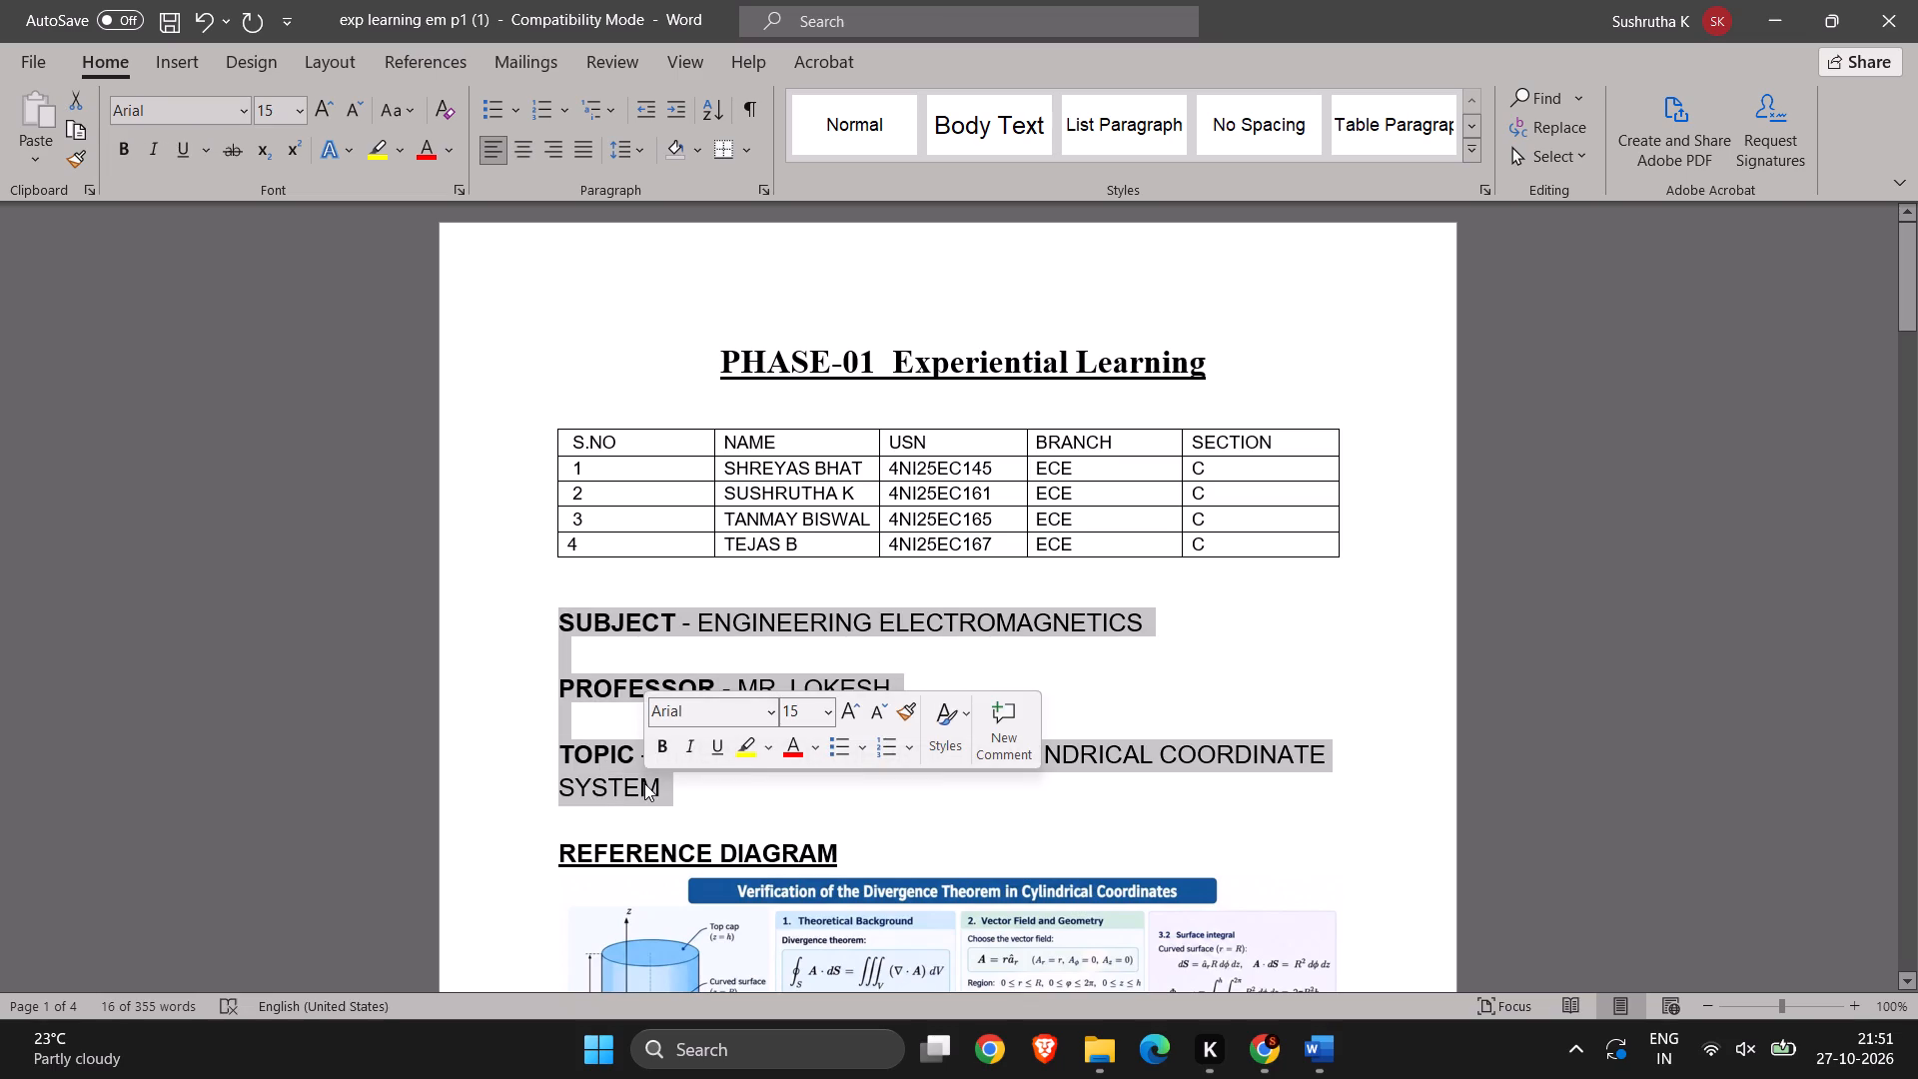
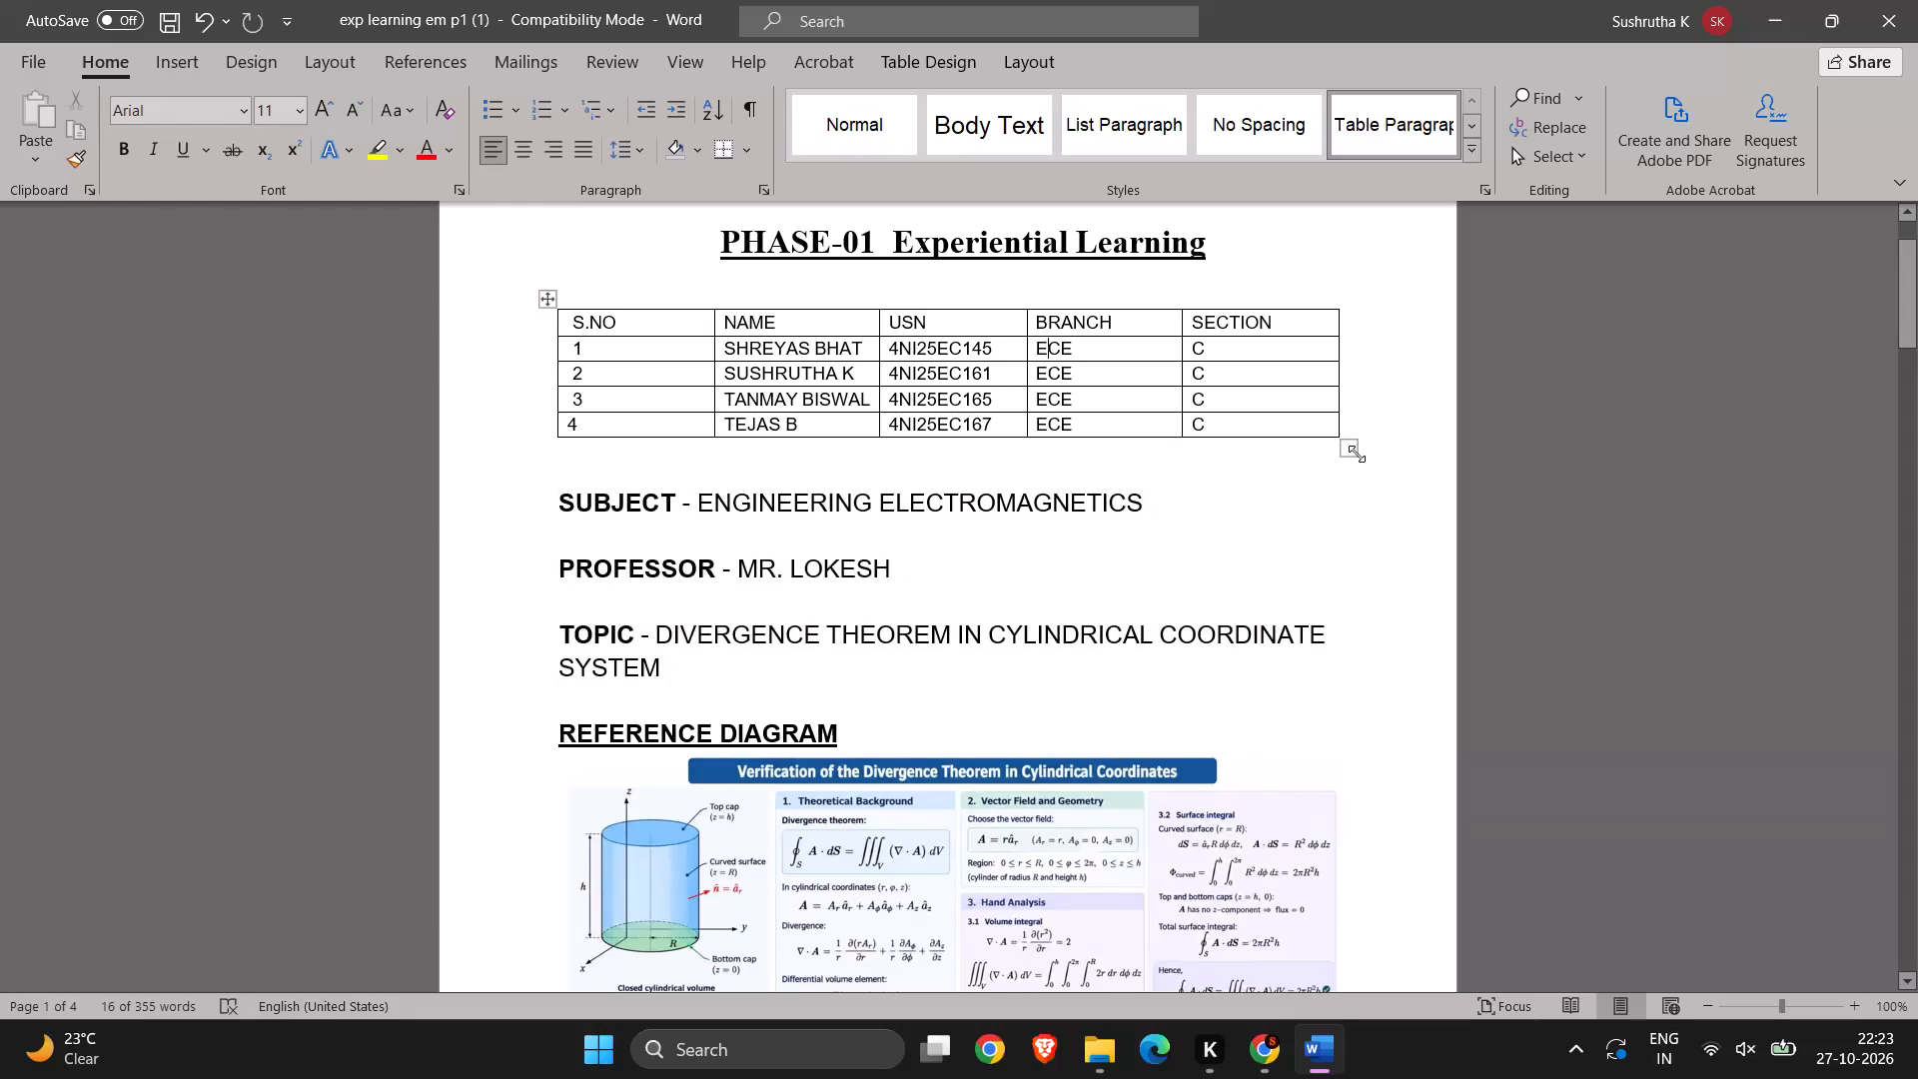
# Resize the student details table to slightly wider than its original width, with each student name fitting on one line.
pyautogui.moveTo(1357, 454); pyautogui.dragTo(1197, 449)
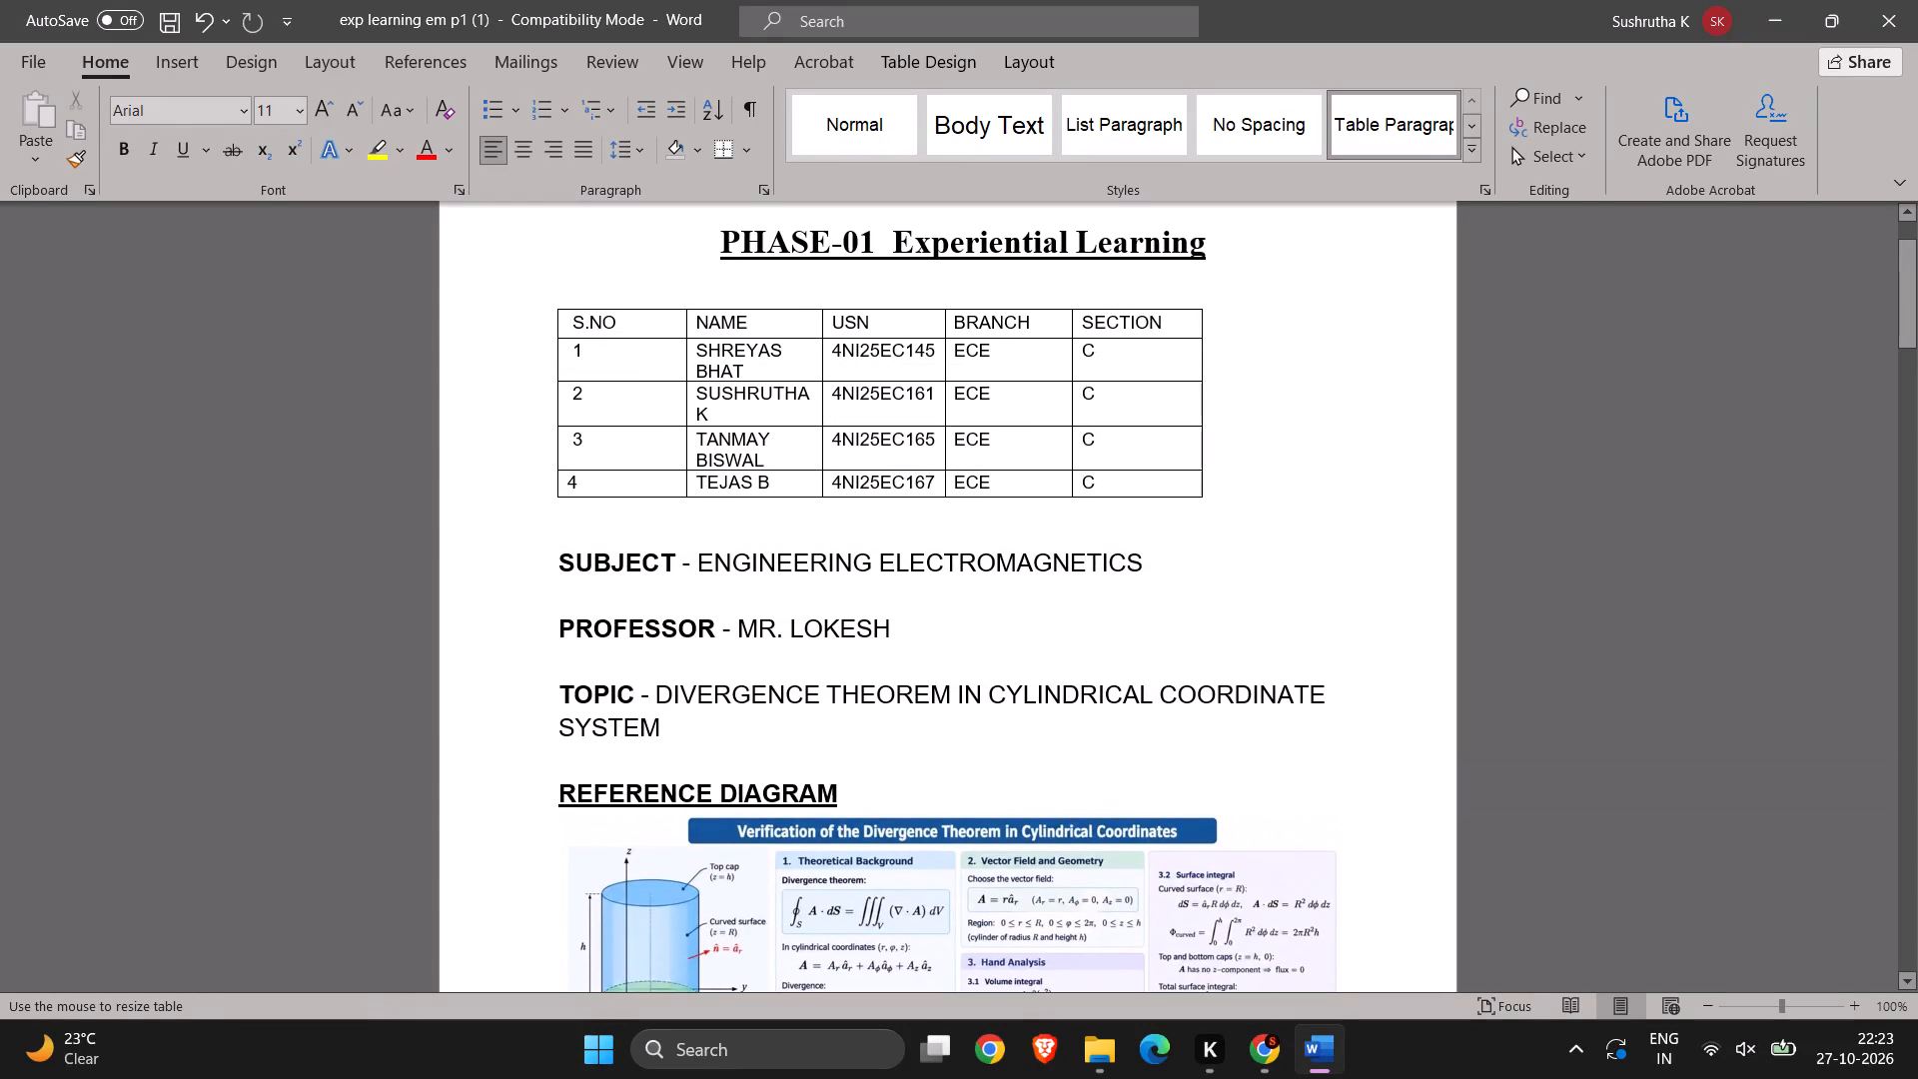
pyautogui.moveTo(1197, 449); pyautogui.dragTo(888, 461)
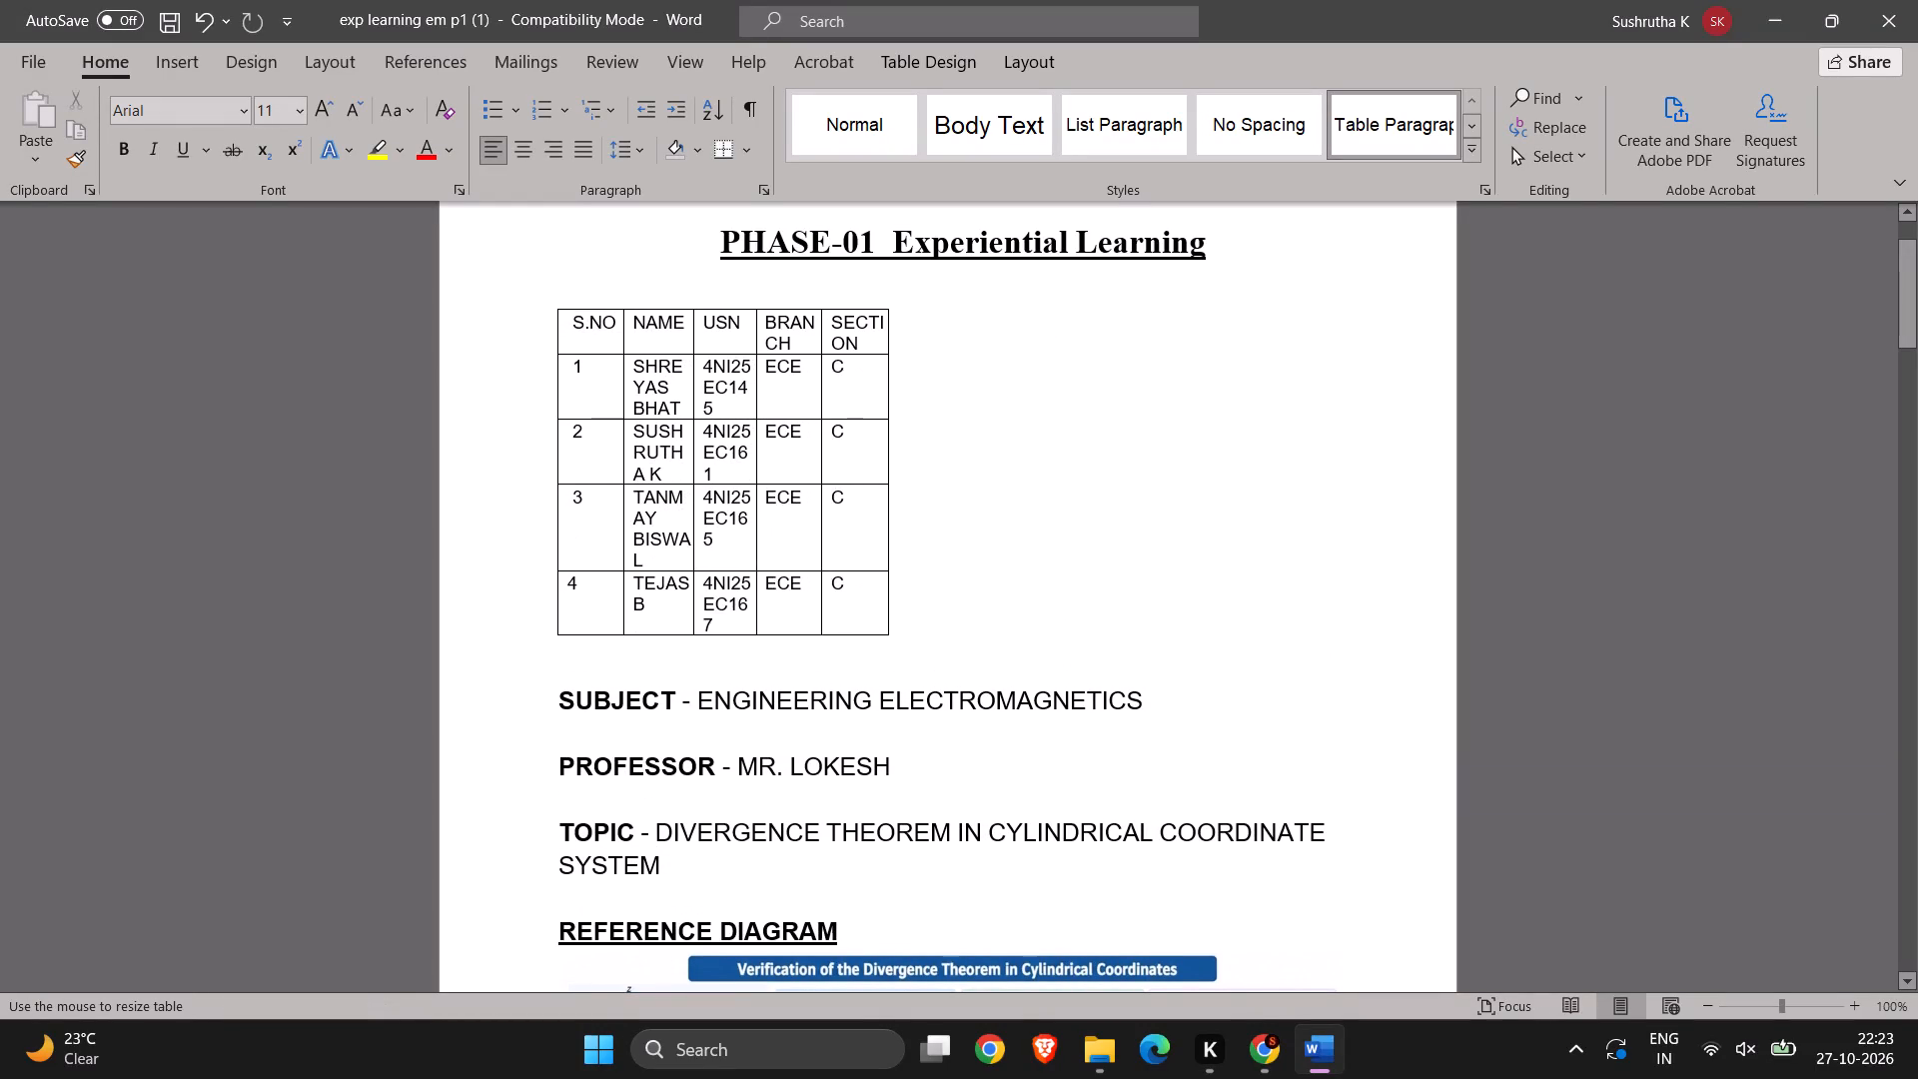
pyautogui.moveTo(888, 461); pyautogui.dragTo(1238, 447)
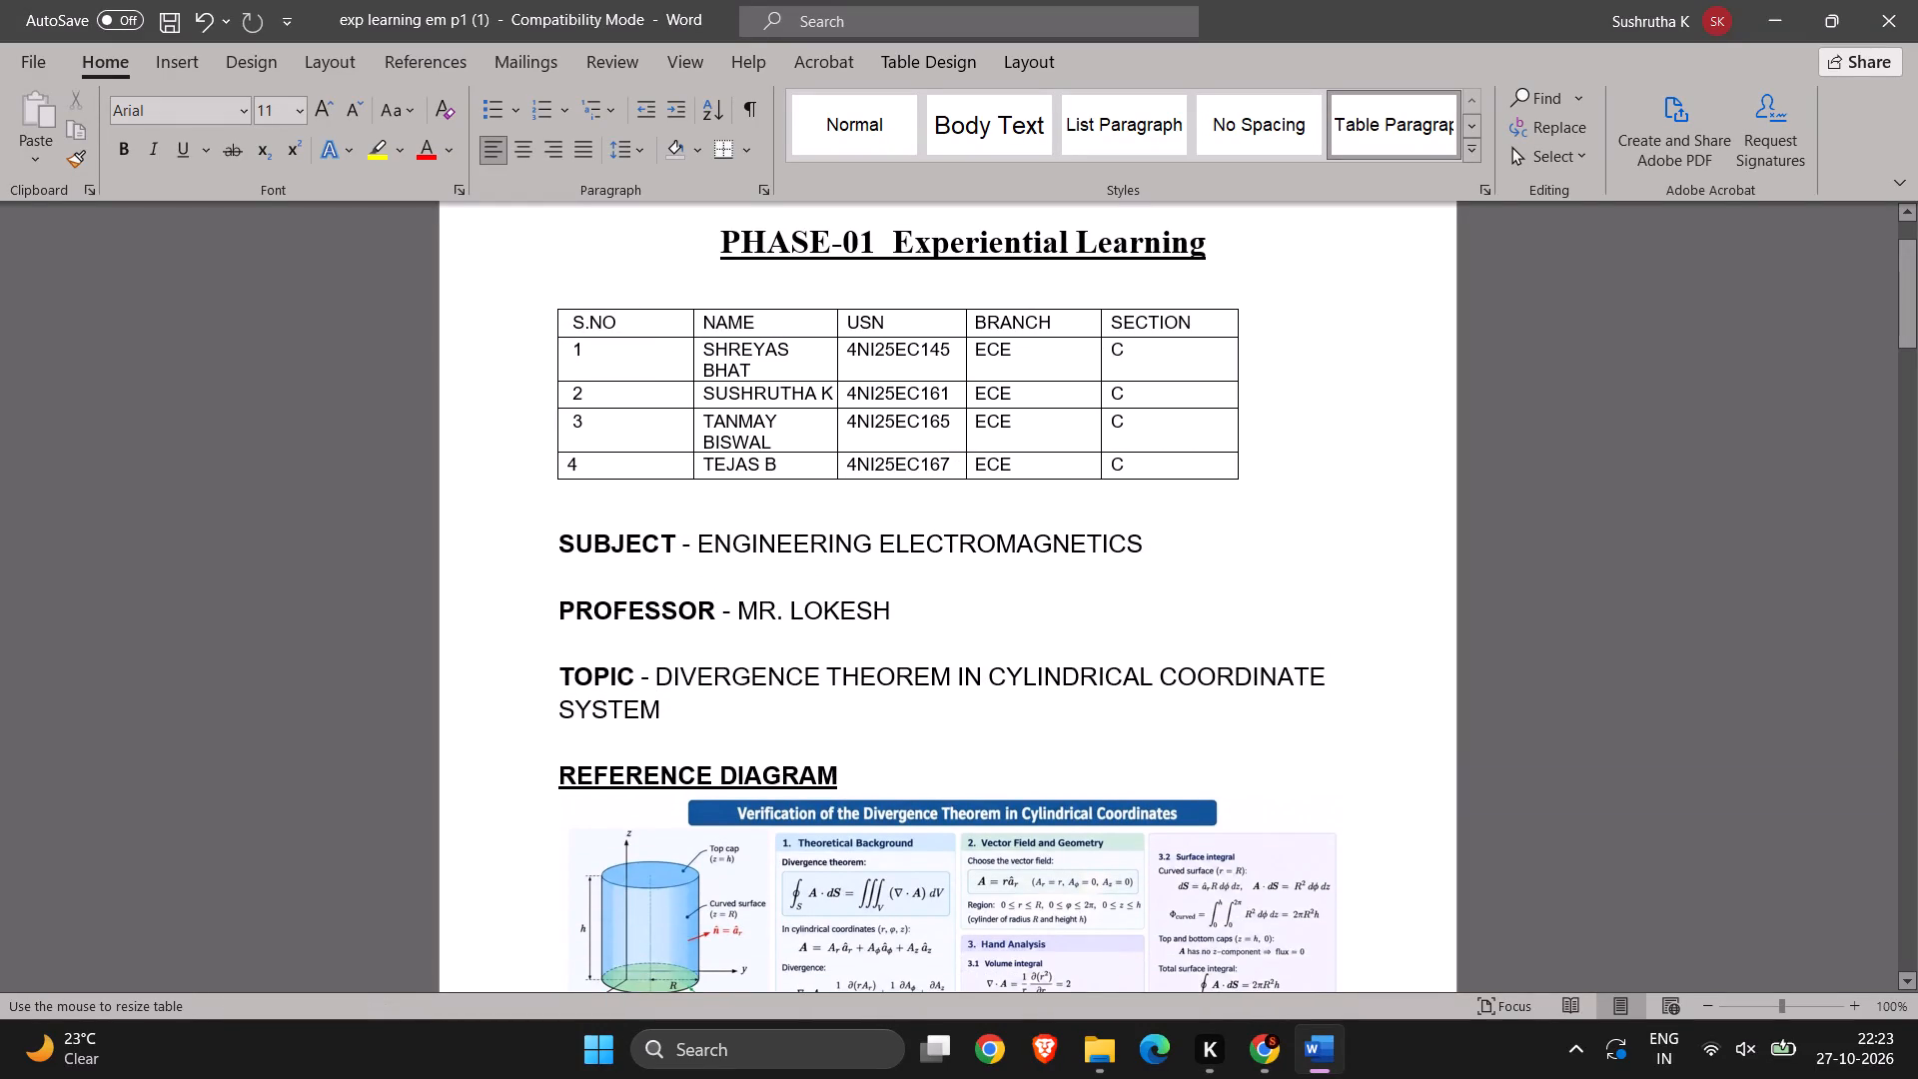
pyautogui.moveTo(1238, 447); pyautogui.dragTo(1281, 447)
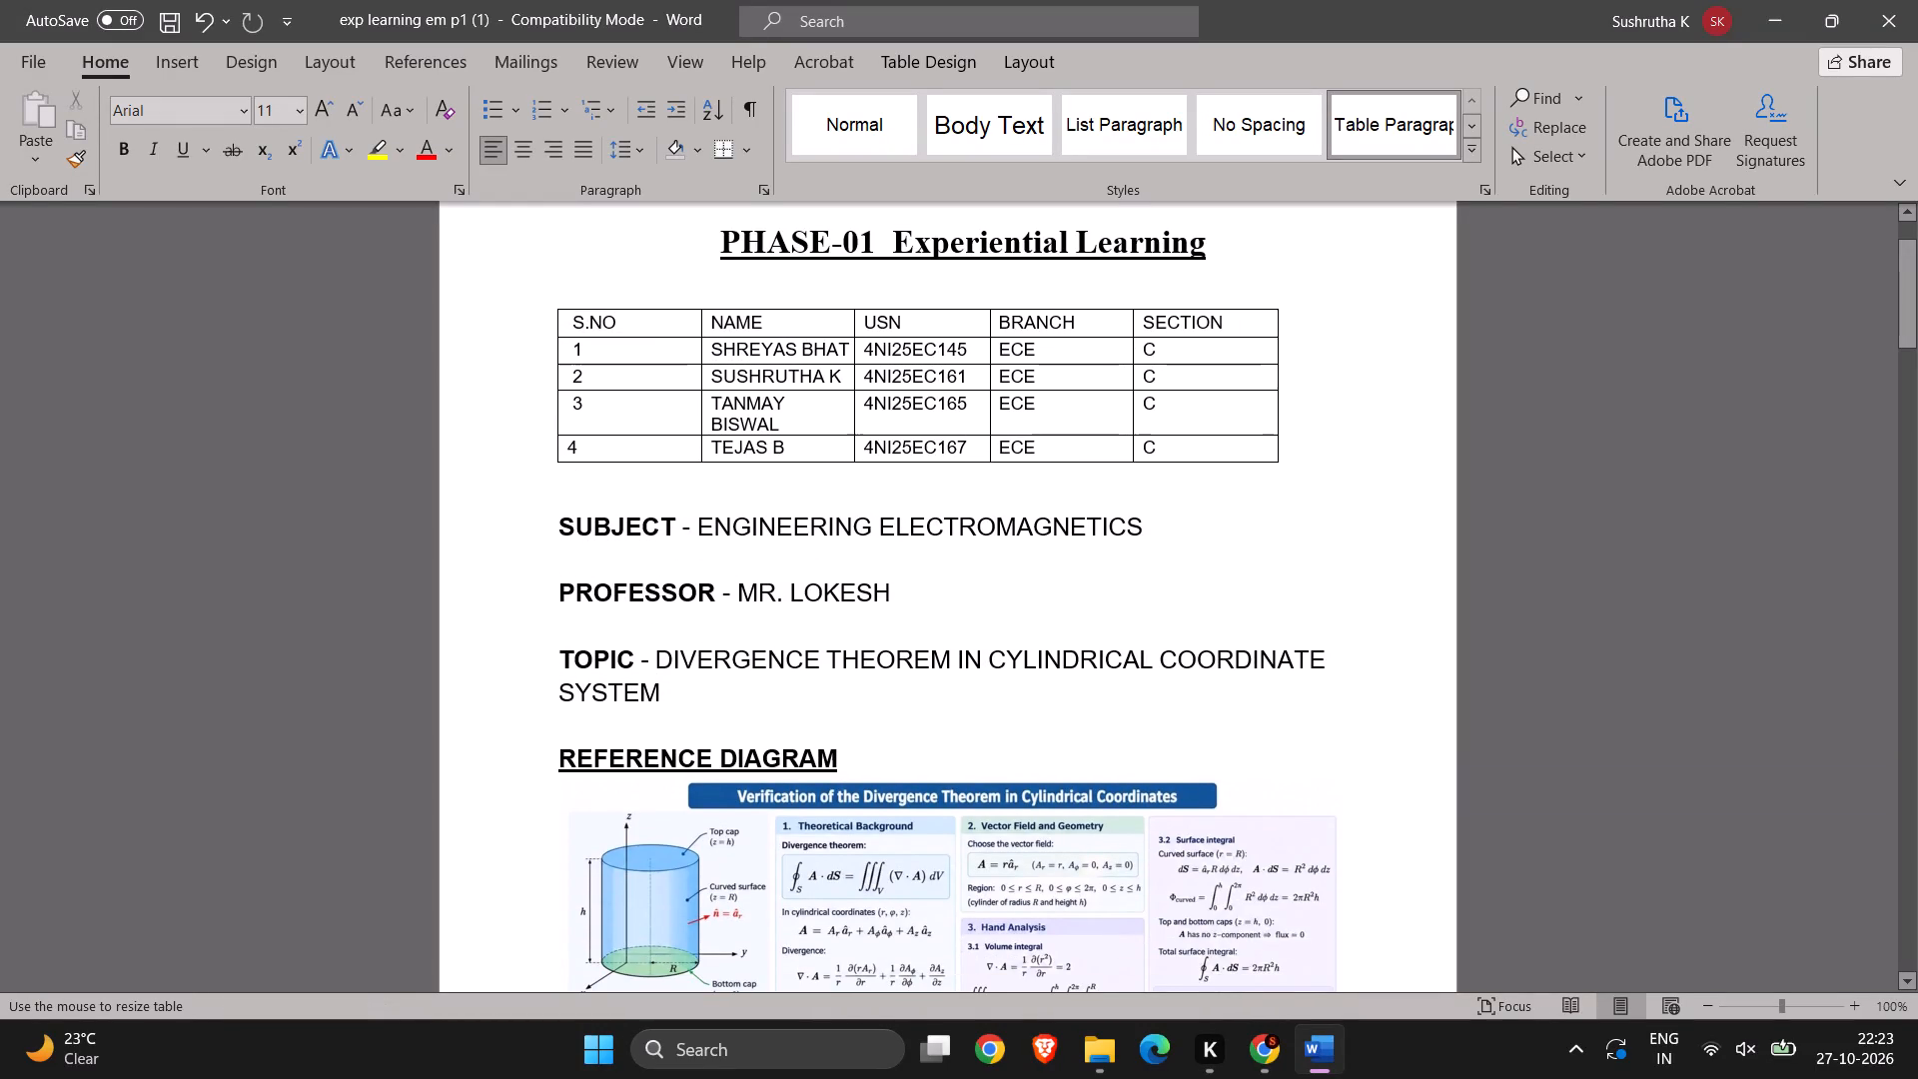
pyautogui.moveTo(1281, 447); pyautogui.dragTo(1338, 442)
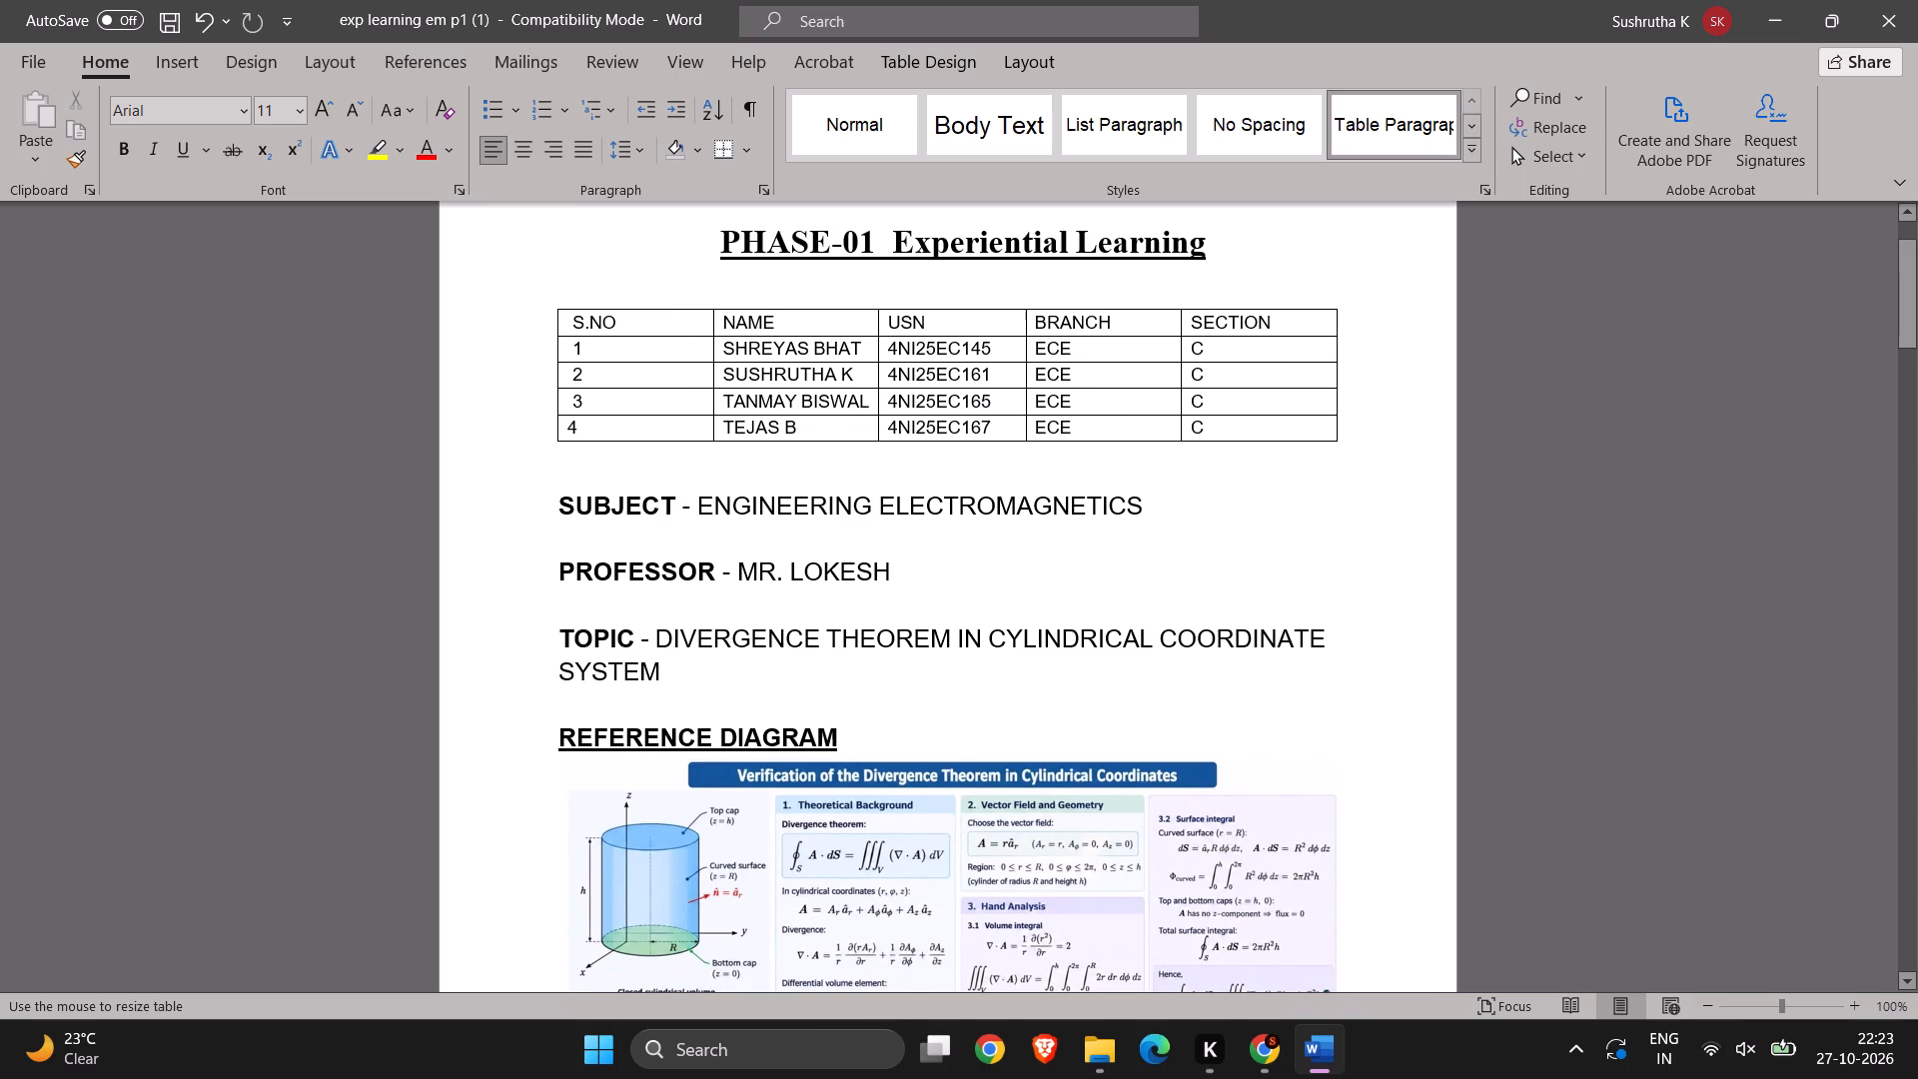
pyautogui.moveTo(1338, 442); pyautogui.dragTo(1382, 440)
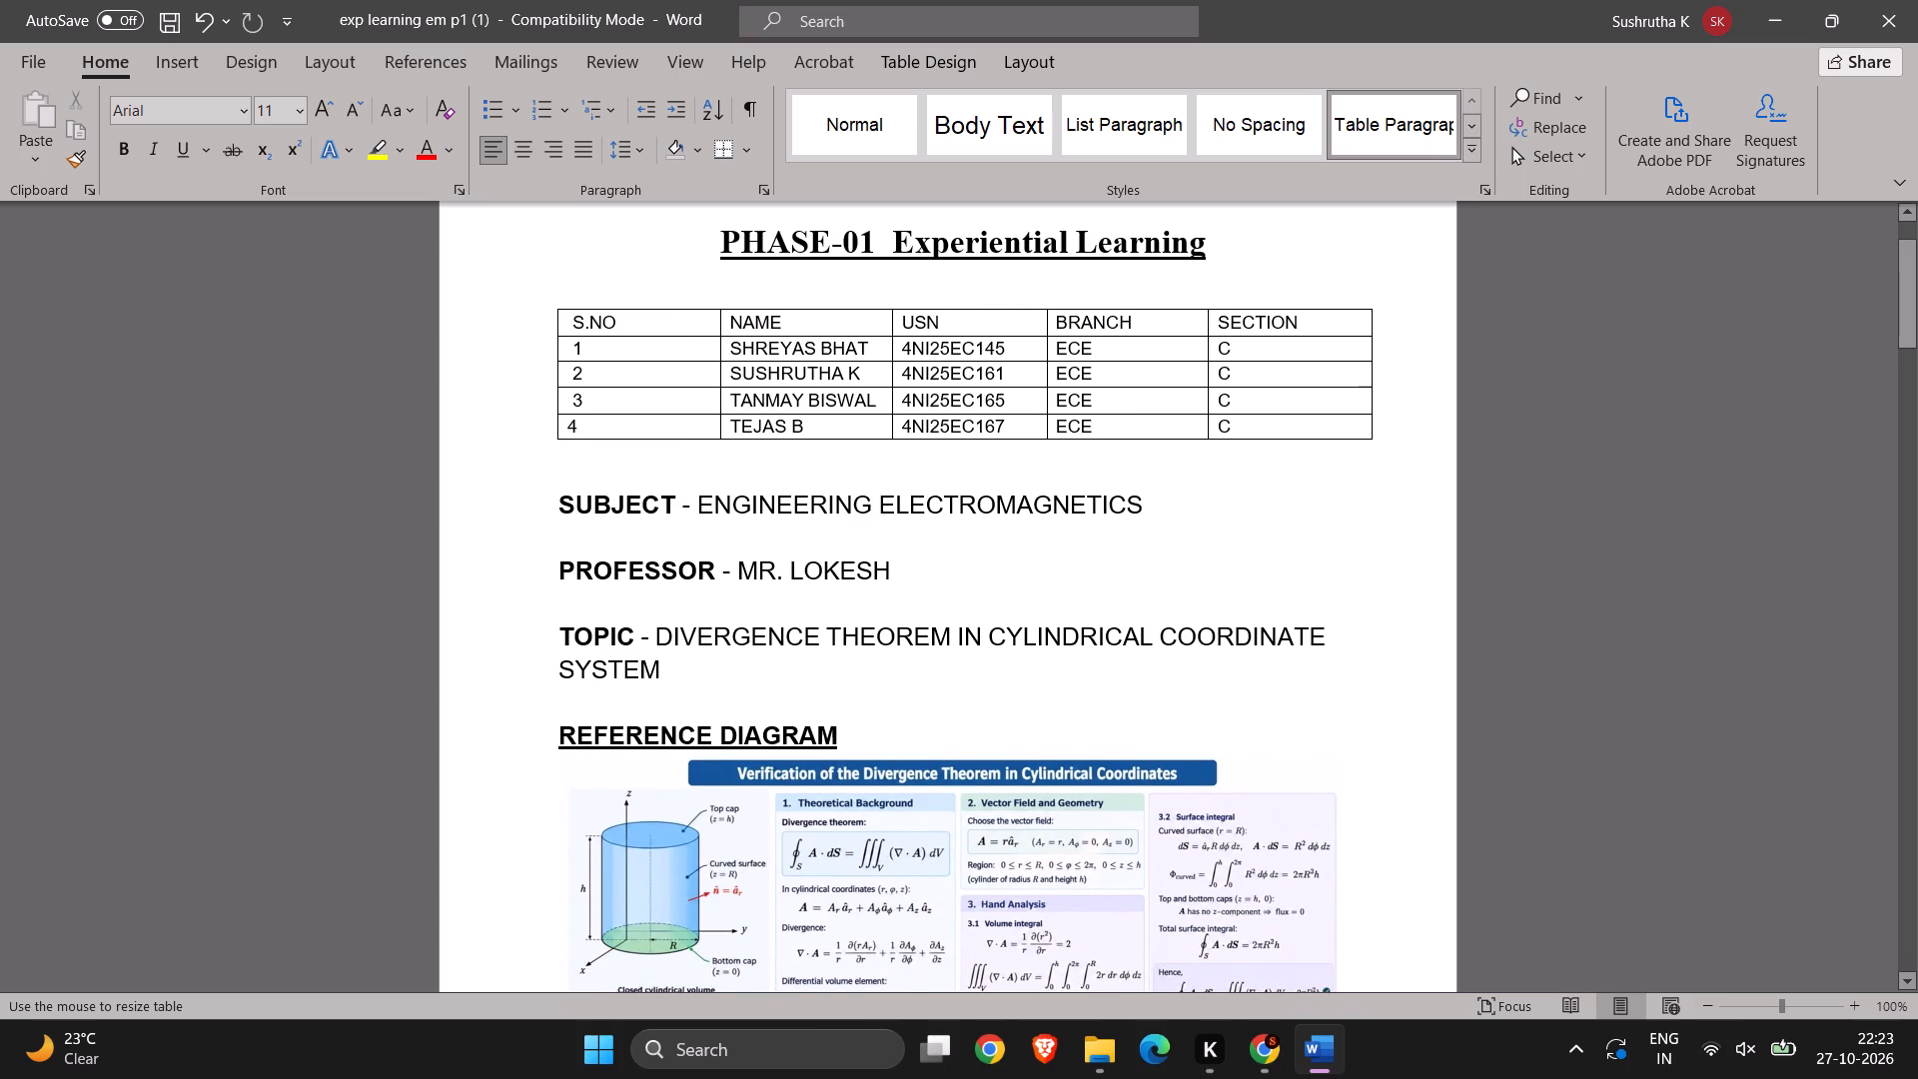
pyautogui.moveTo(1382, 440); pyautogui.dragTo(1373, 445)
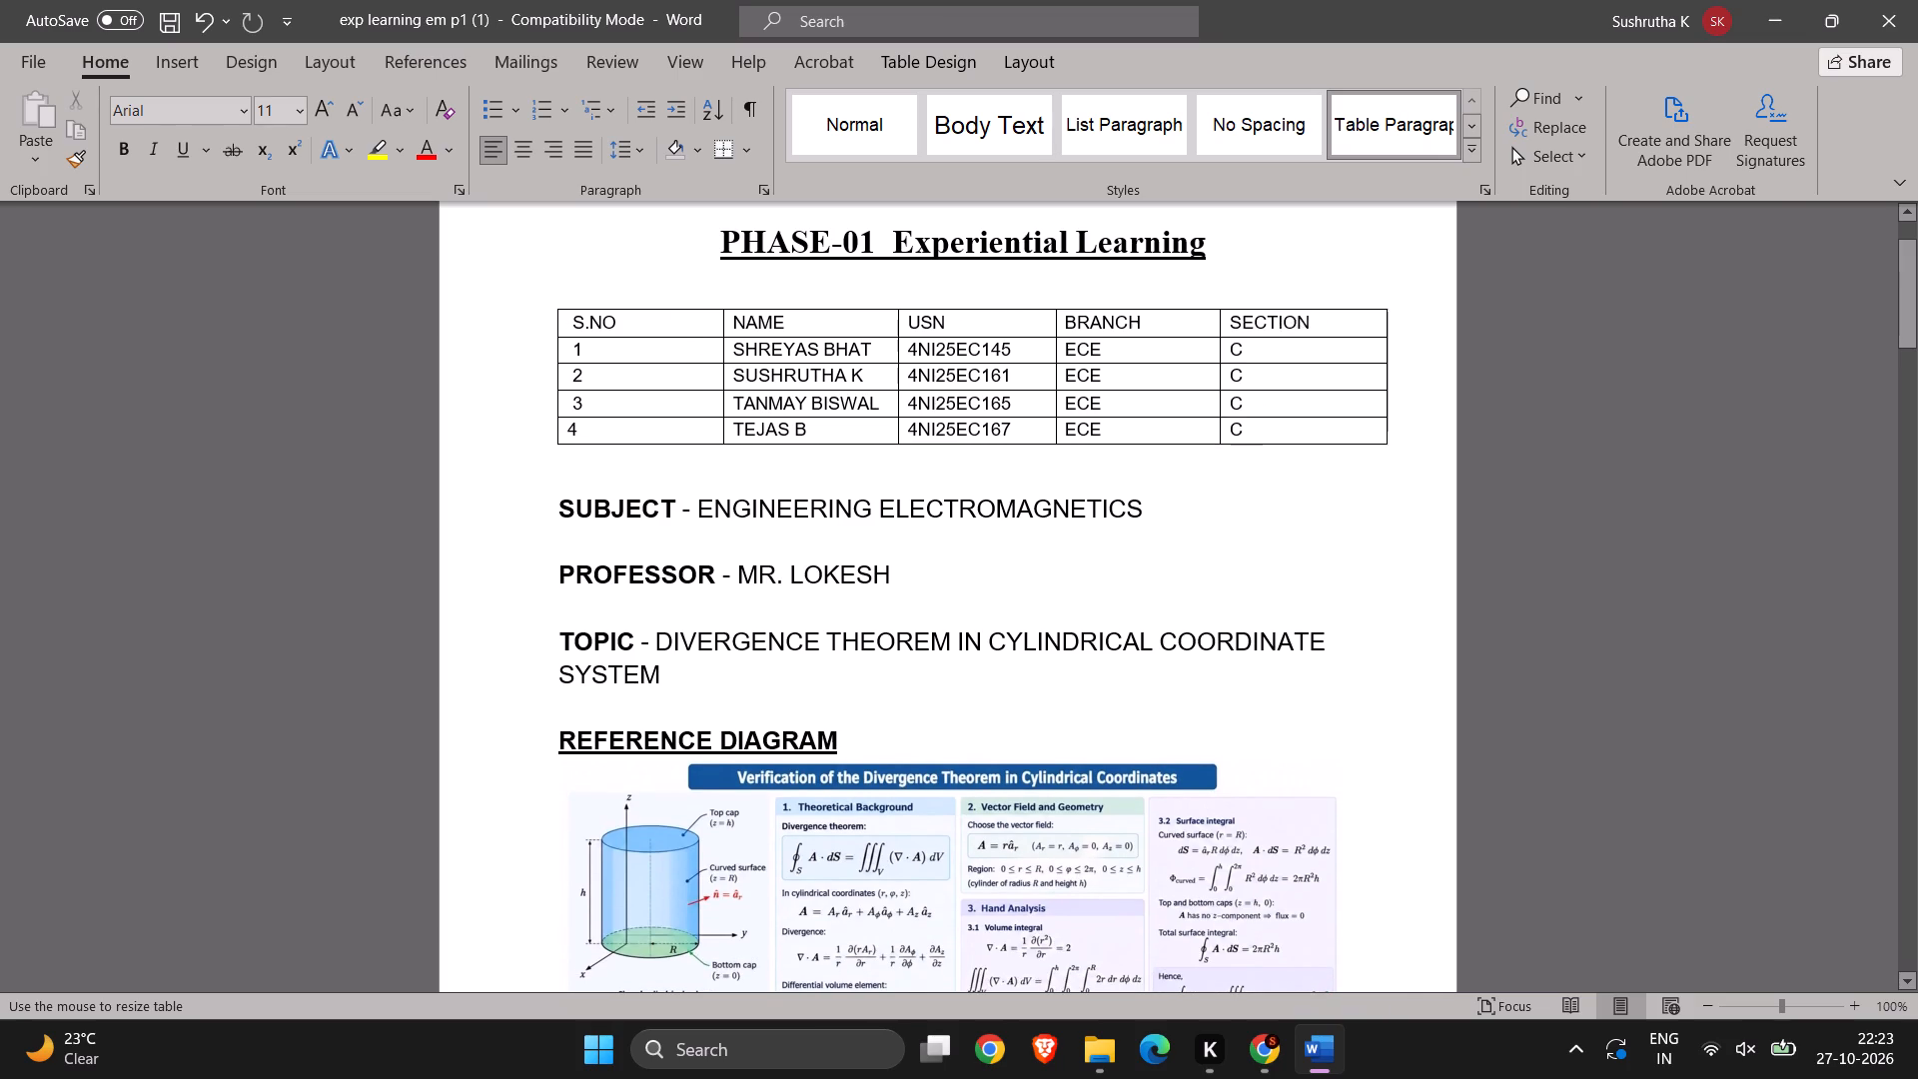
pyautogui.moveTo(1373, 445); pyautogui.dragTo(1356, 446)
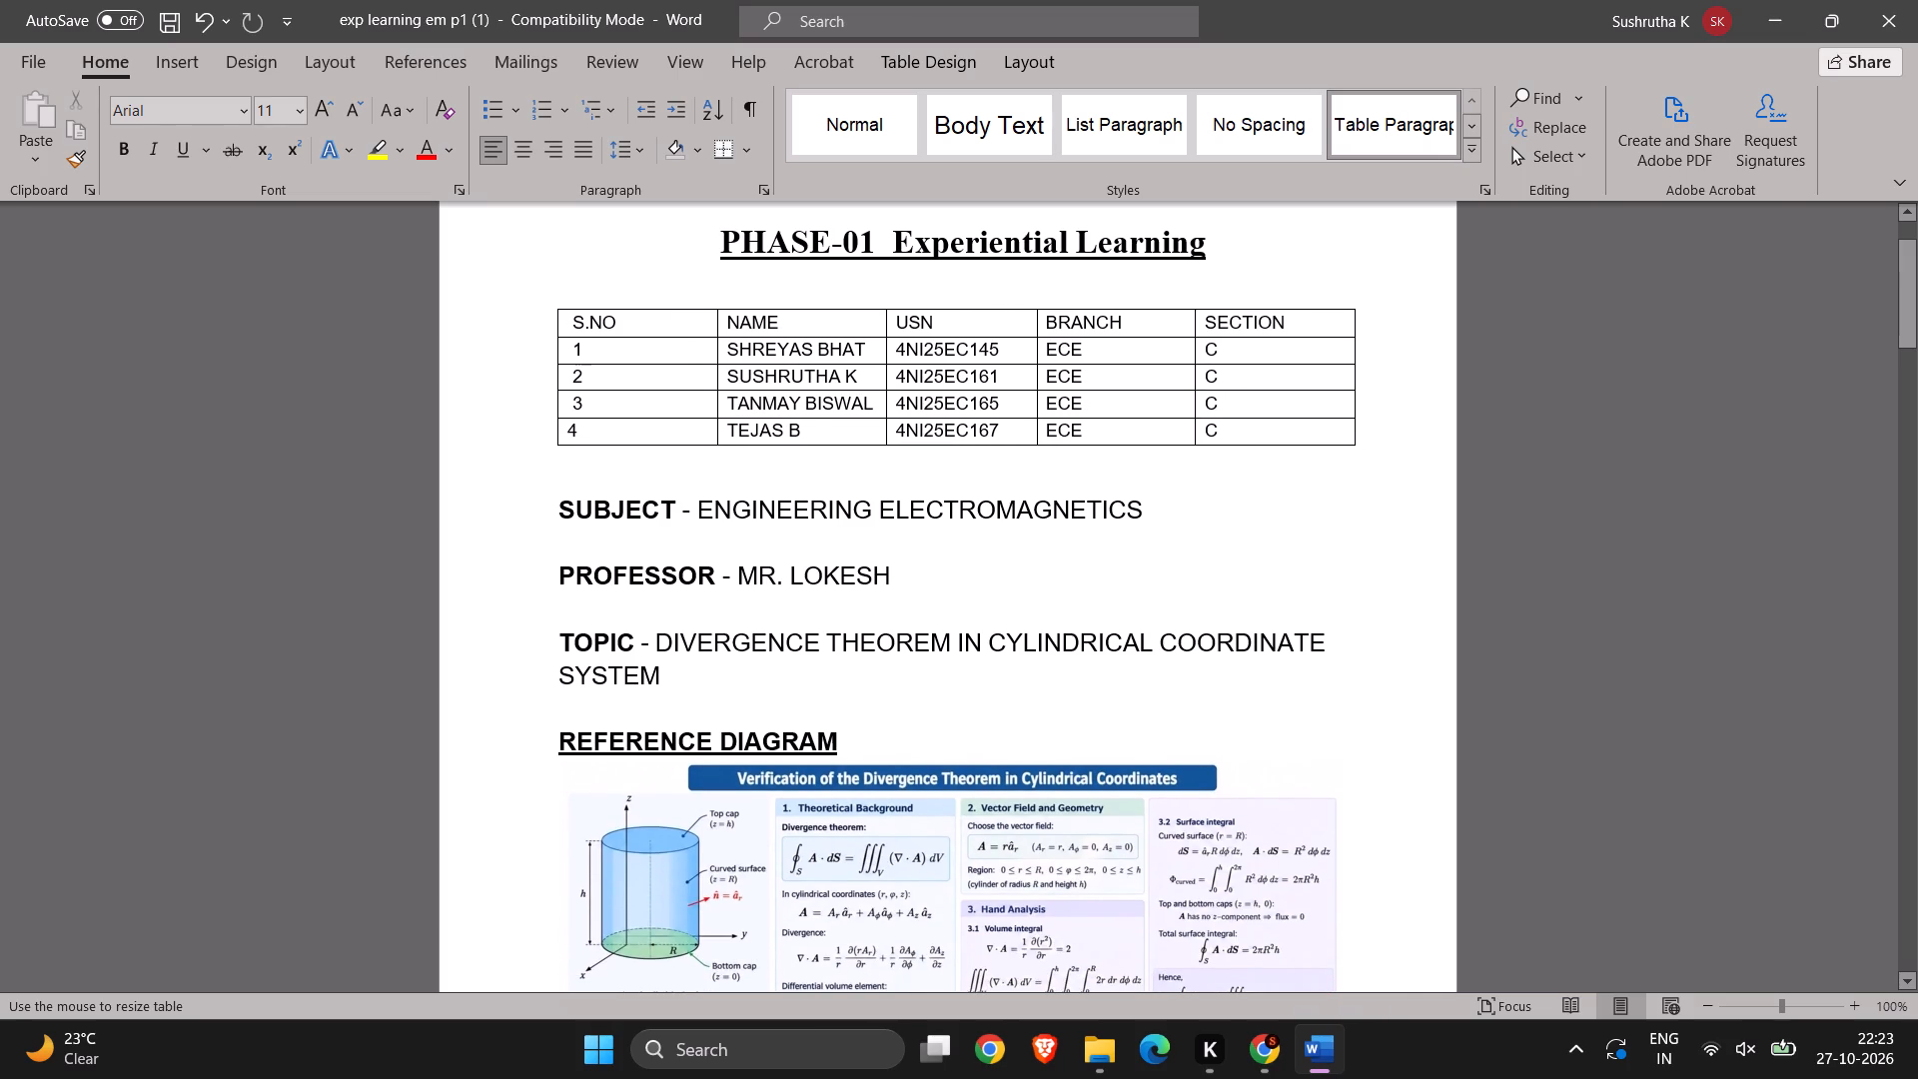
pyautogui.moveTo(1356, 446); pyautogui.dragTo(1369, 446)
pyautogui.click(876, 508)
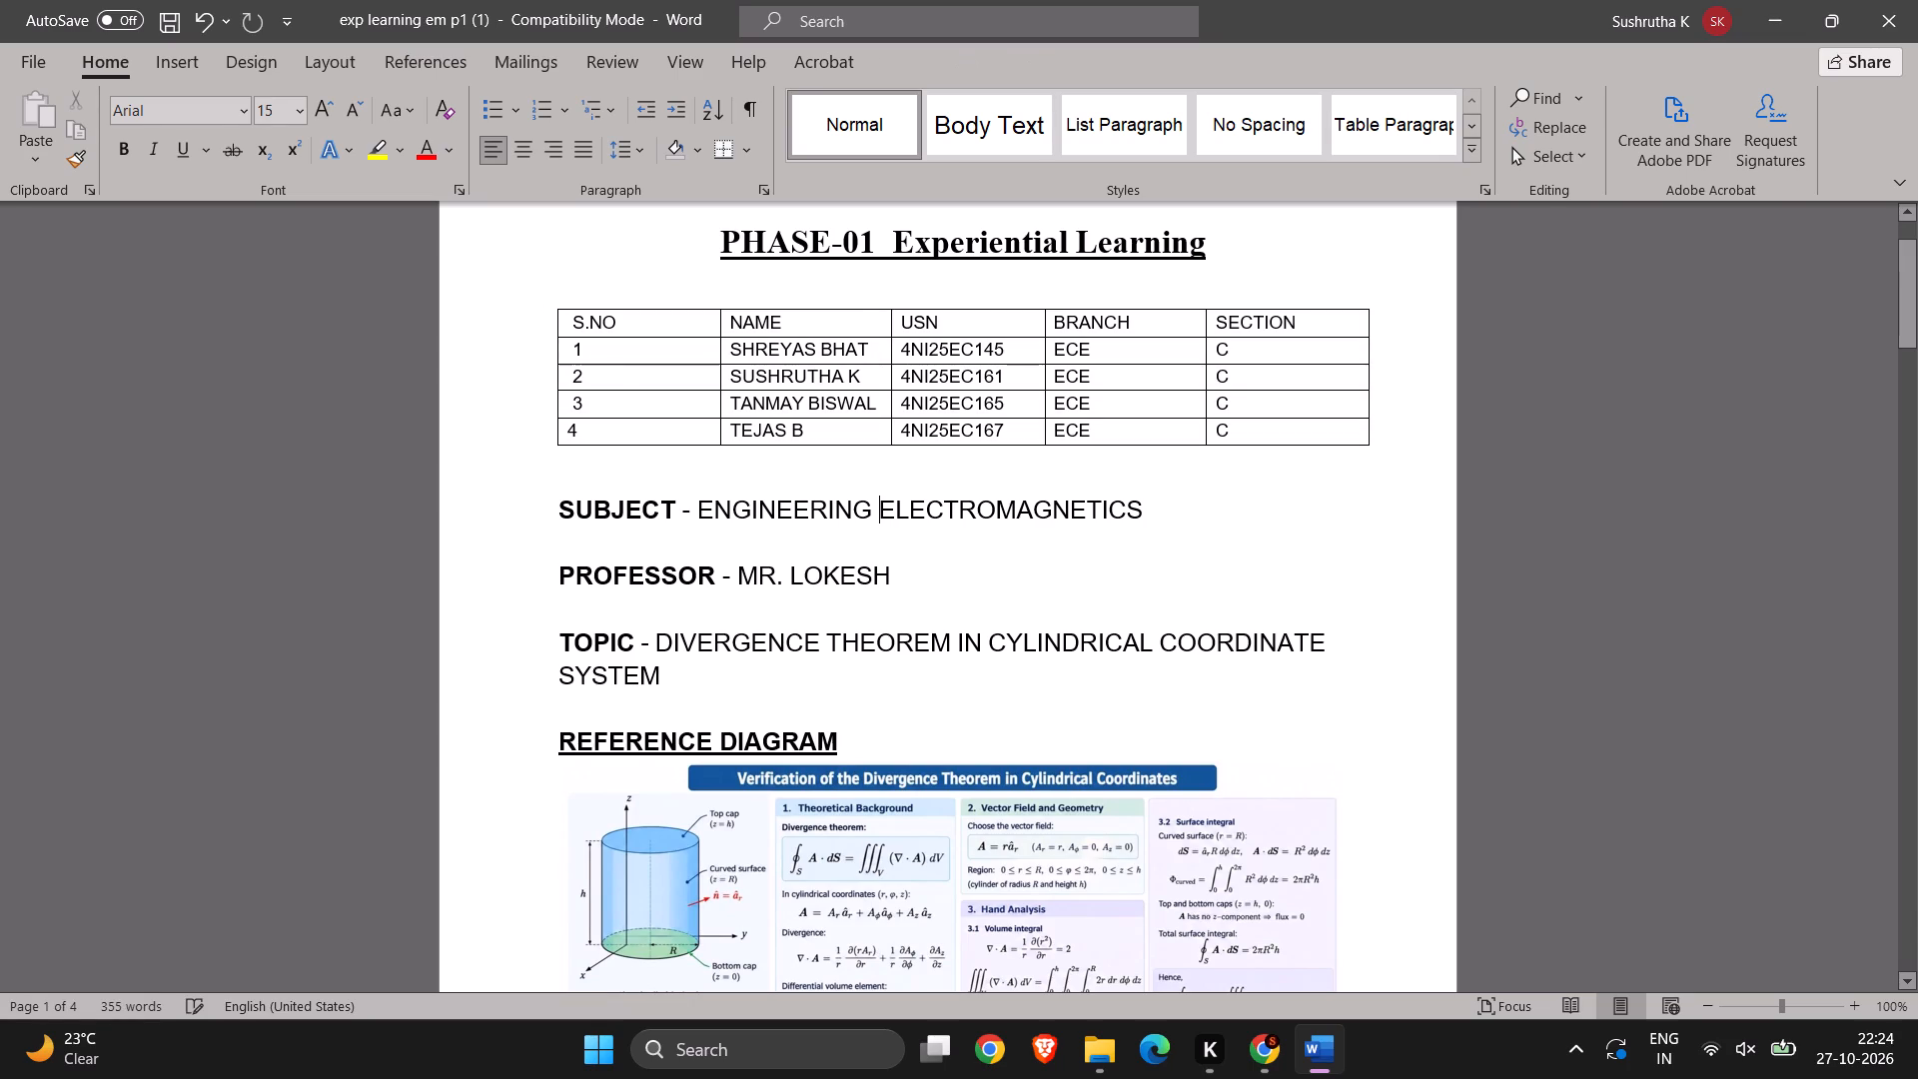
# Set the SUBJECT, PROFESSOR and TOPIC lines to Times New Roman at size 16.
pyautogui.moveTo(666, 684); pyautogui.dragTo(552, 485)
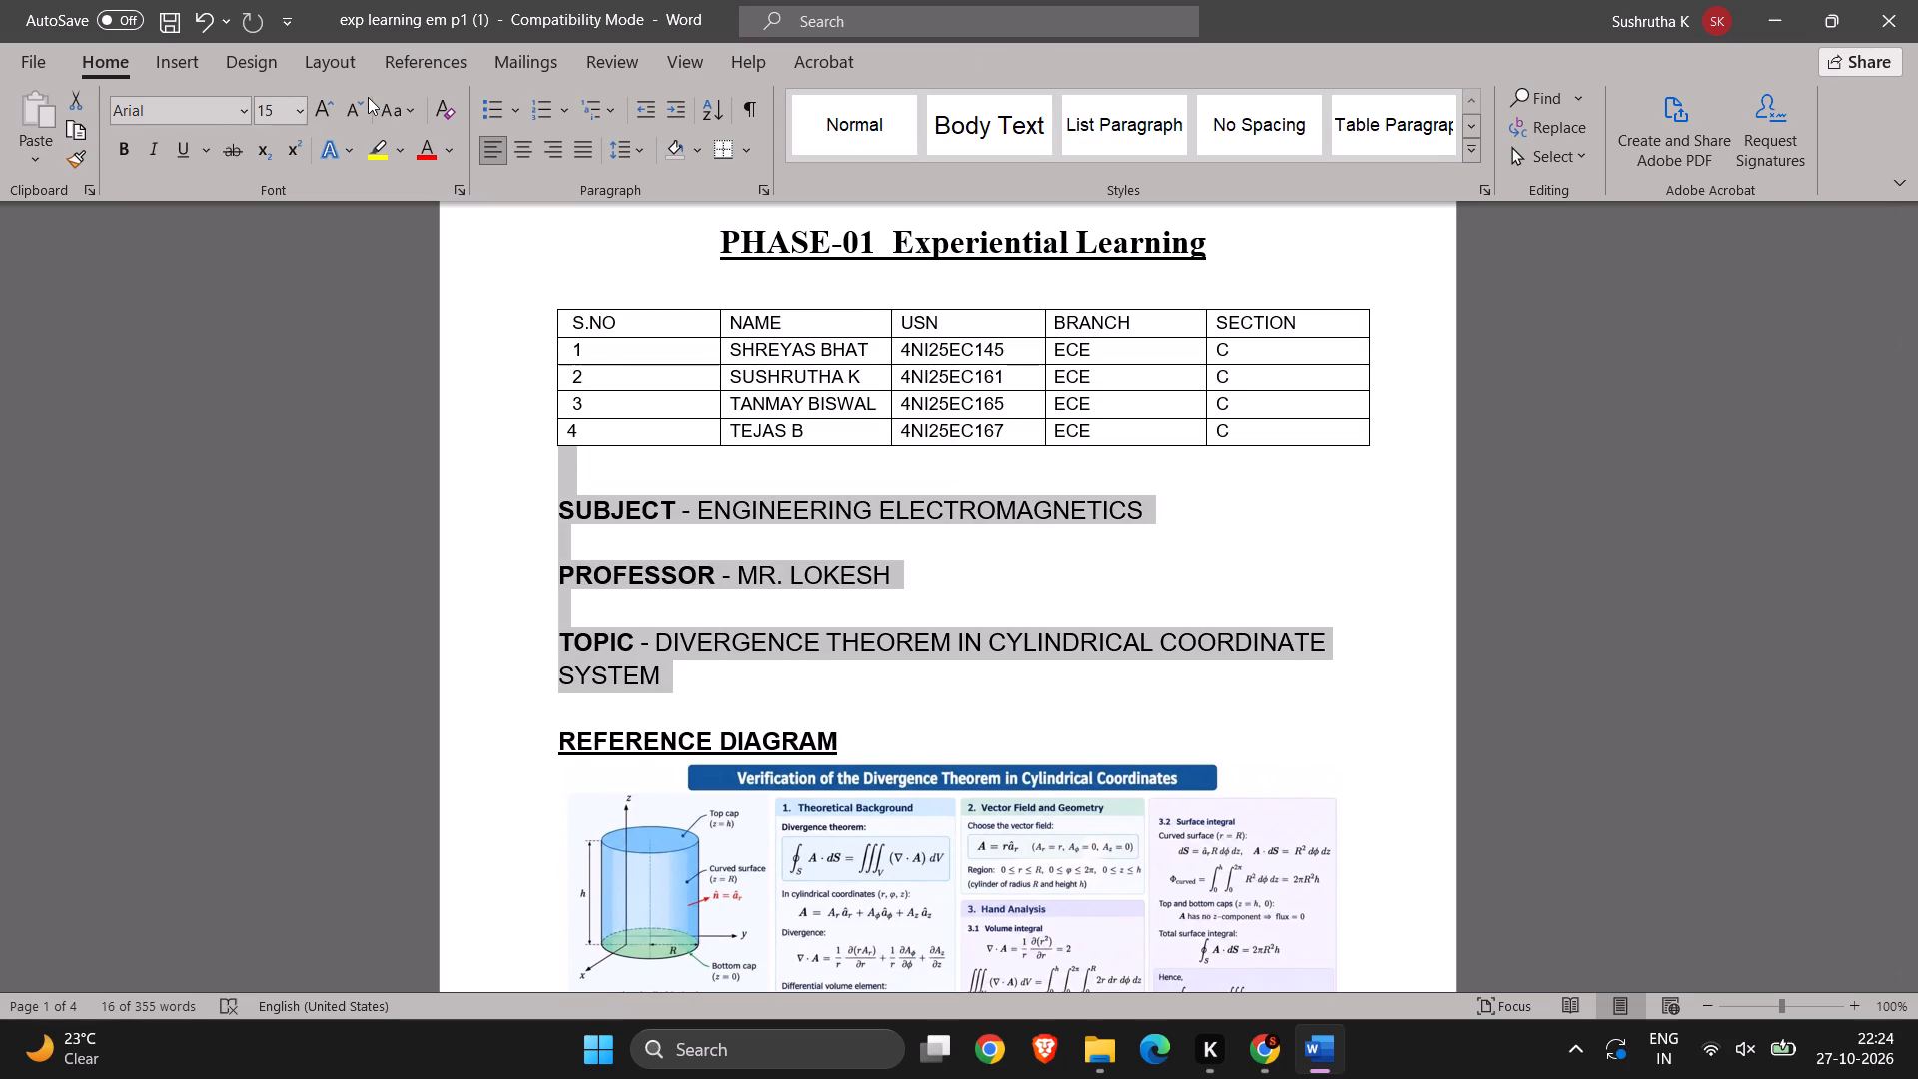
pyautogui.click(242, 105)
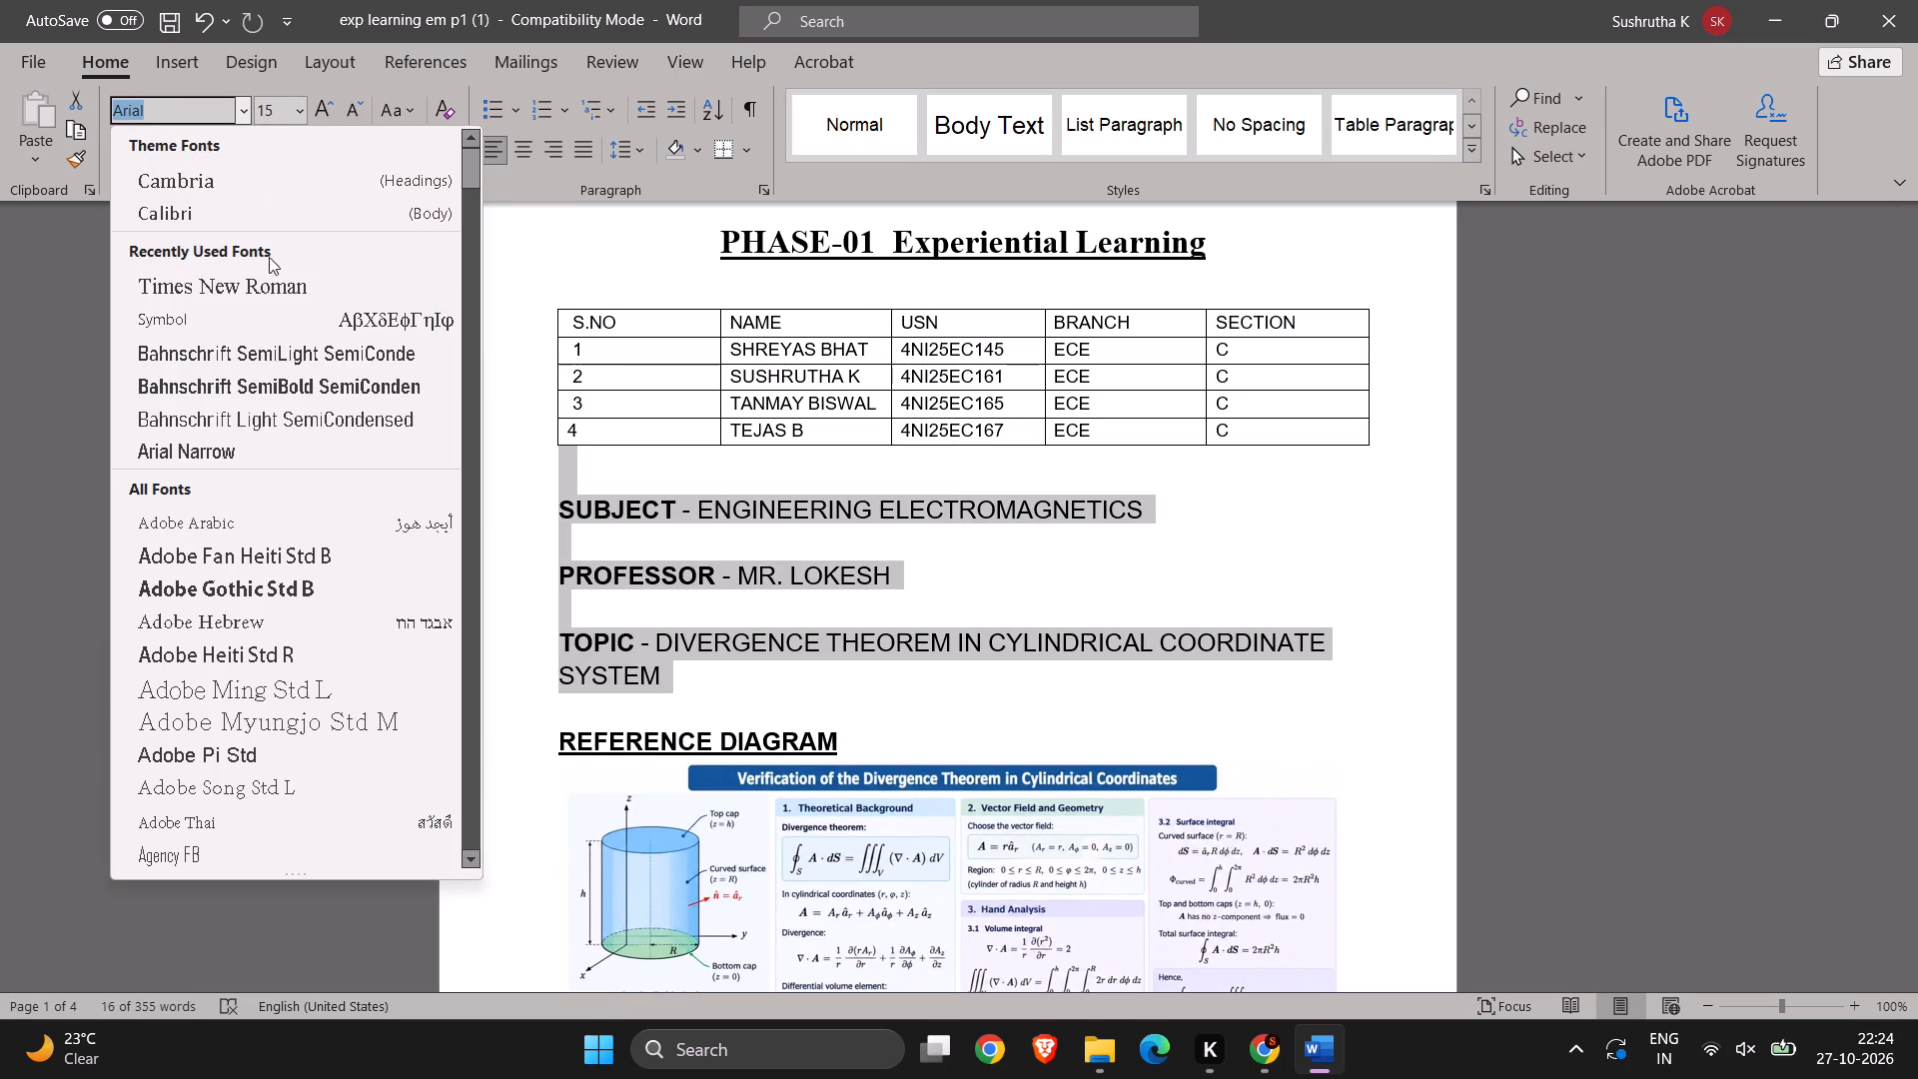
pyautogui.click(269, 287)
pyautogui.tripleClick(360, 106)
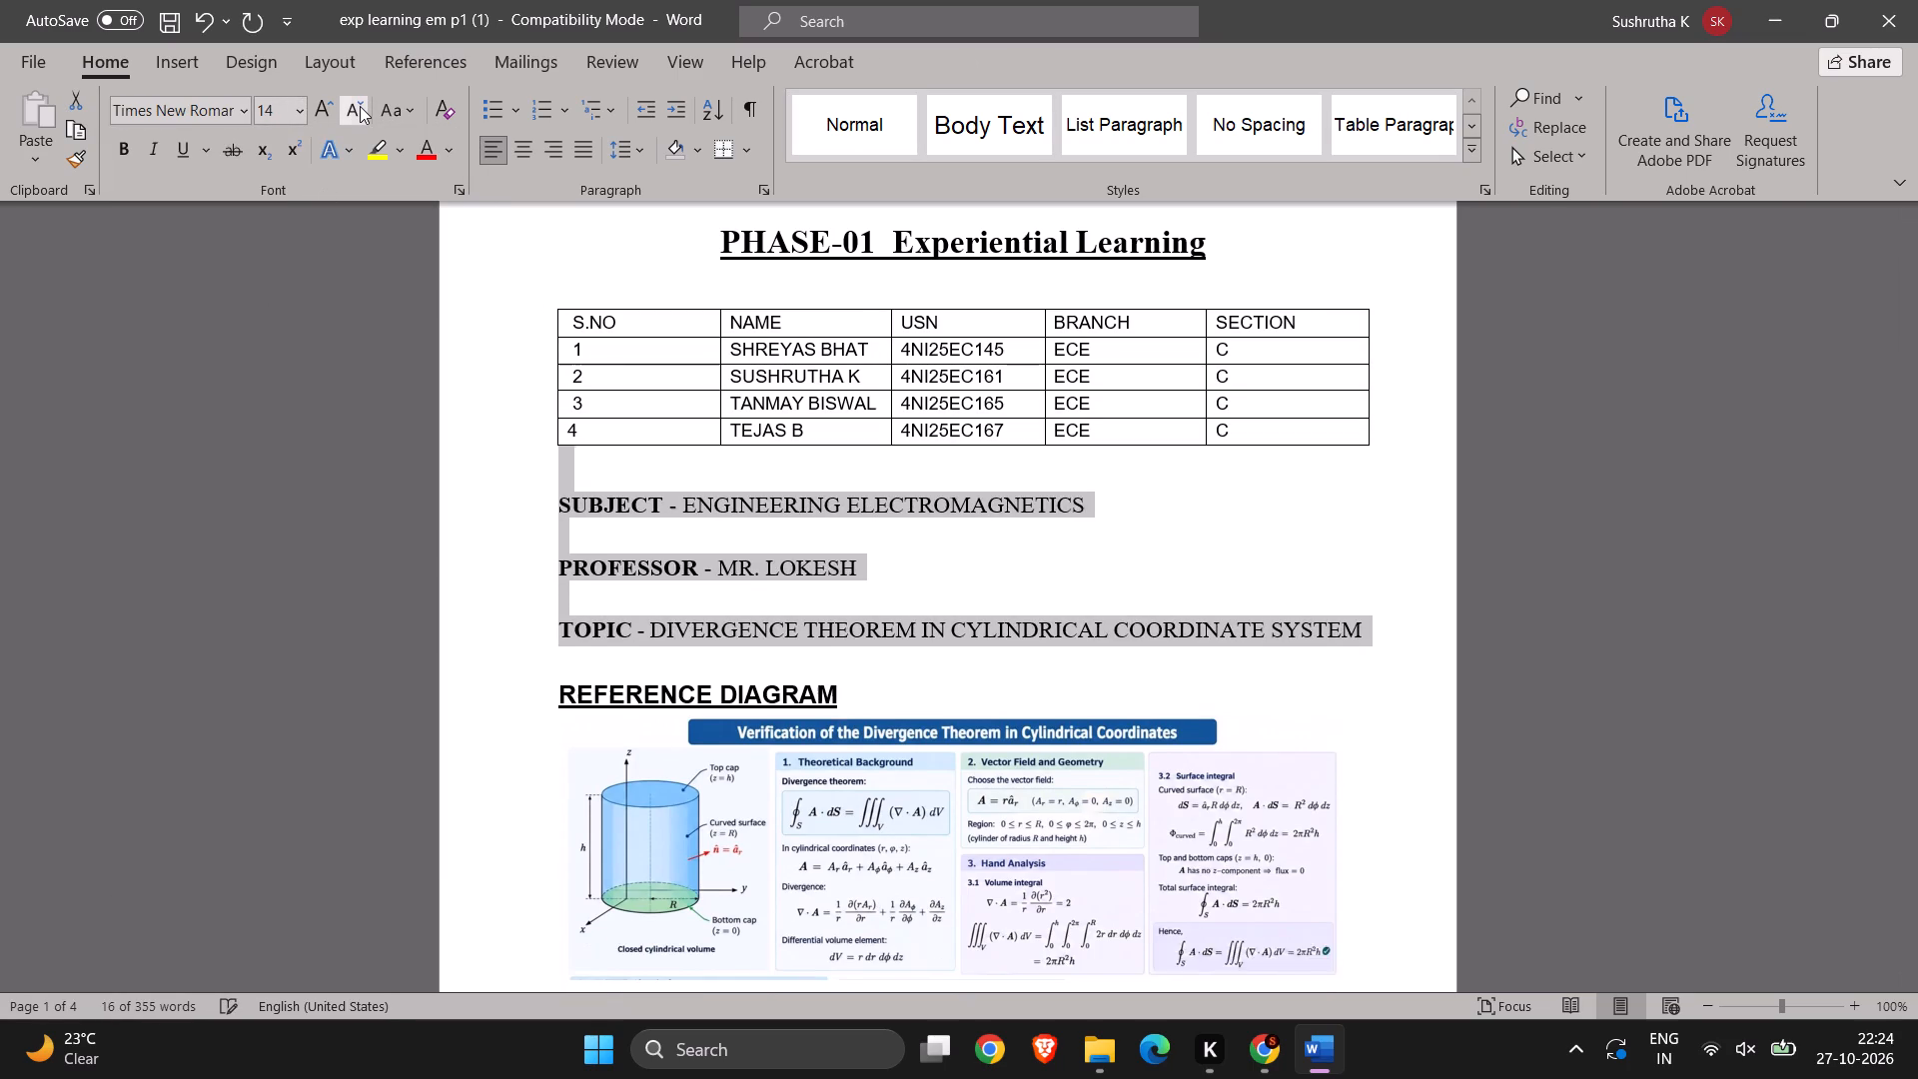
pyautogui.tripleClick(319, 106)
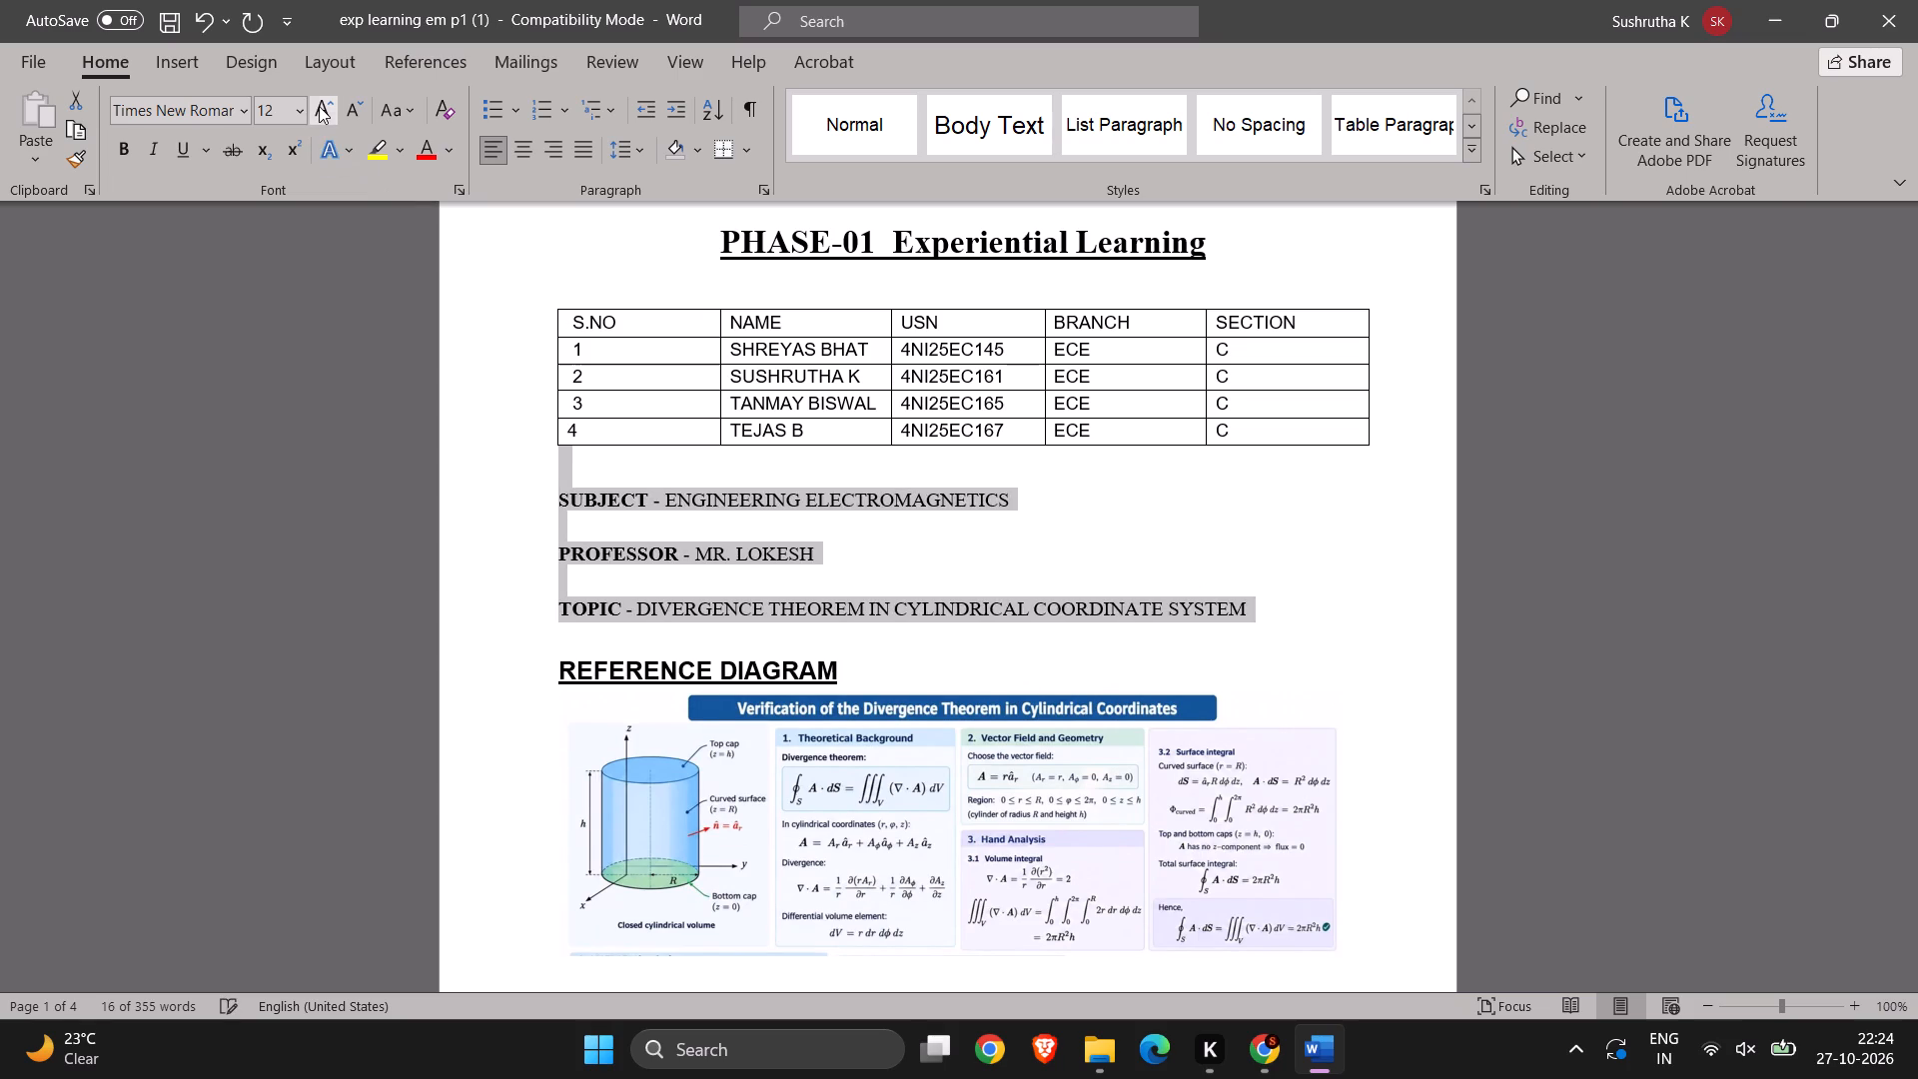
pyautogui.click(711, 595)
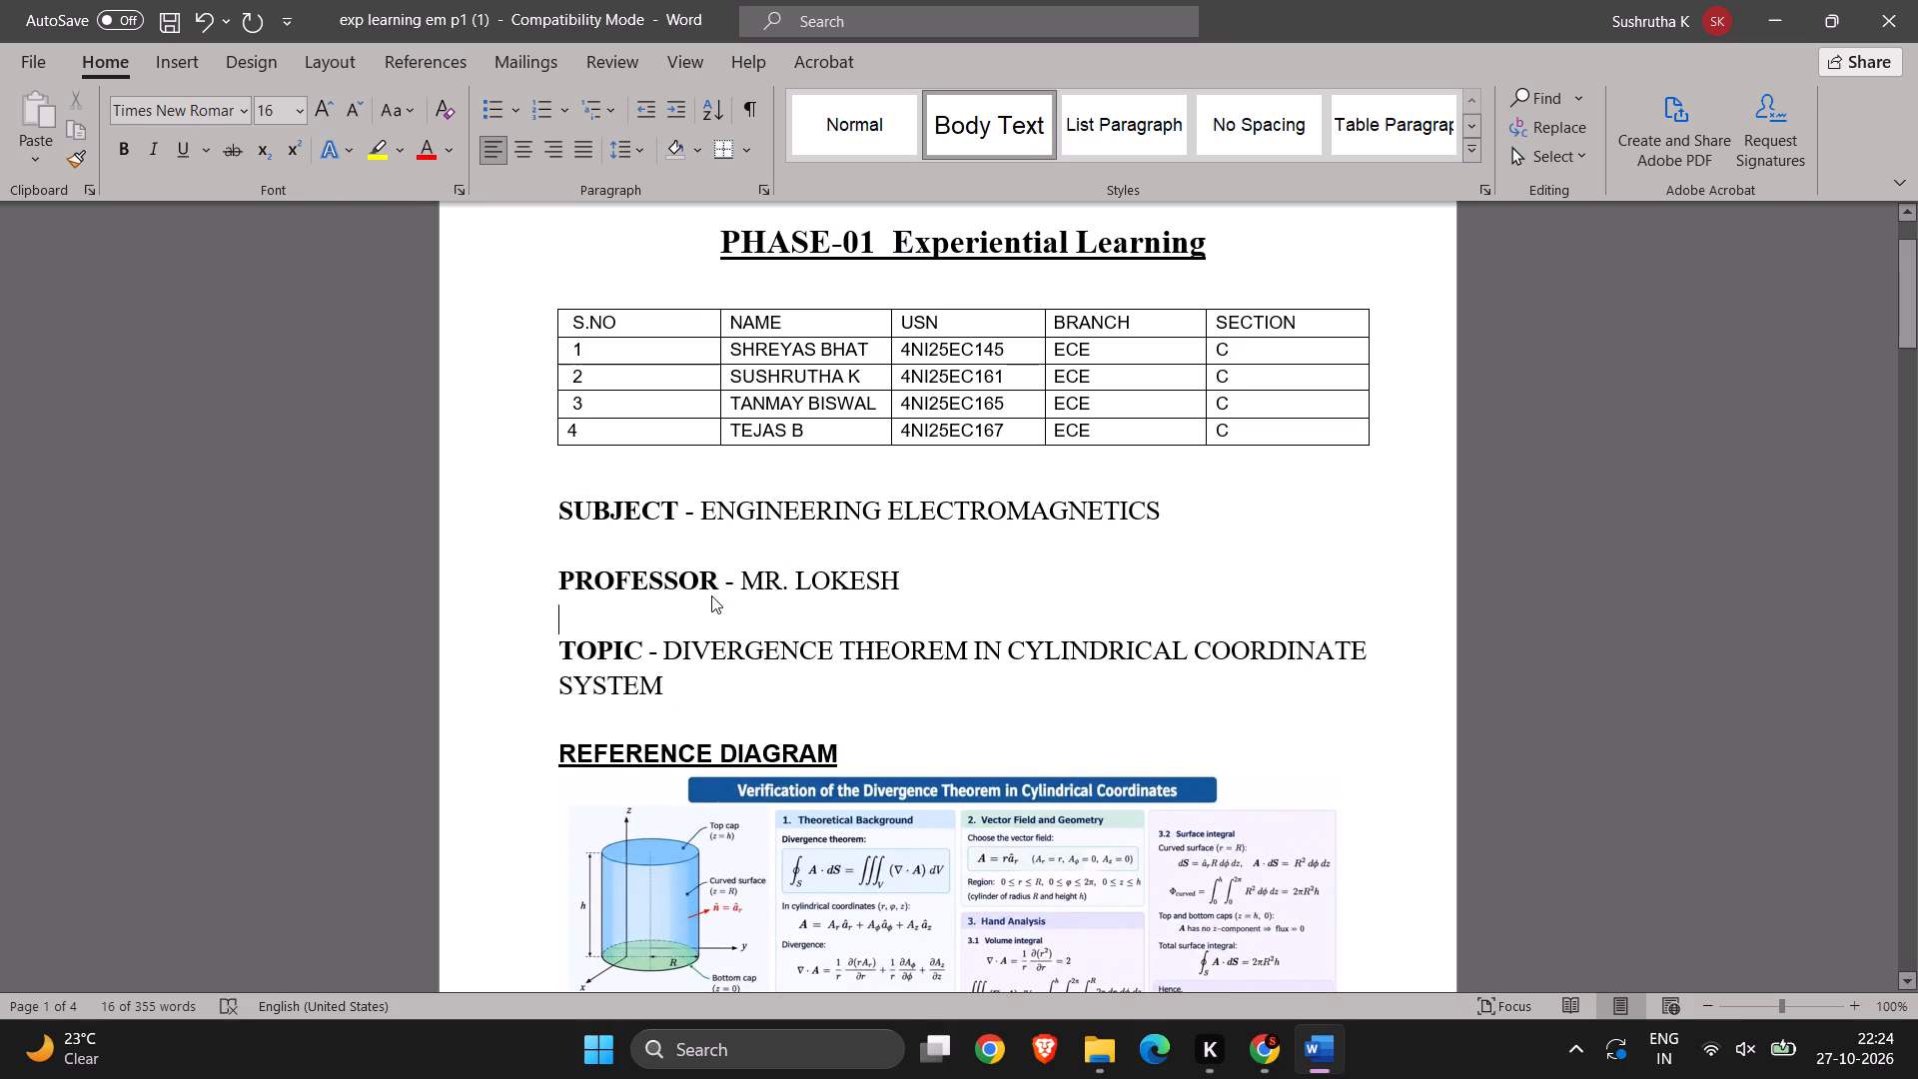
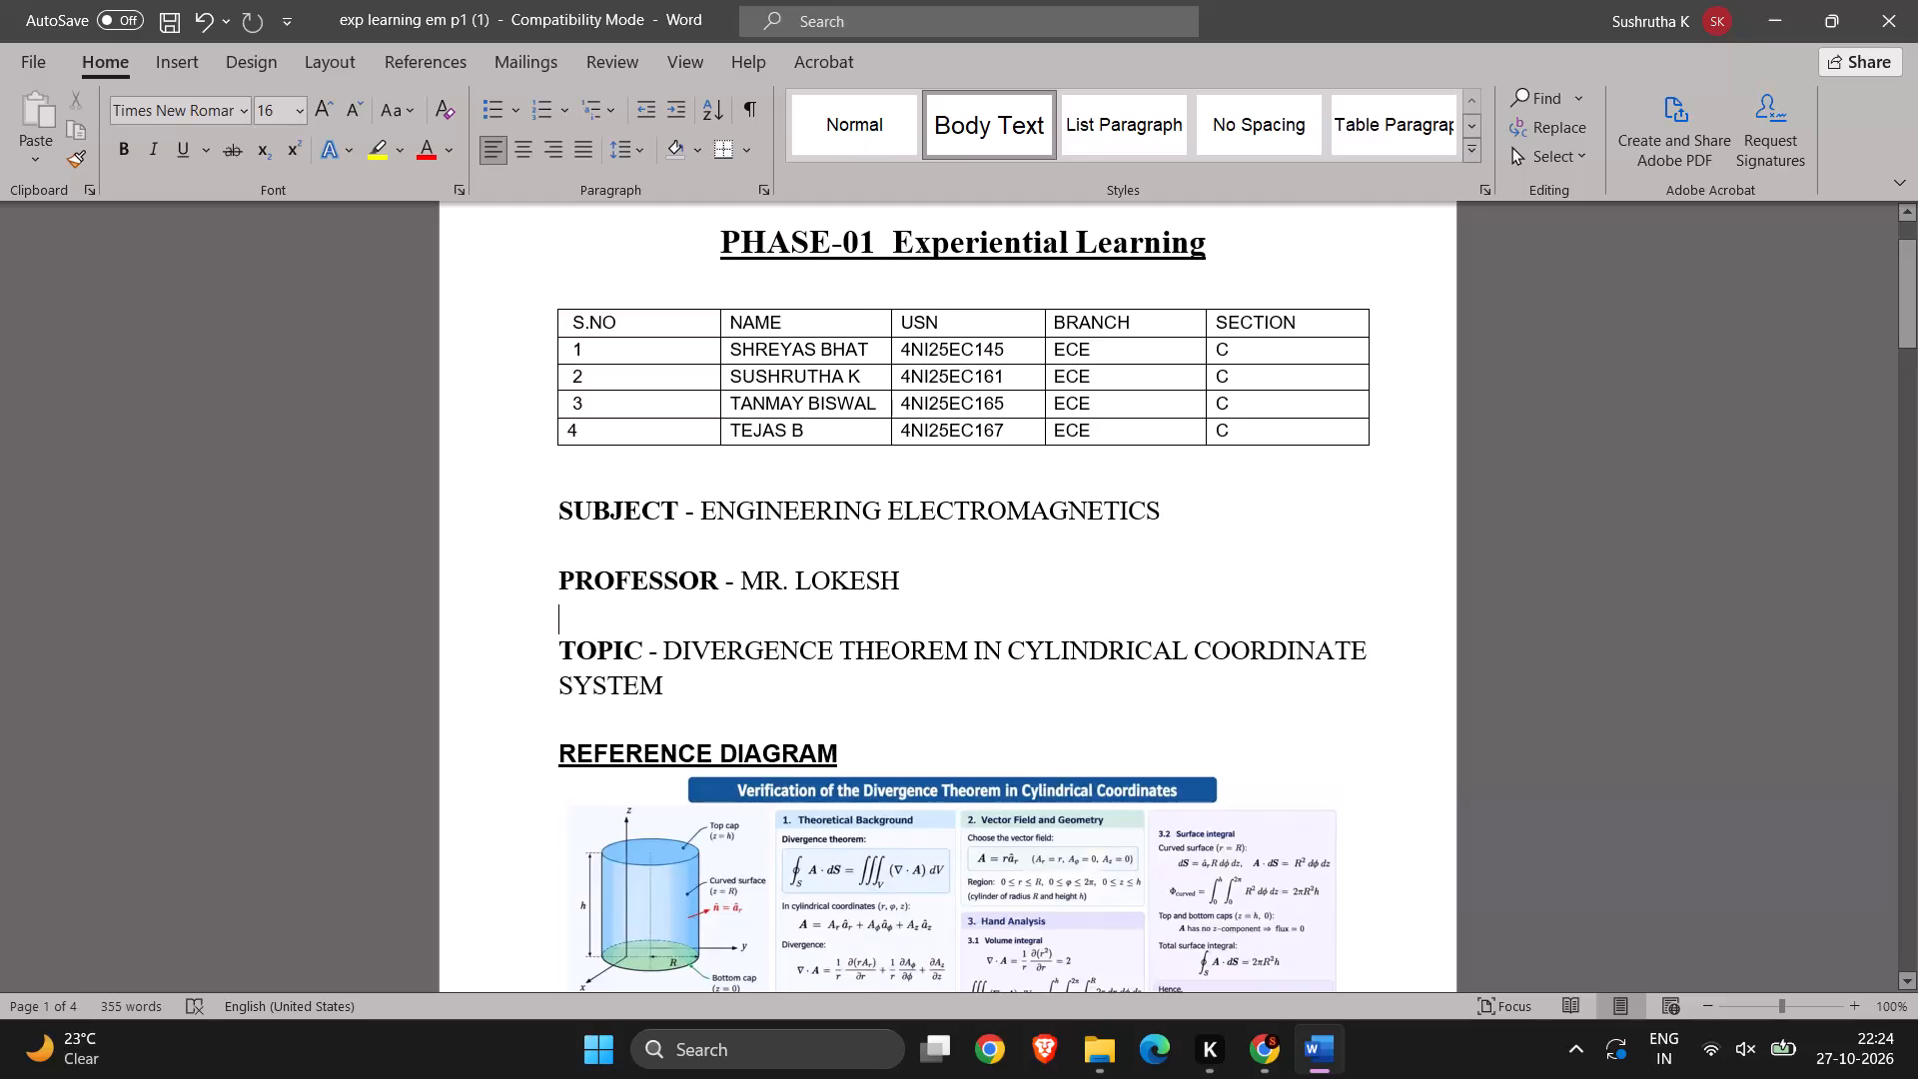
# Append the initials H R to the professor's name on the PROFESSOR line.
pyautogui.press('space')
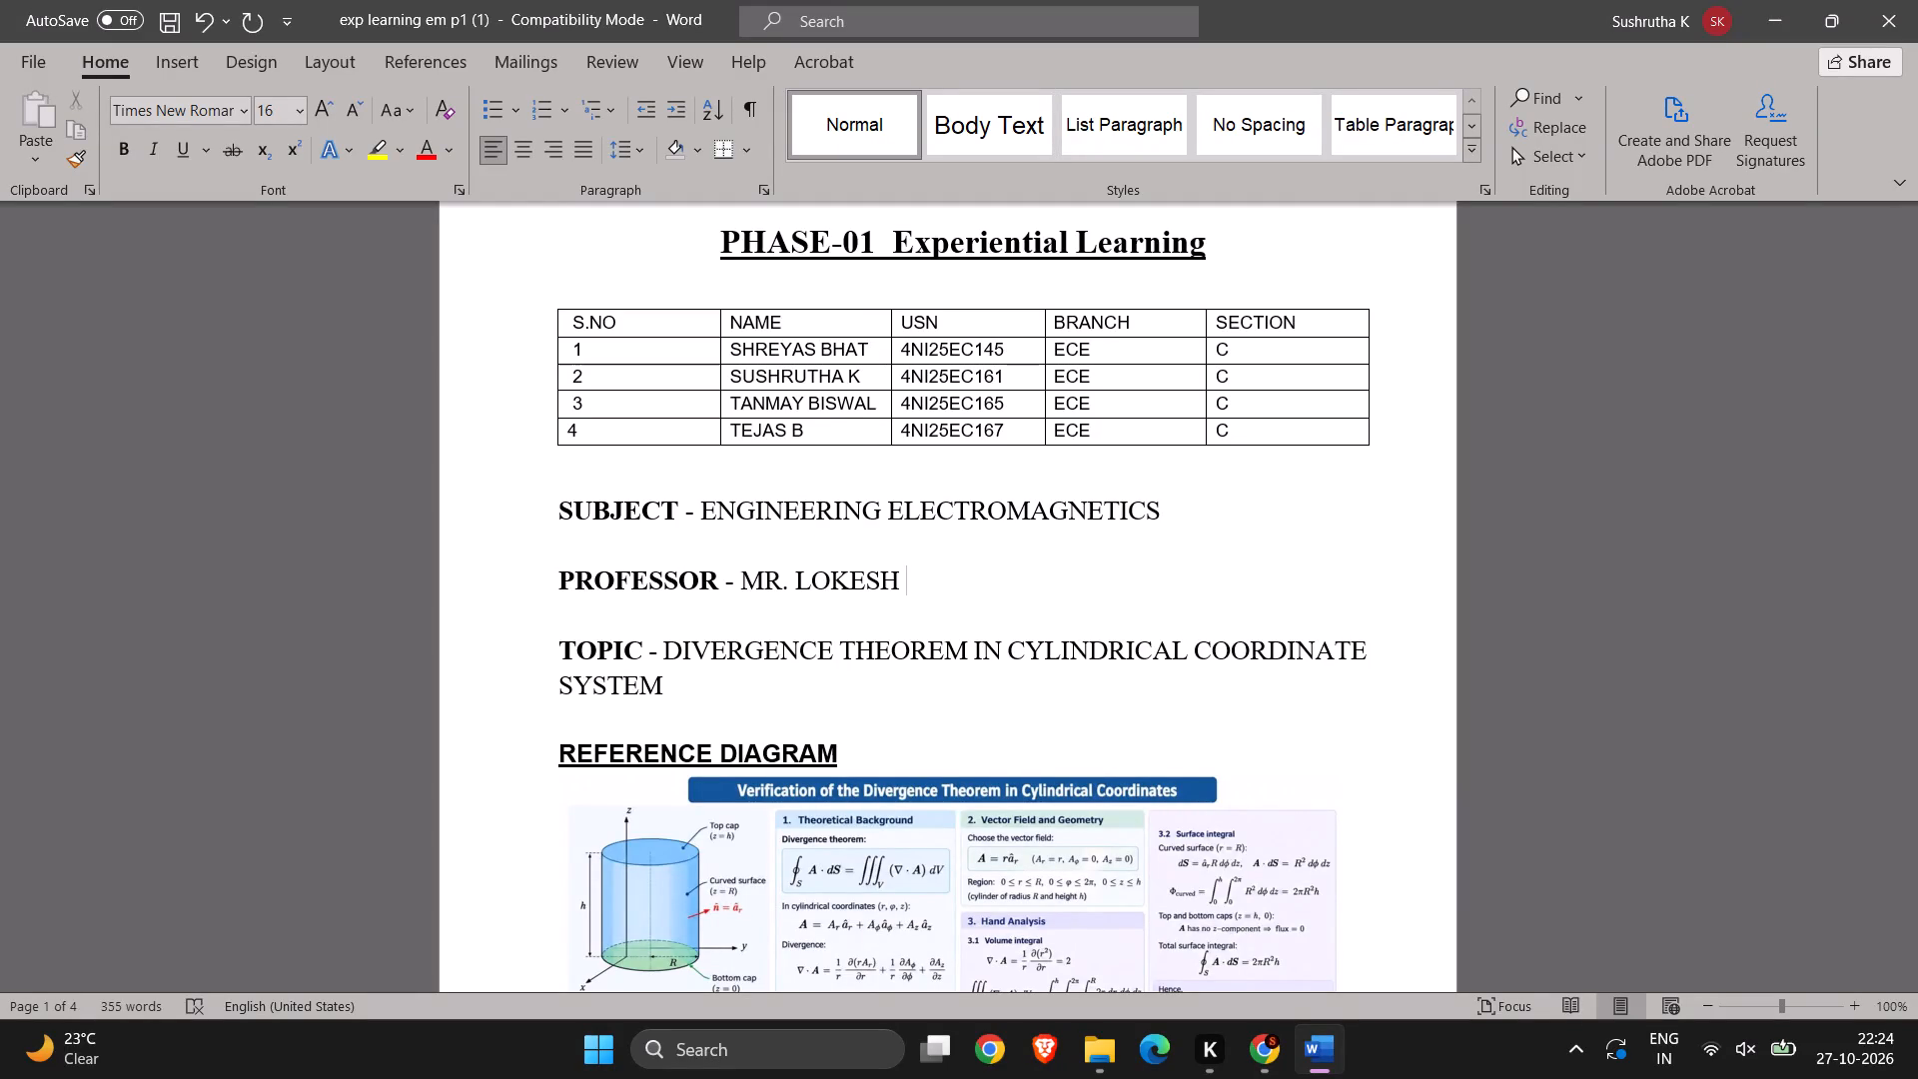
pyautogui.write('H')
pyautogui.press('space')
pyautogui.hotkey('shift', 'r')
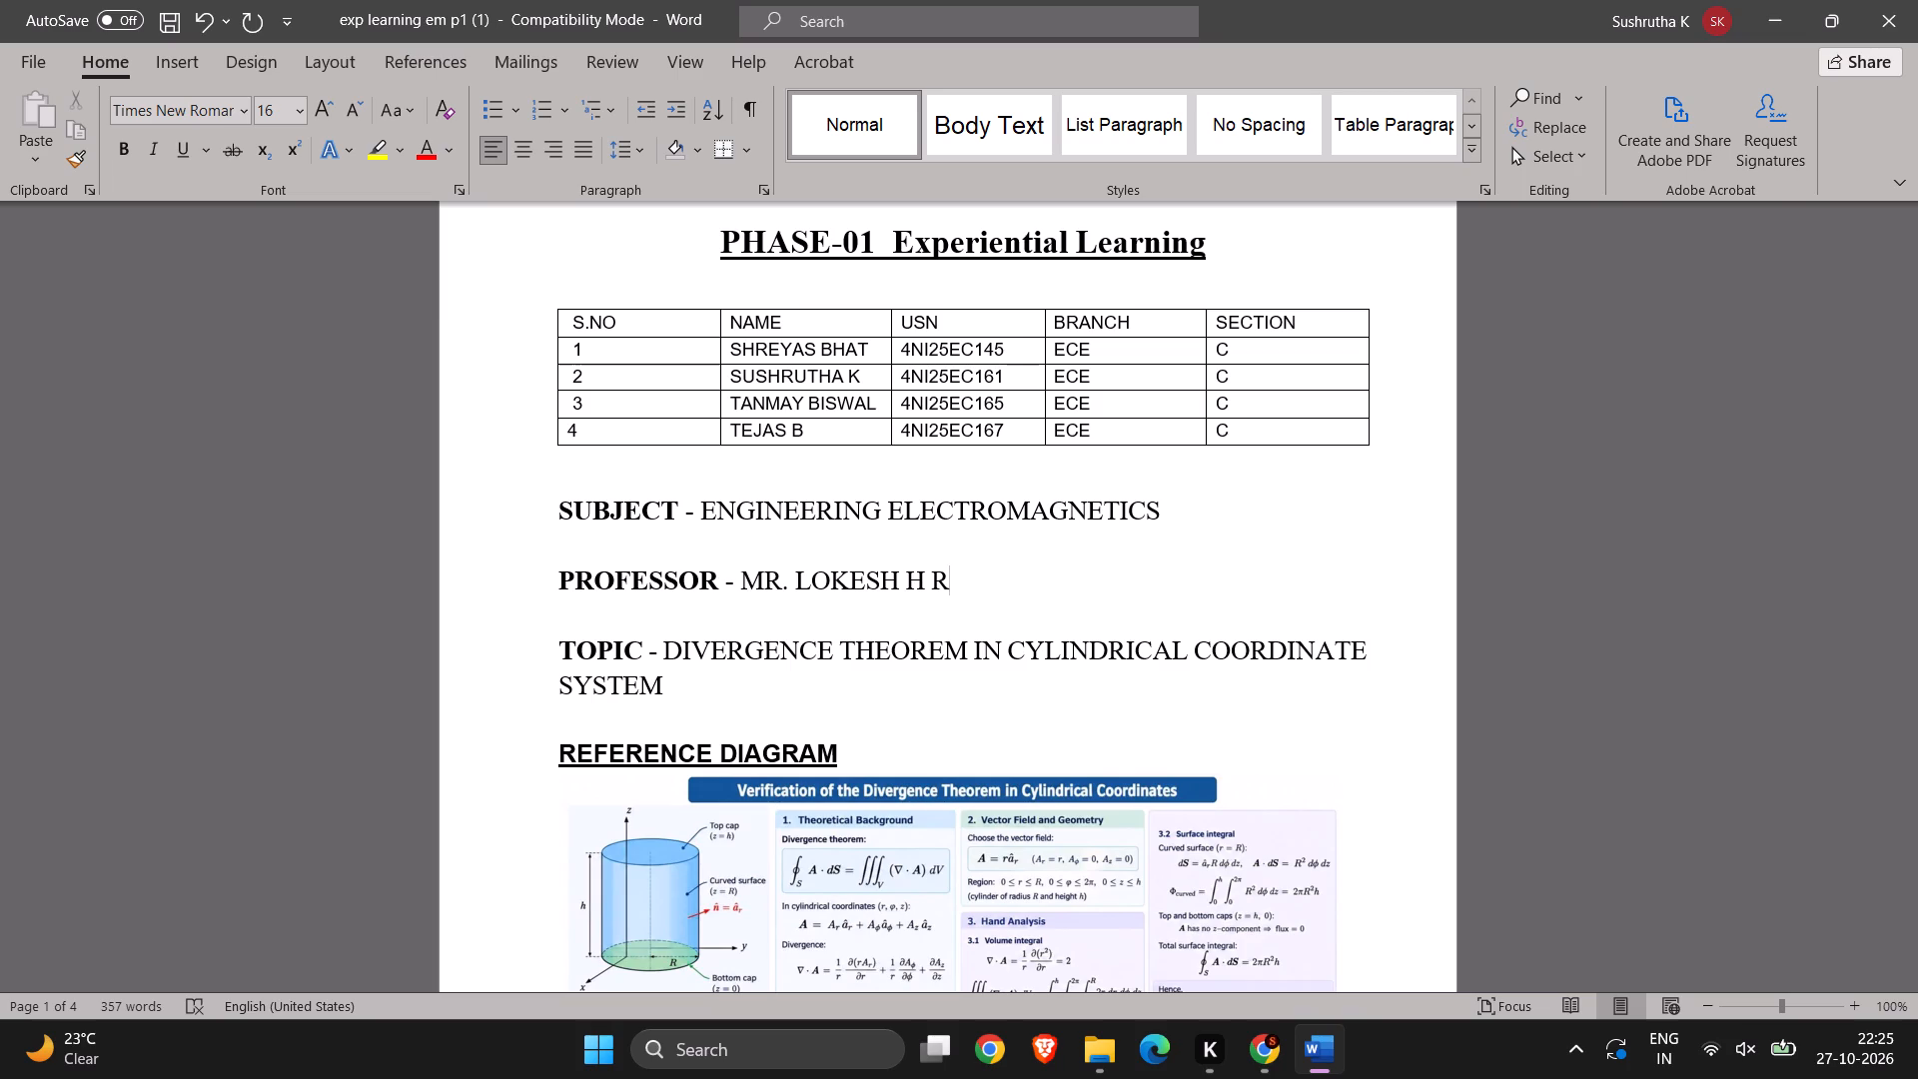
# Set the REFERENCE DIAGRAM heading to Times New Roman at size 16.
pyautogui.scroll(3, 399, 471)
pyautogui.scroll(-2, 860, 661)
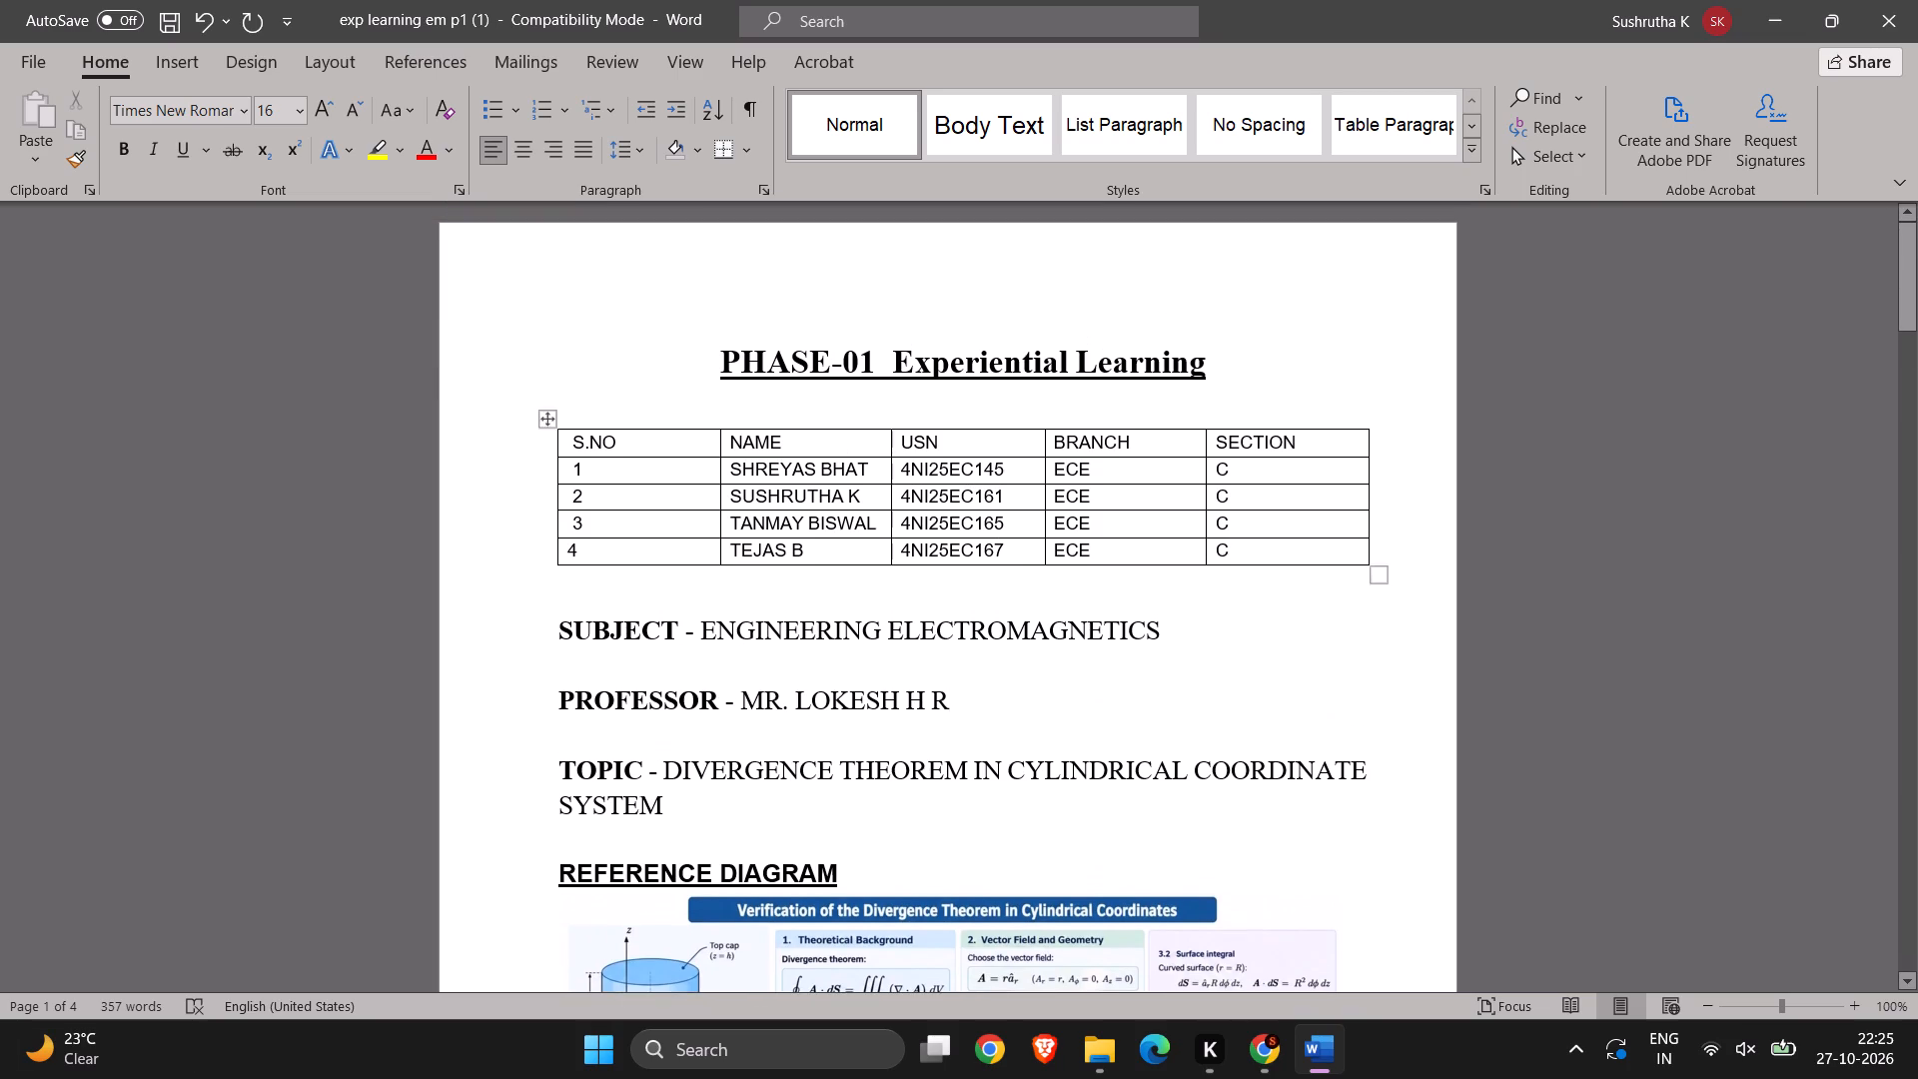
pyautogui.scroll(-6, 895, 705)
pyautogui.scroll(2, 862, 707)
pyautogui.moveTo(858, 517); pyautogui.dragTo(780, 517)
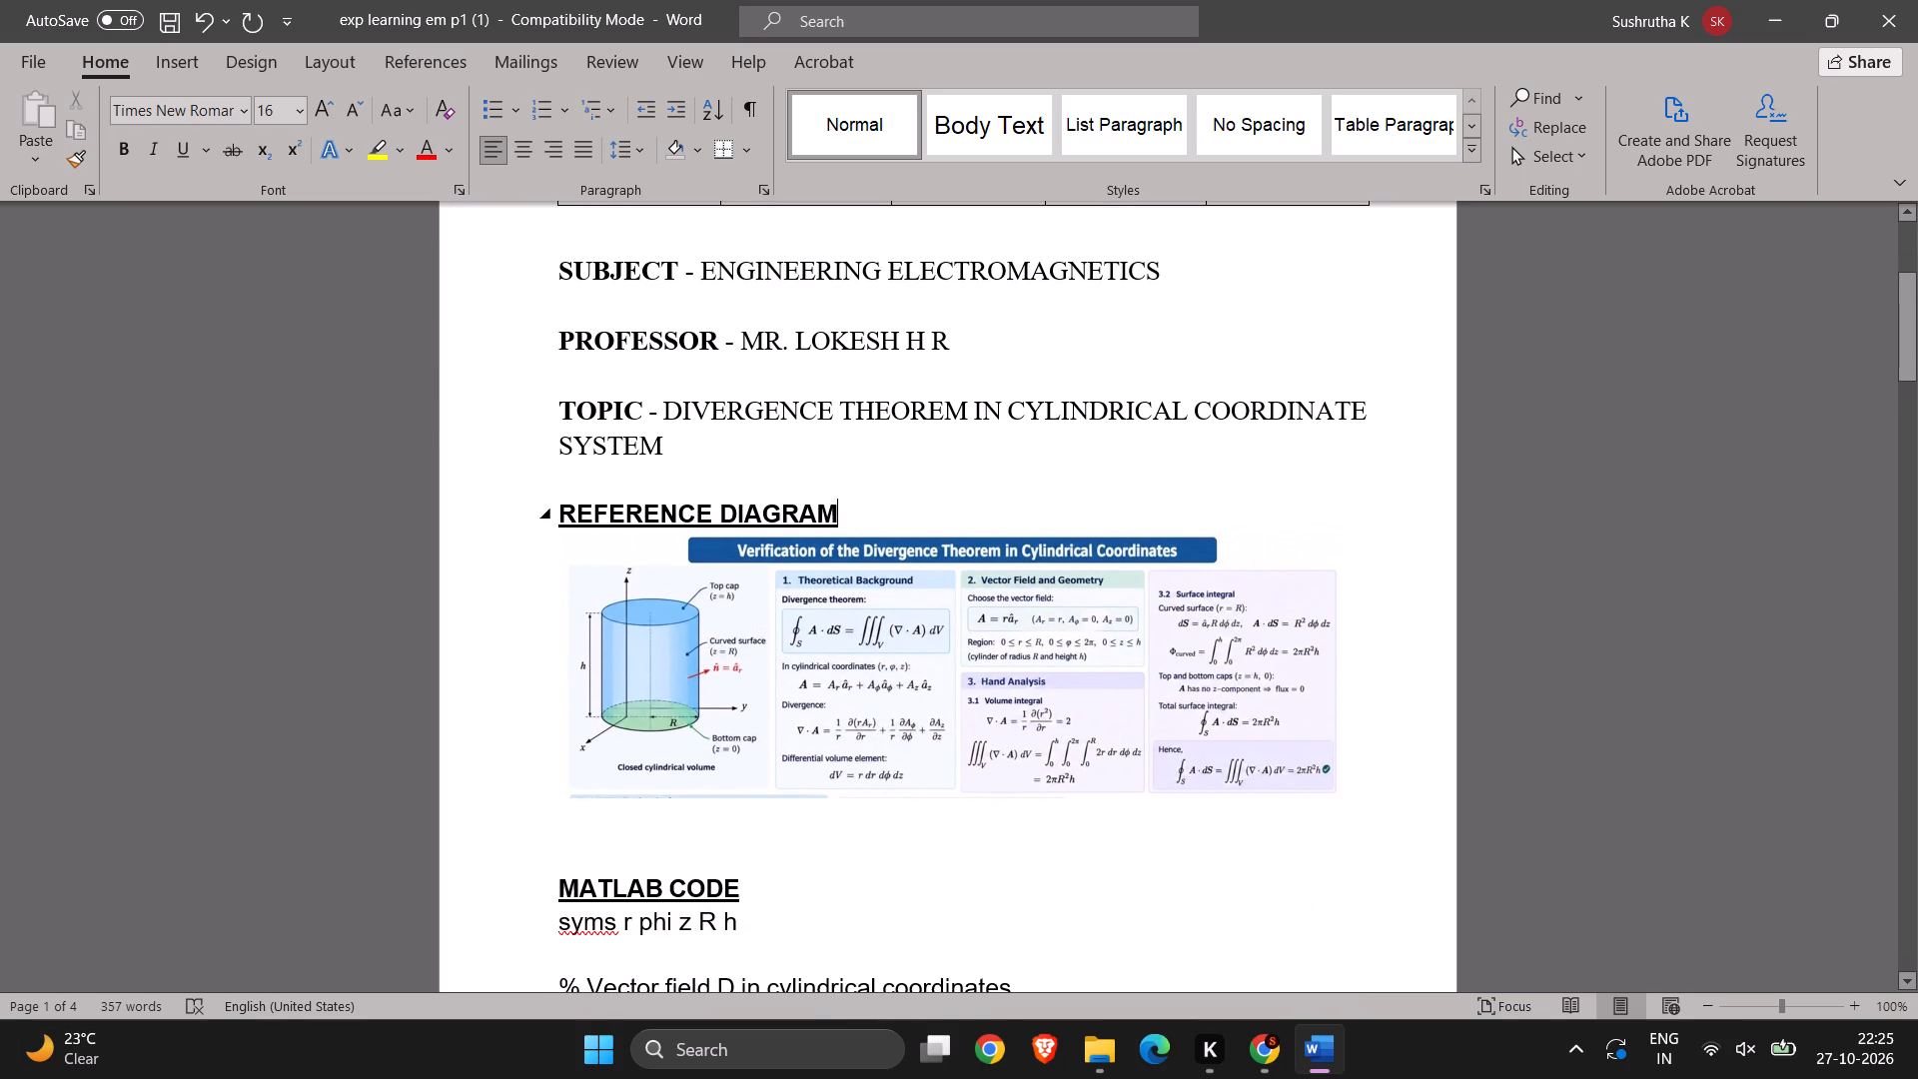
pyautogui.moveTo(780, 517); pyautogui.dragTo(375, 481)
pyautogui.click(783, 457)
pyautogui.moveTo(839, 522); pyautogui.dragTo(759, 506)
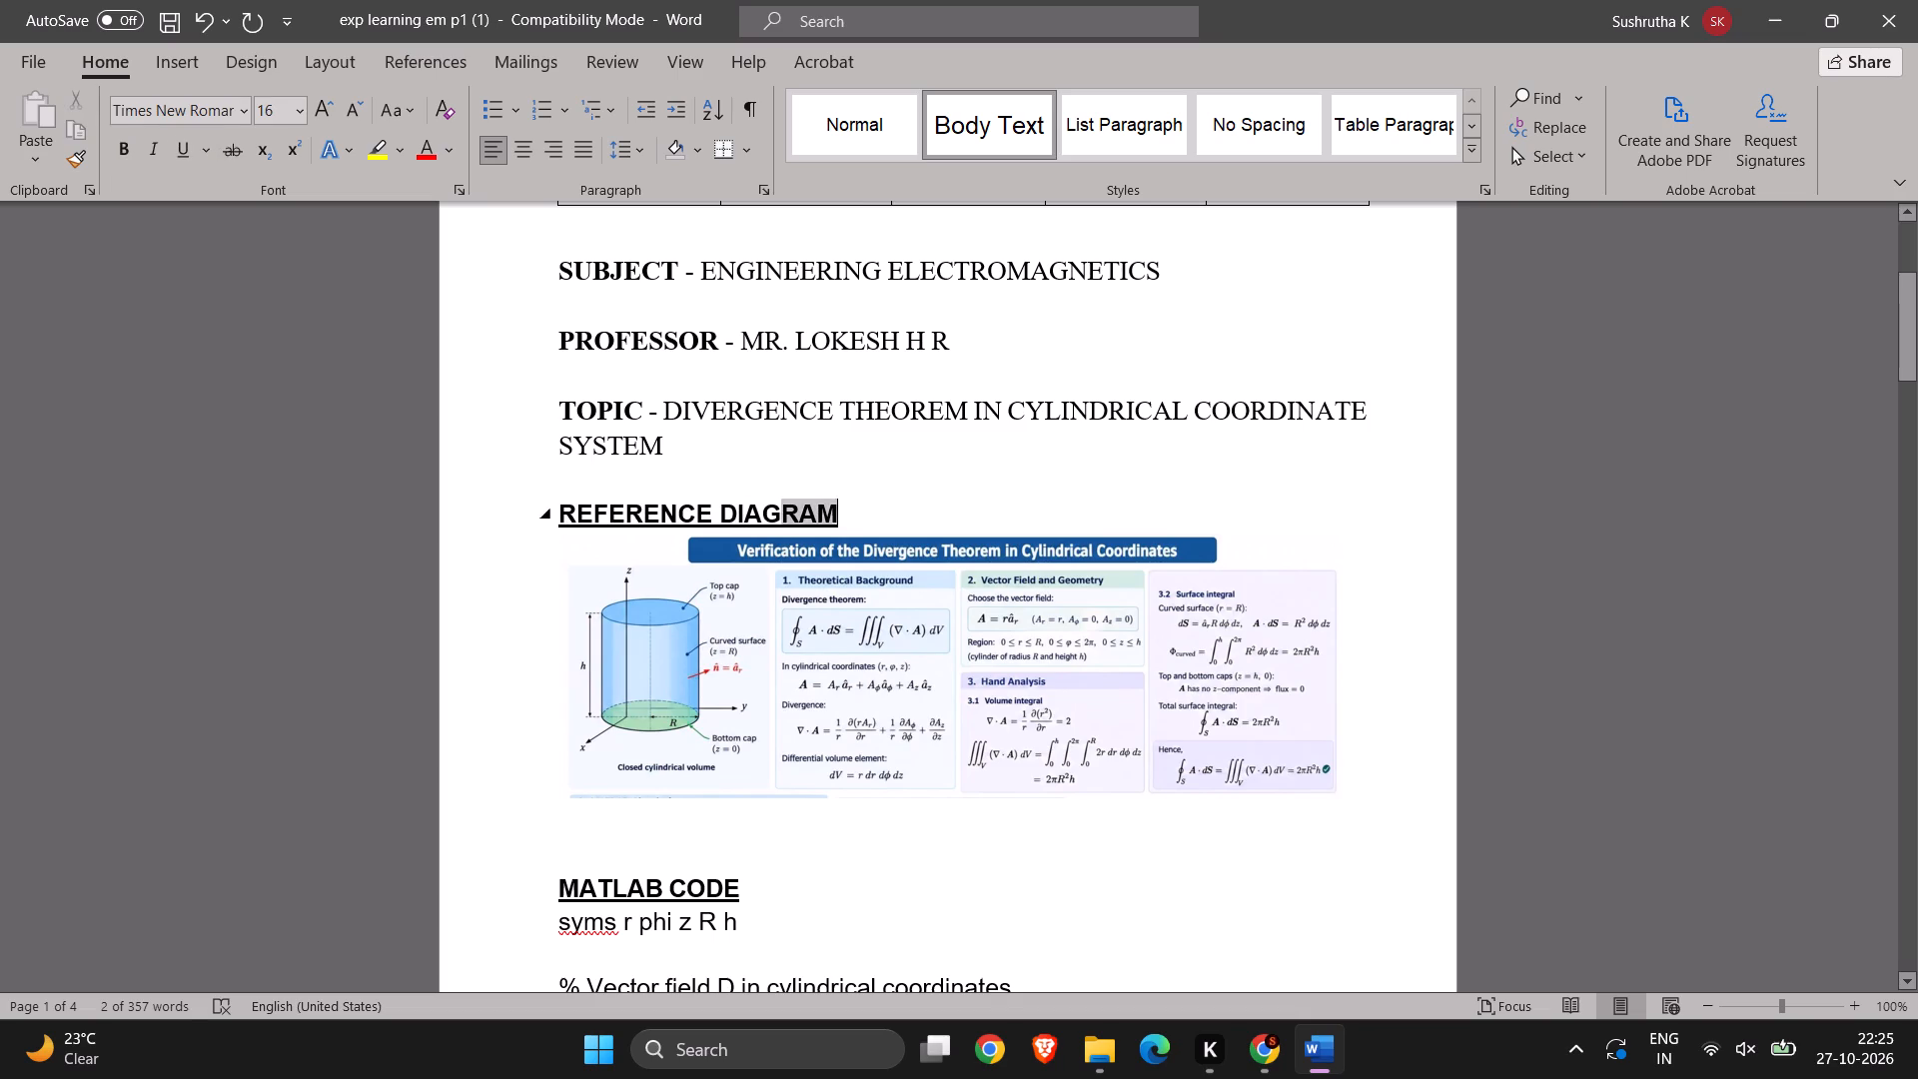
pyautogui.moveTo(759, 506); pyautogui.dragTo(411, 539)
pyautogui.moveTo(851, 464); pyautogui.dragTo(852, 478)
pyautogui.moveTo(851, 511); pyautogui.dragTo(443, 514)
pyautogui.click(515, 151)
pyautogui.click(484, 151)
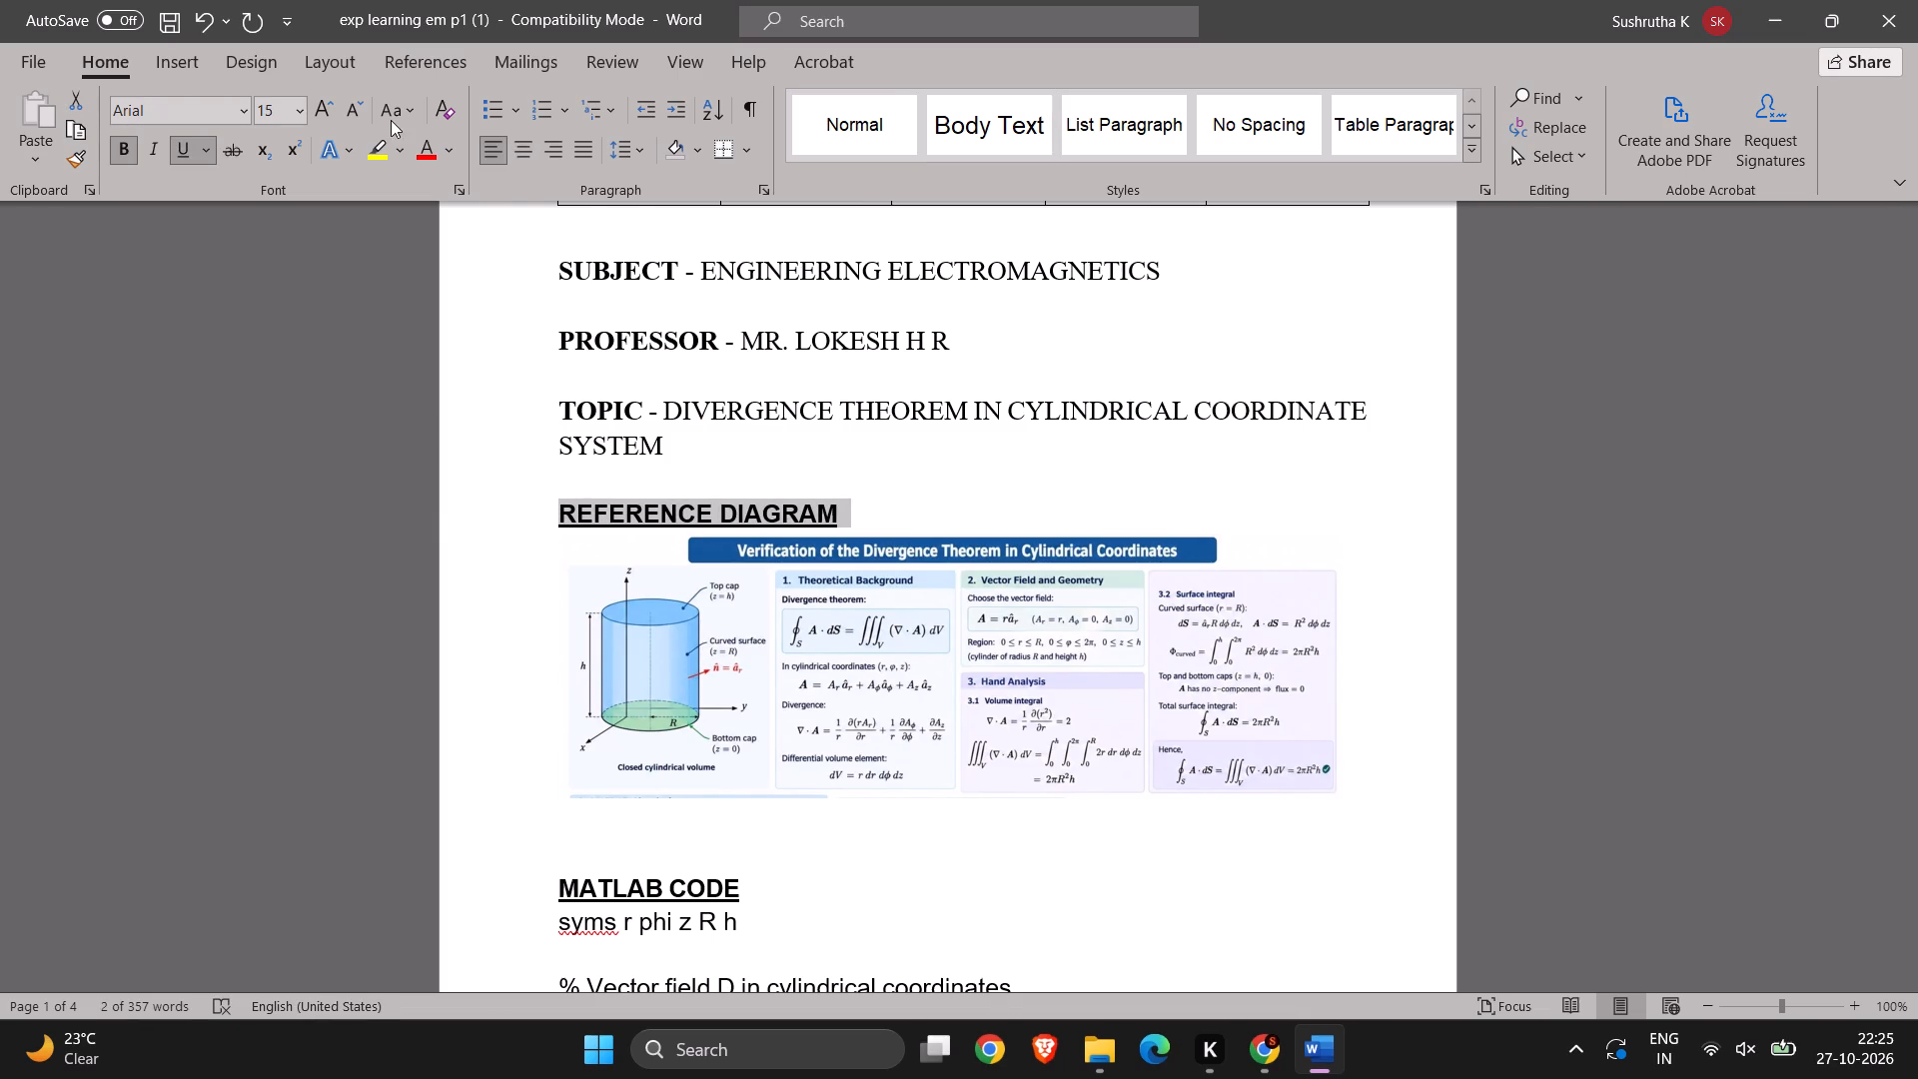
pyautogui.click(238, 104)
pyautogui.click(257, 283)
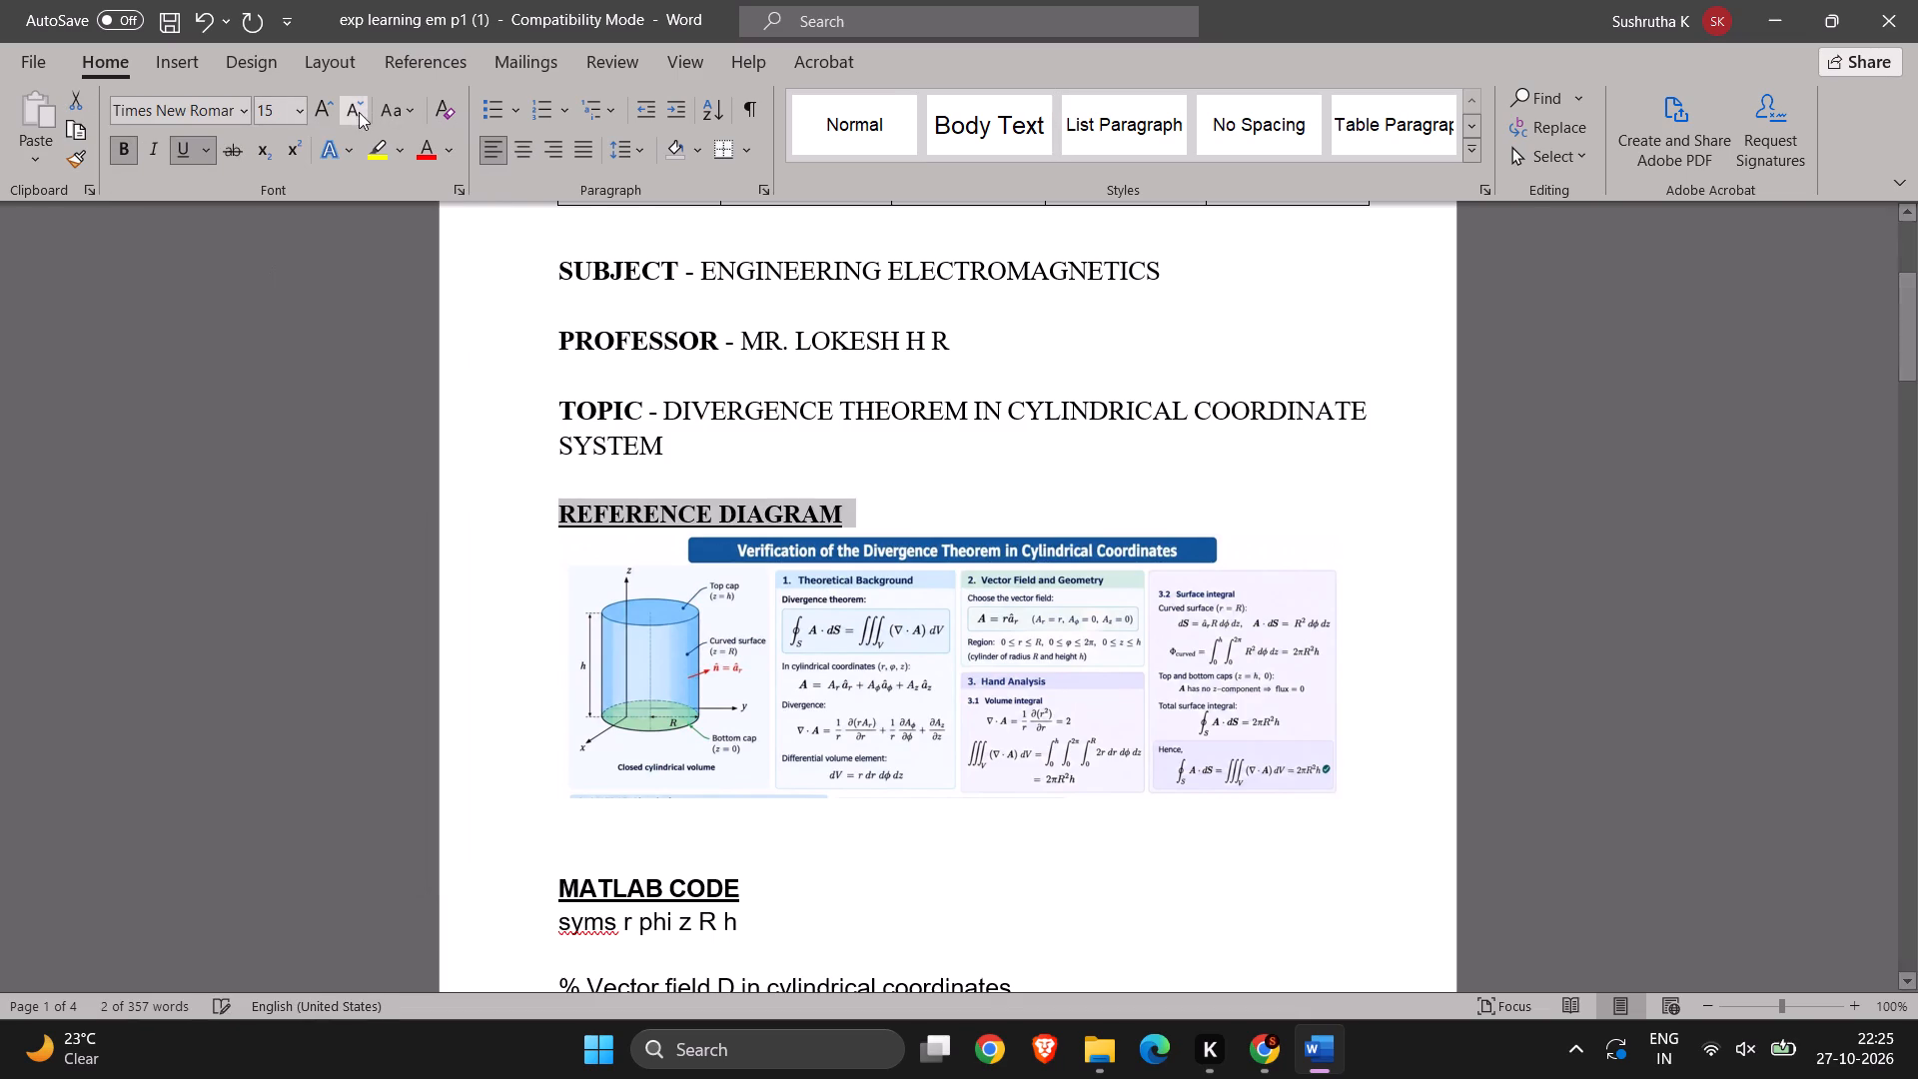
pyautogui.click(350, 106)
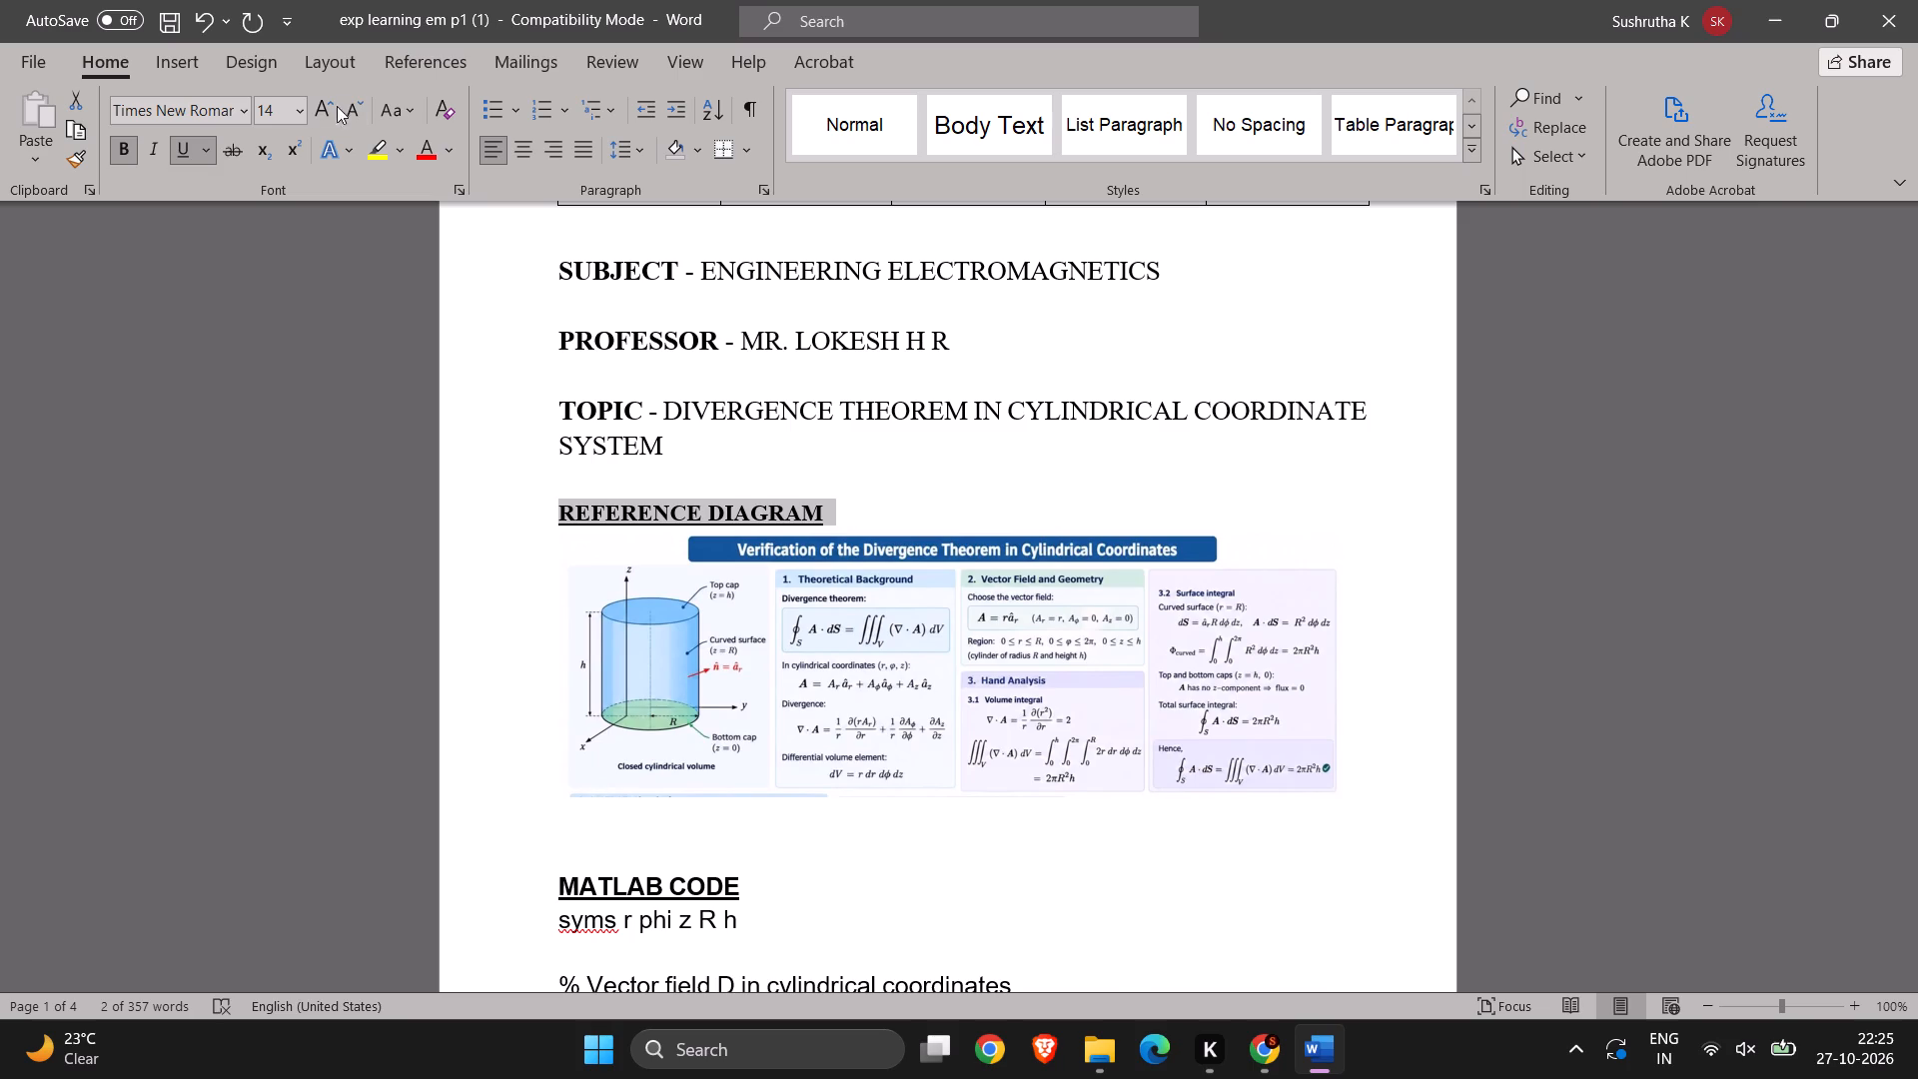
pyautogui.doubleClick(332, 104)
pyautogui.click(353, 103)
# Select the title text DIVERGENCE THEOREM IN CYLINDRICAL COORDINATE SYSTEM on the TOPIC line.
pyautogui.click(803, 406)
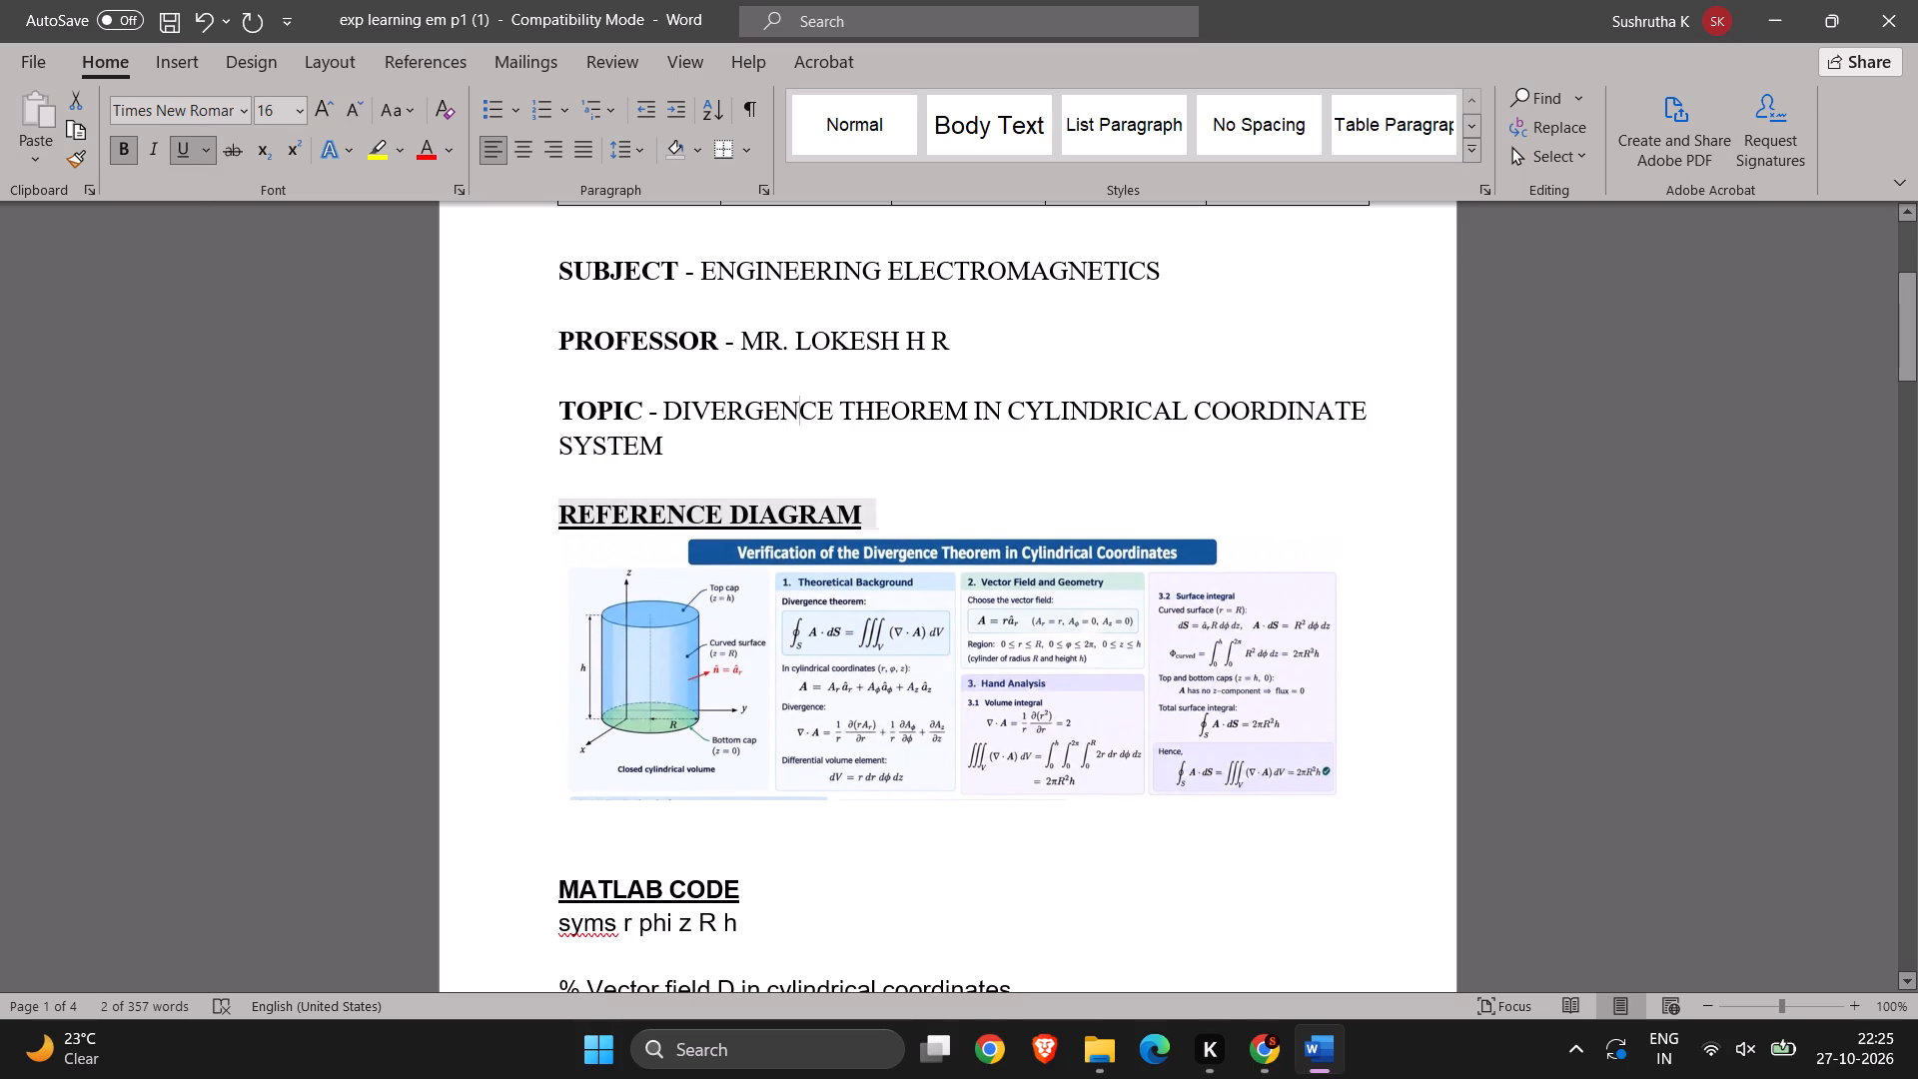
pyautogui.moveTo(667, 409); pyautogui.dragTo(695, 453)
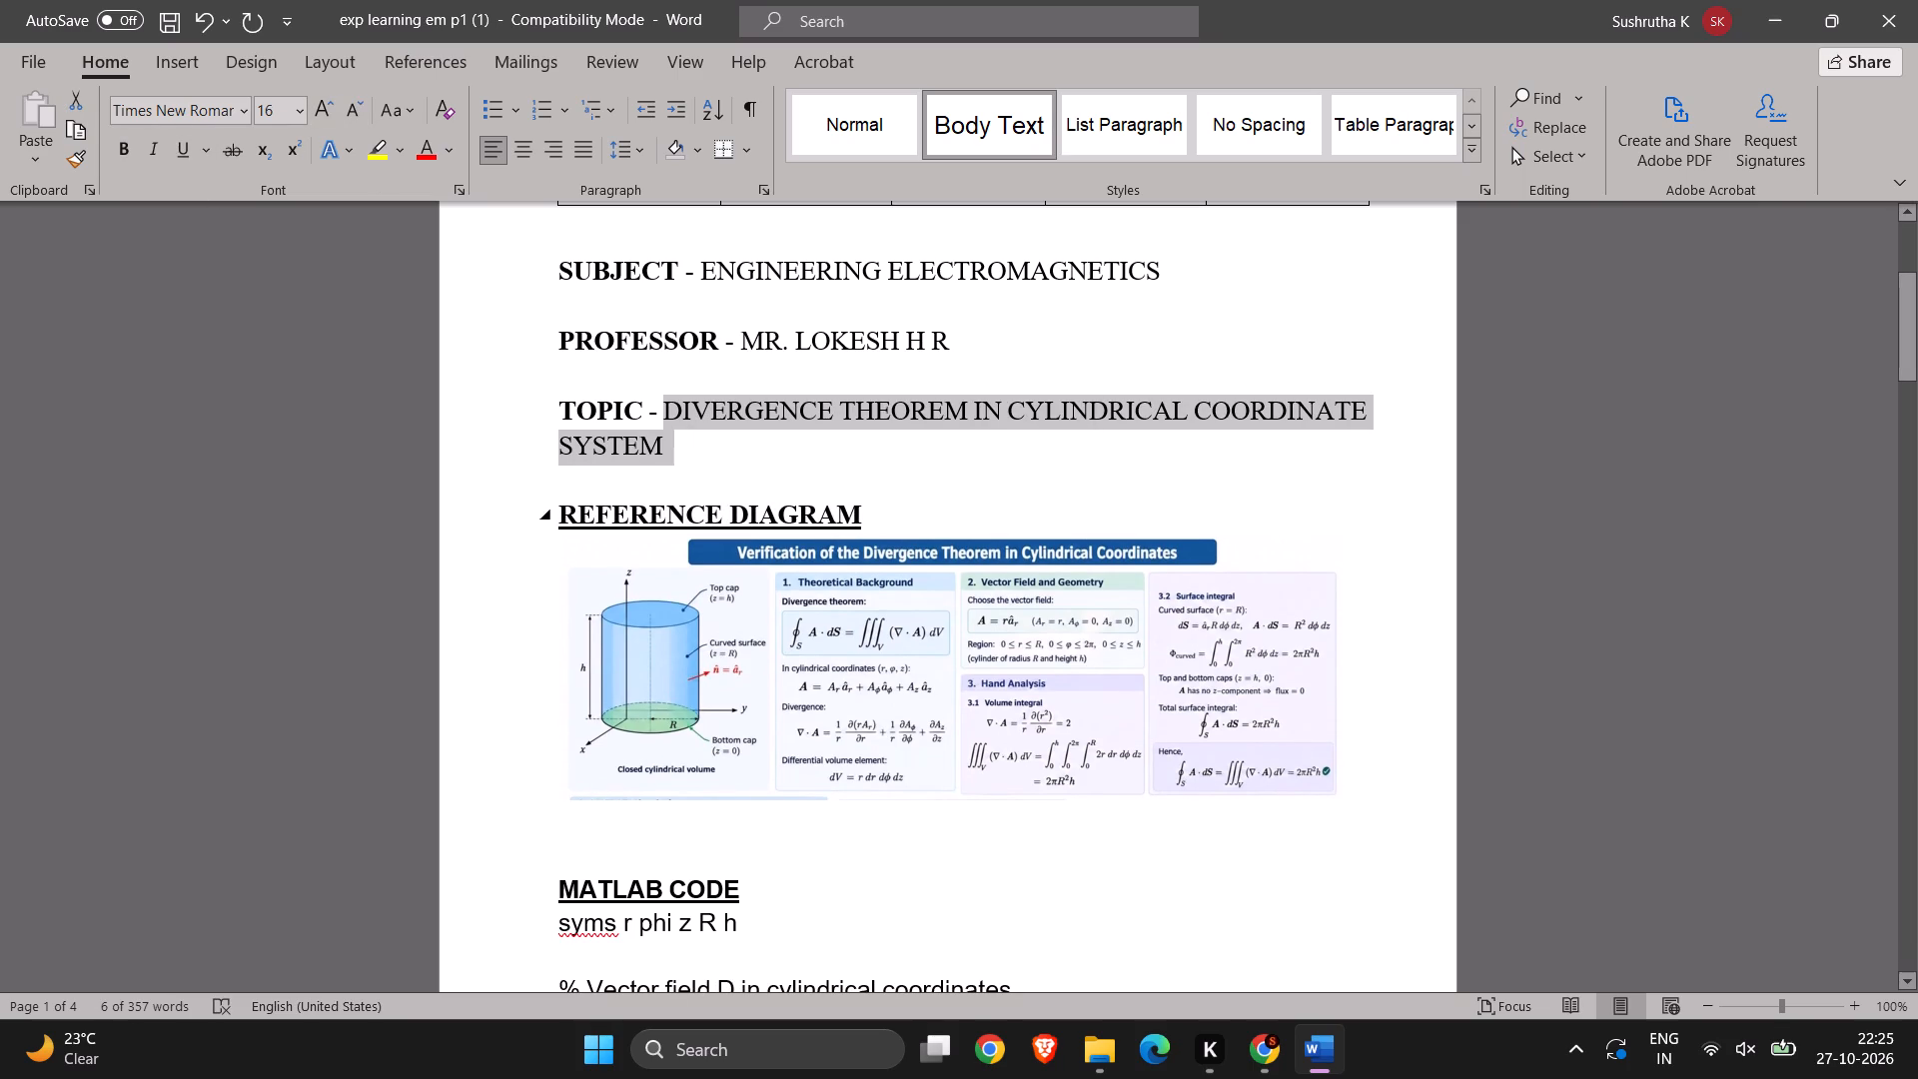
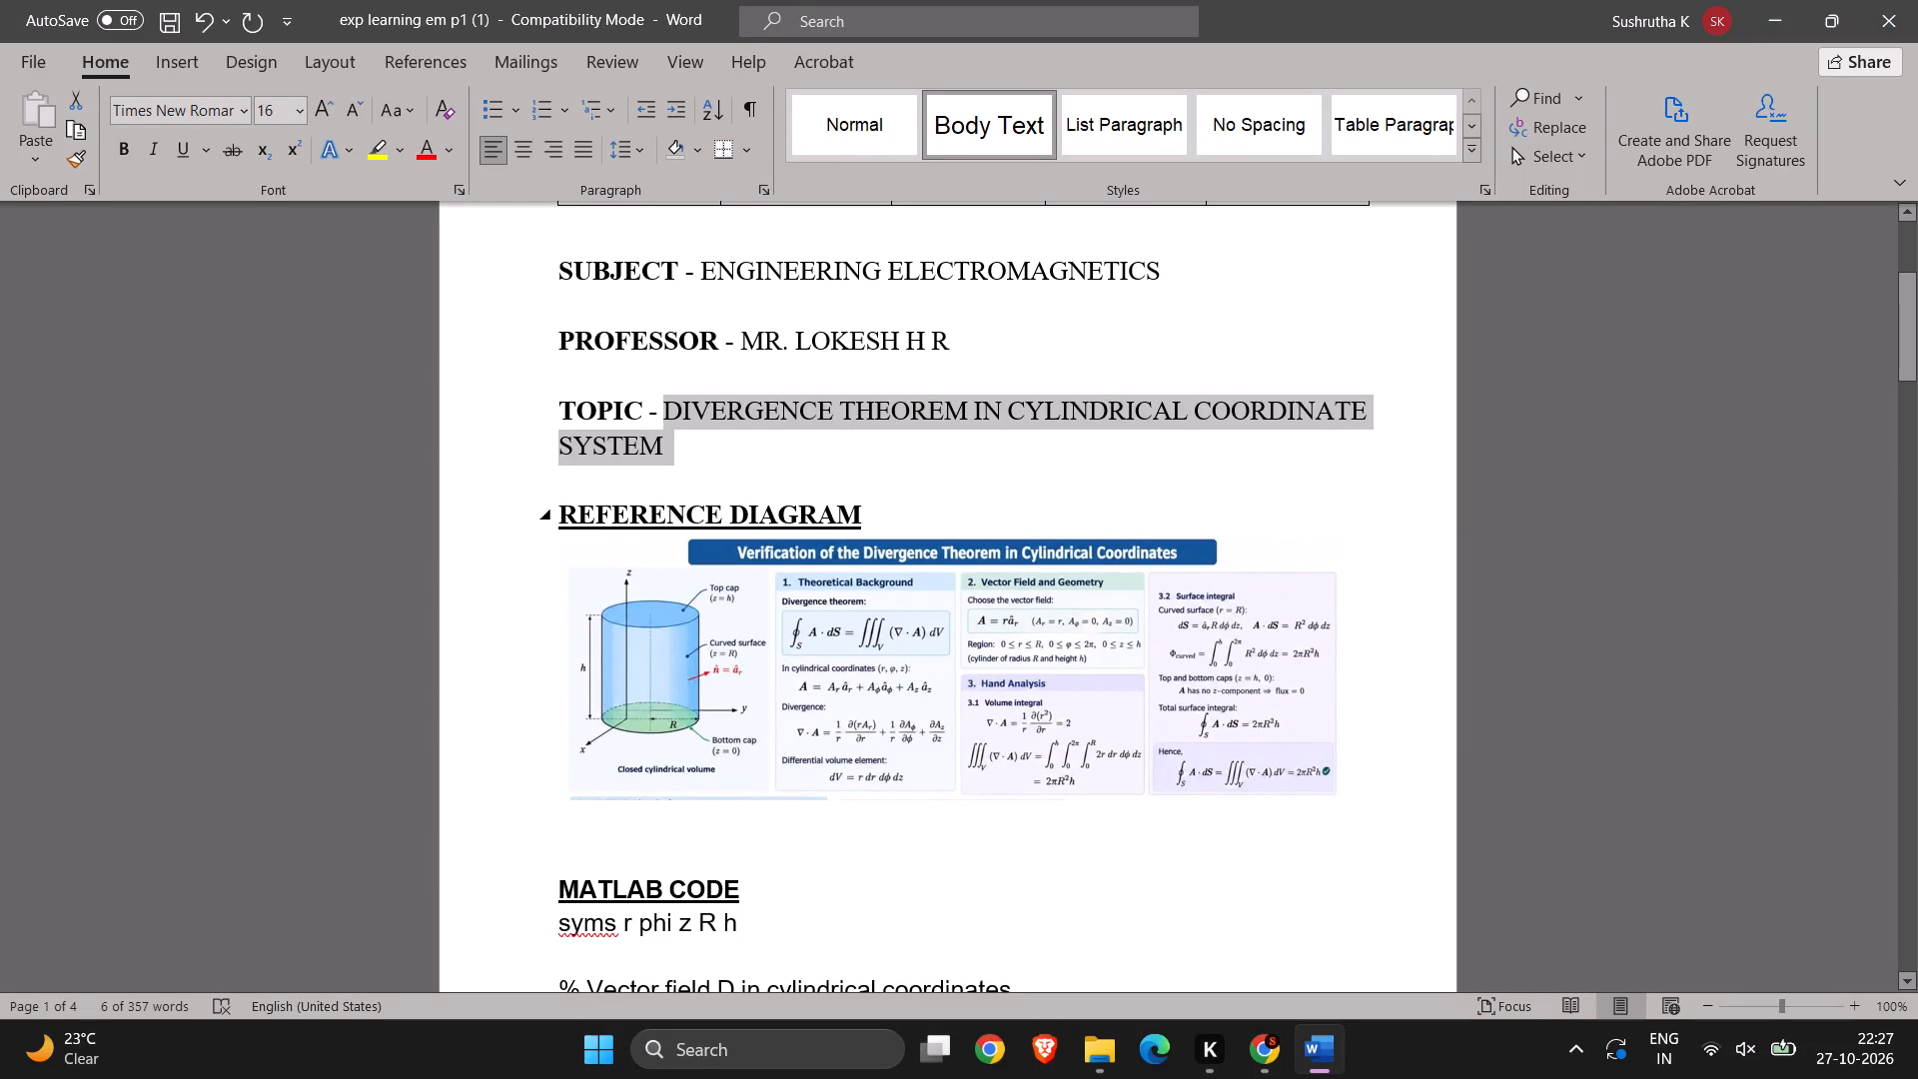
# Retype the SUBJECT, PROFESSOR and TOPIC details in title case: Engineering Electromagnetics, the professor's name ending HR, and Divergence Theorem In Cylindrical Coordinate System.
pyautogui.scroll(-2, 870, 728)
pyautogui.scroll(3, 906, 743)
pyautogui.scroll(4, 790, 543)
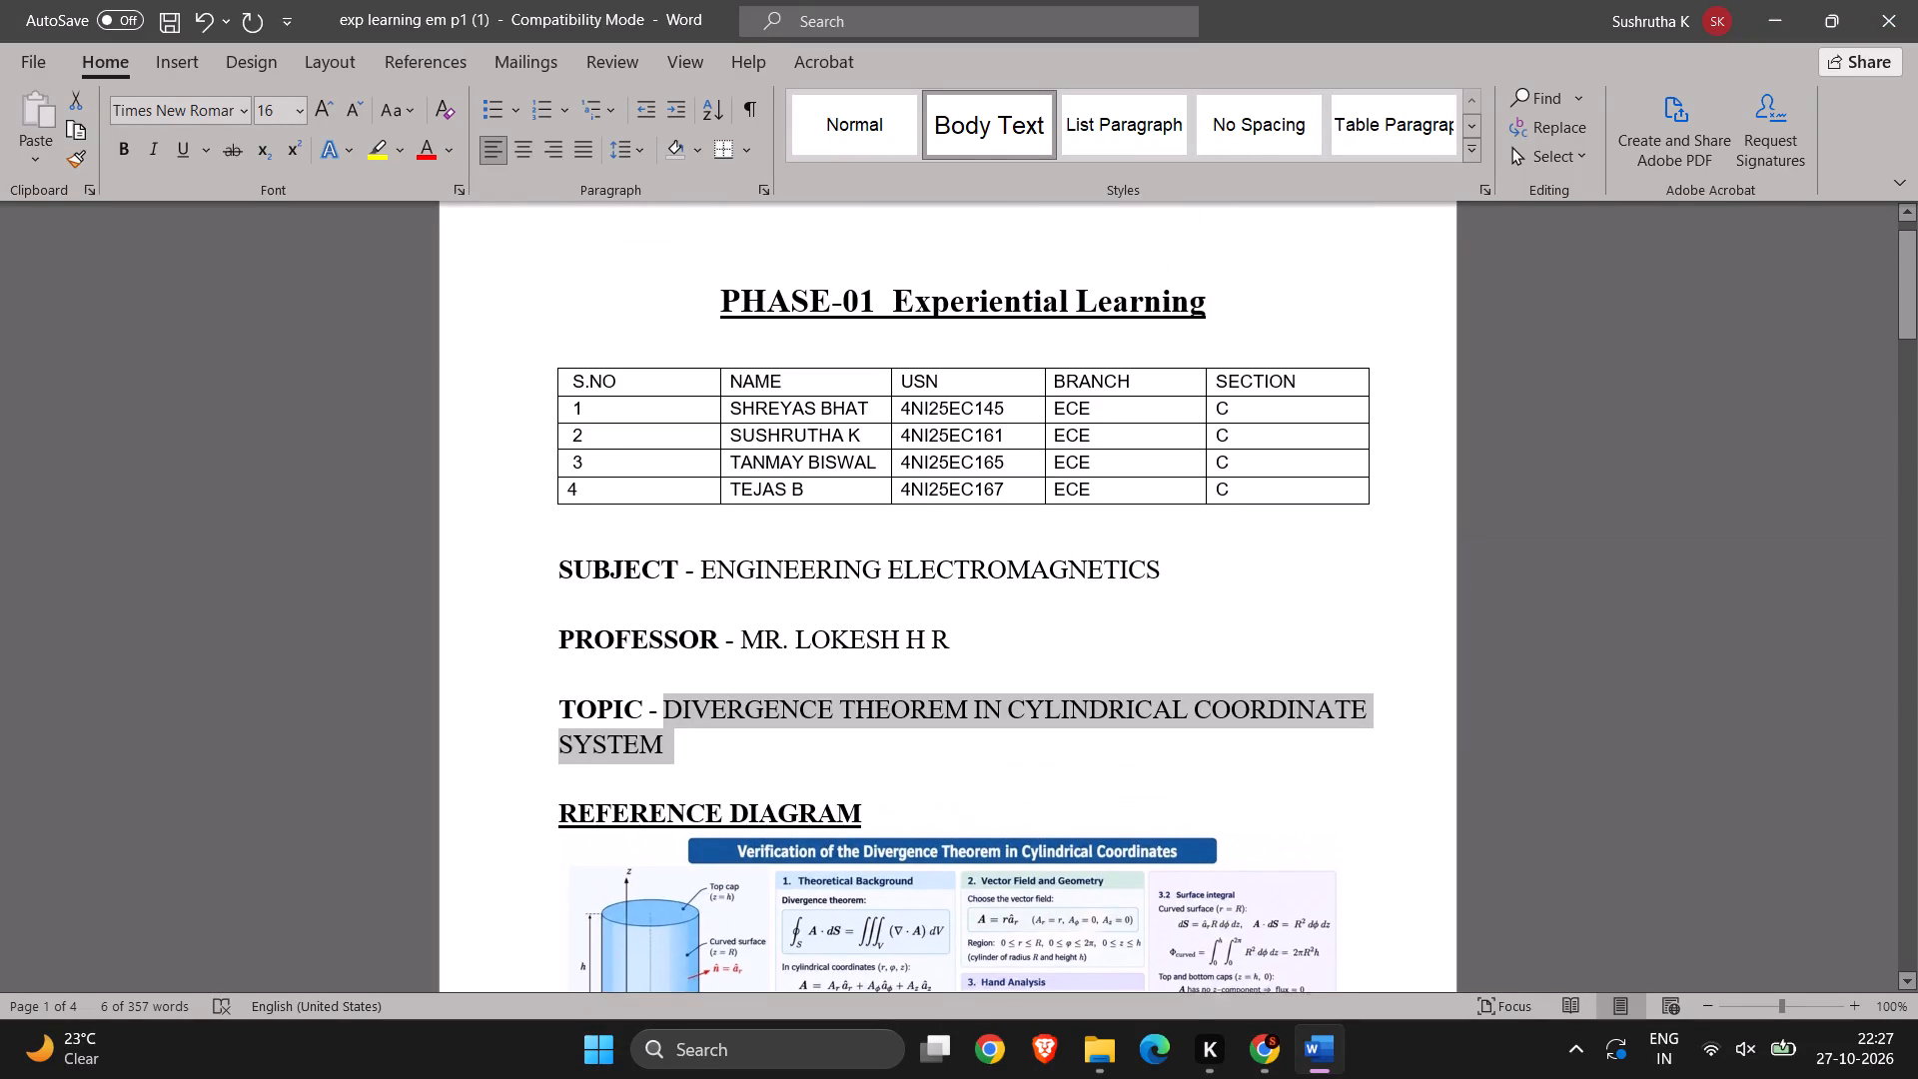
pyautogui.click(695, 569)
pyautogui.click(1163, 570)
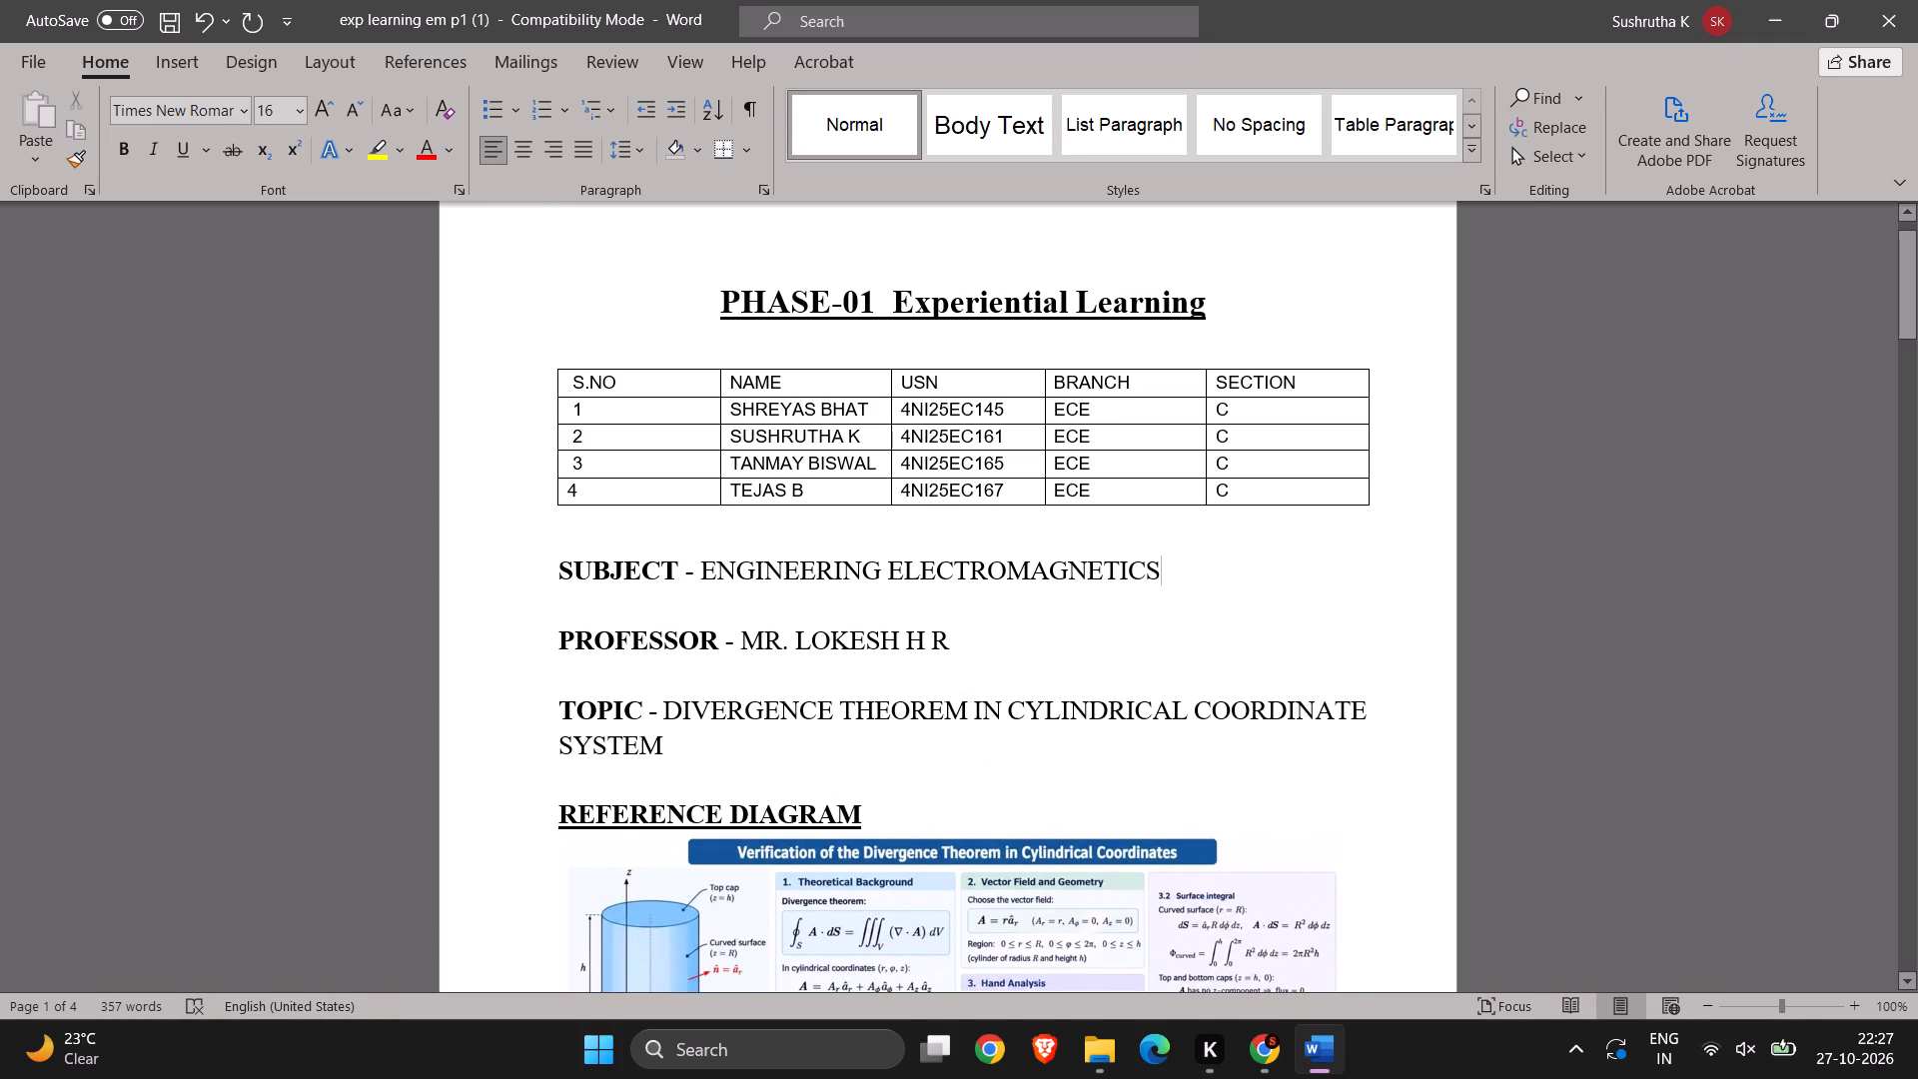
# Replace the all-capitals subject name on the SUBJECT line with Engineering Electromagnetics in title case.
pyautogui.press('BackSpace')
pyautogui.press('=')
pyautogui.press('BackSpace')
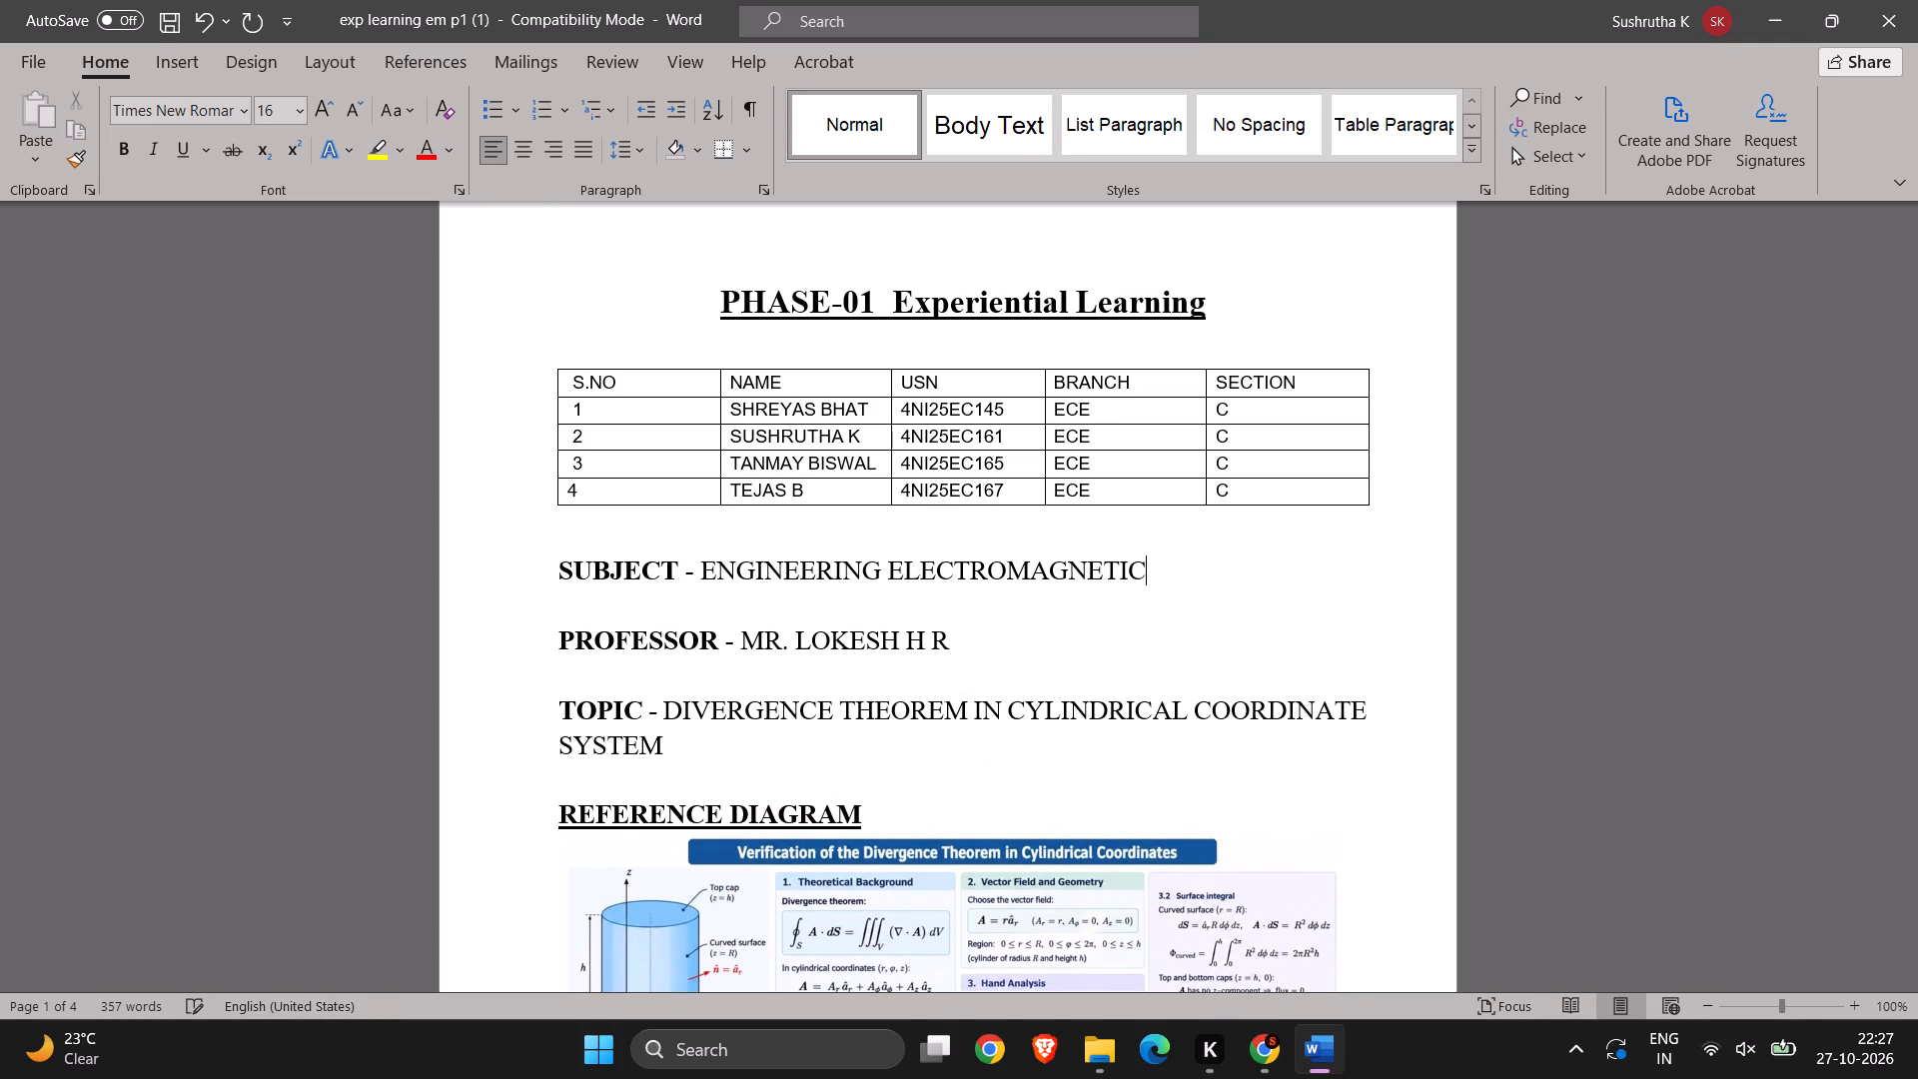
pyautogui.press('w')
pyautogui.press('BackSpace')
pyautogui.press('BackSpace')
pyautogui.press('BackSpace')
pyautogui.press('BackSpace')
pyautogui.press('BackSpace')
pyautogui.press('BackSpace')
pyautogui.press('BackSpace')
pyautogui.press('BackSpace')
pyautogui.press('BackSpace')
pyautogui.press('BackSpace')
pyautogui.press('BackSpace')
pyautogui.press('BackSpace')
pyautogui.press('BackSpace')
pyautogui.press('BackSpace')
pyautogui.press('BackSpace')
pyautogui.press('BackSpace')
pyautogui.press('BackSpace')
pyautogui.press('BackSpace')
pyautogui.press('BackSpace')
pyautogui.press('BackSpace')
pyautogui.press('BackSpace')
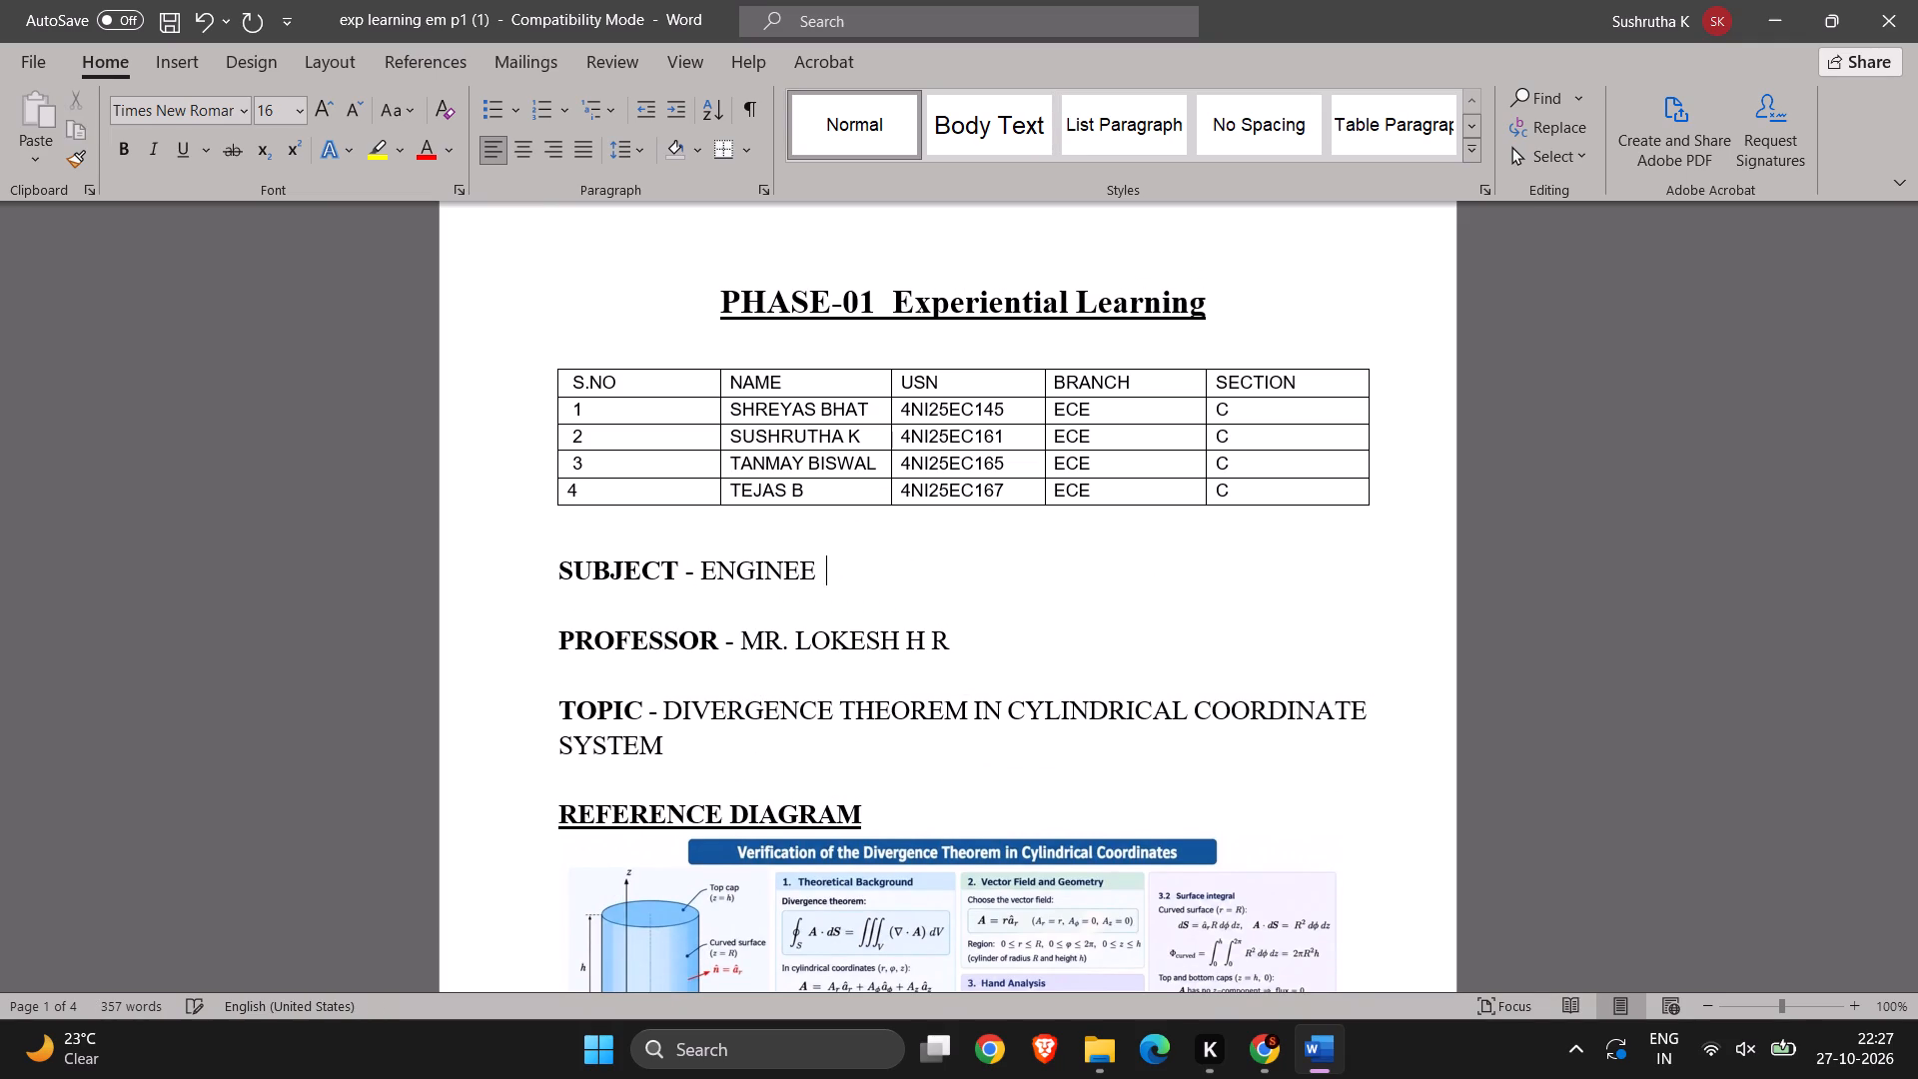
pyautogui.press('BackSpace')
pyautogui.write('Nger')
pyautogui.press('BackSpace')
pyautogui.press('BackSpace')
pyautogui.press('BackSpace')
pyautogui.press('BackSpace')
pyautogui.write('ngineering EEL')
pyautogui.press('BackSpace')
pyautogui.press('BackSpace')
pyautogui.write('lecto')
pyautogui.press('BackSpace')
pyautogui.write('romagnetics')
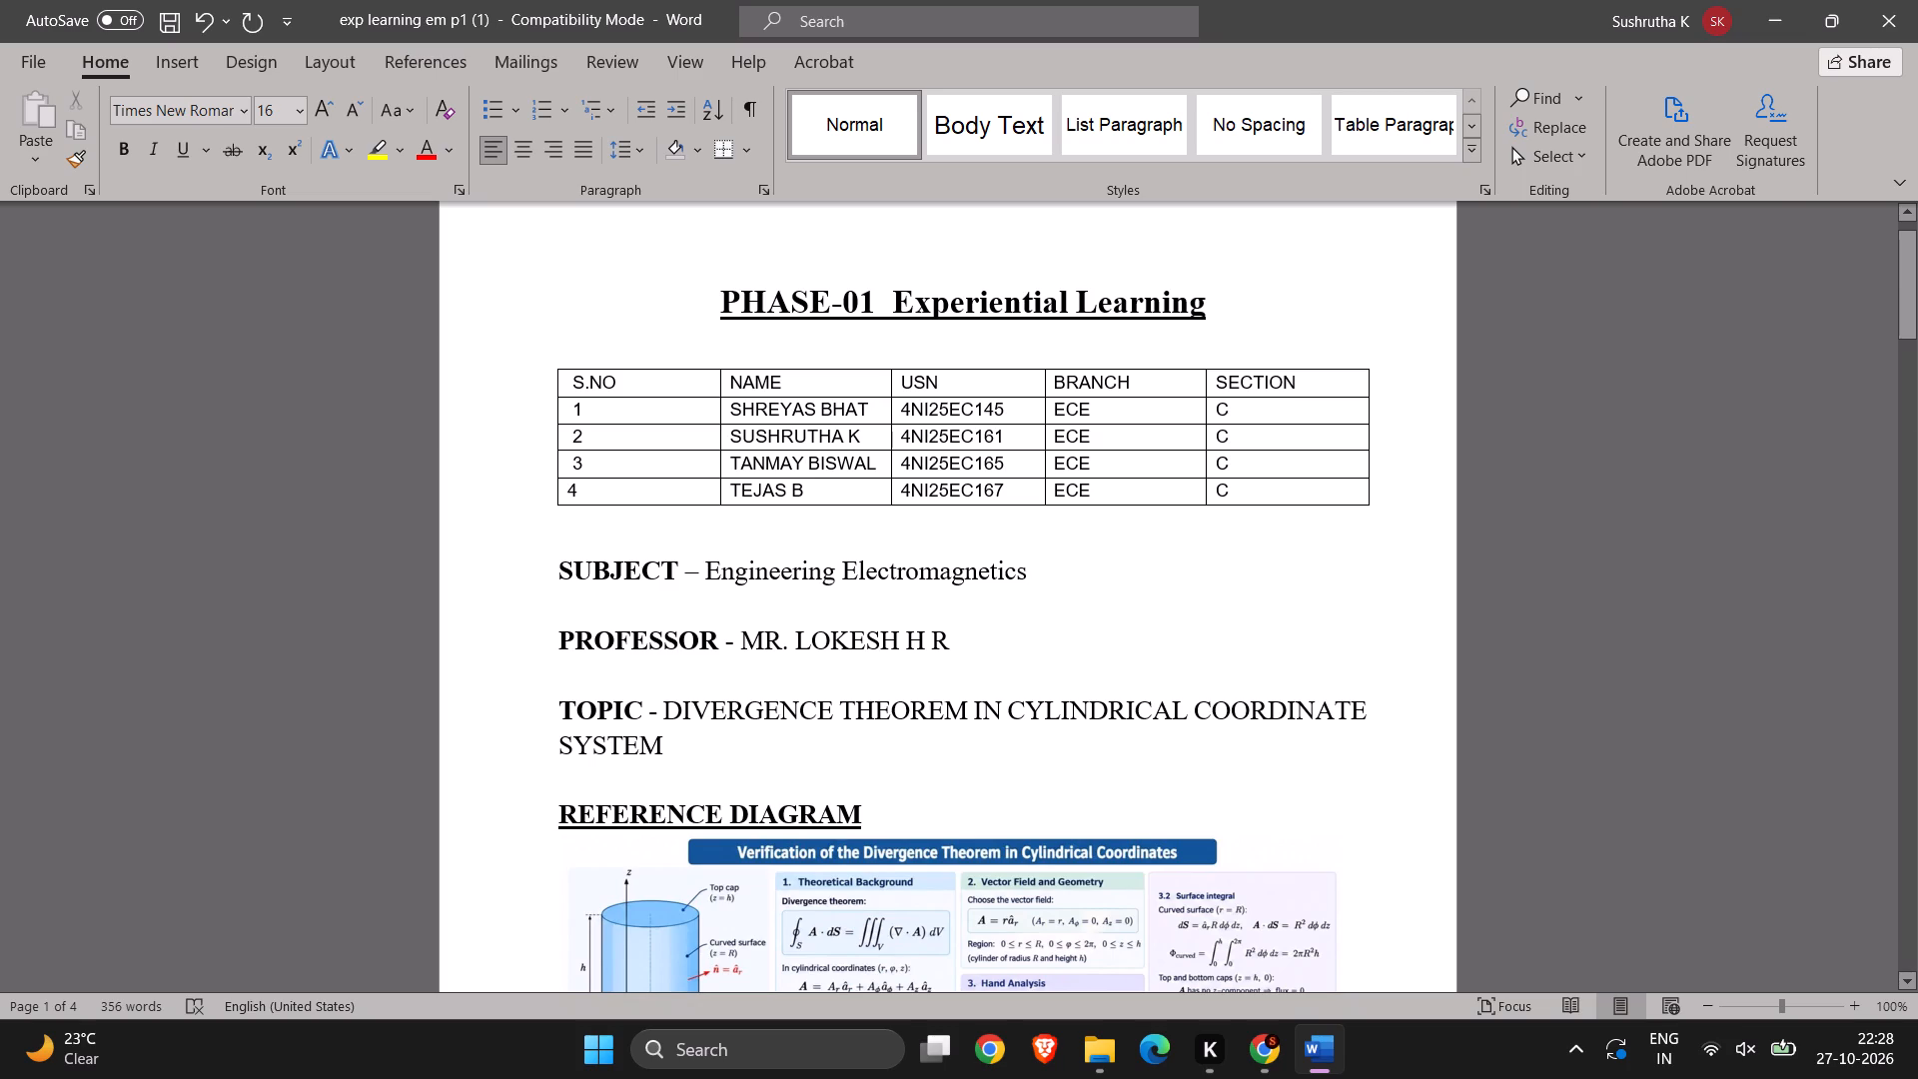
# Retype the professor's name on the PROFESSOR line in title case, starting with Mr. and ending with the joined initials HR.
pyautogui.moveTo(768, 636); pyautogui.dragTo(1073, 619)
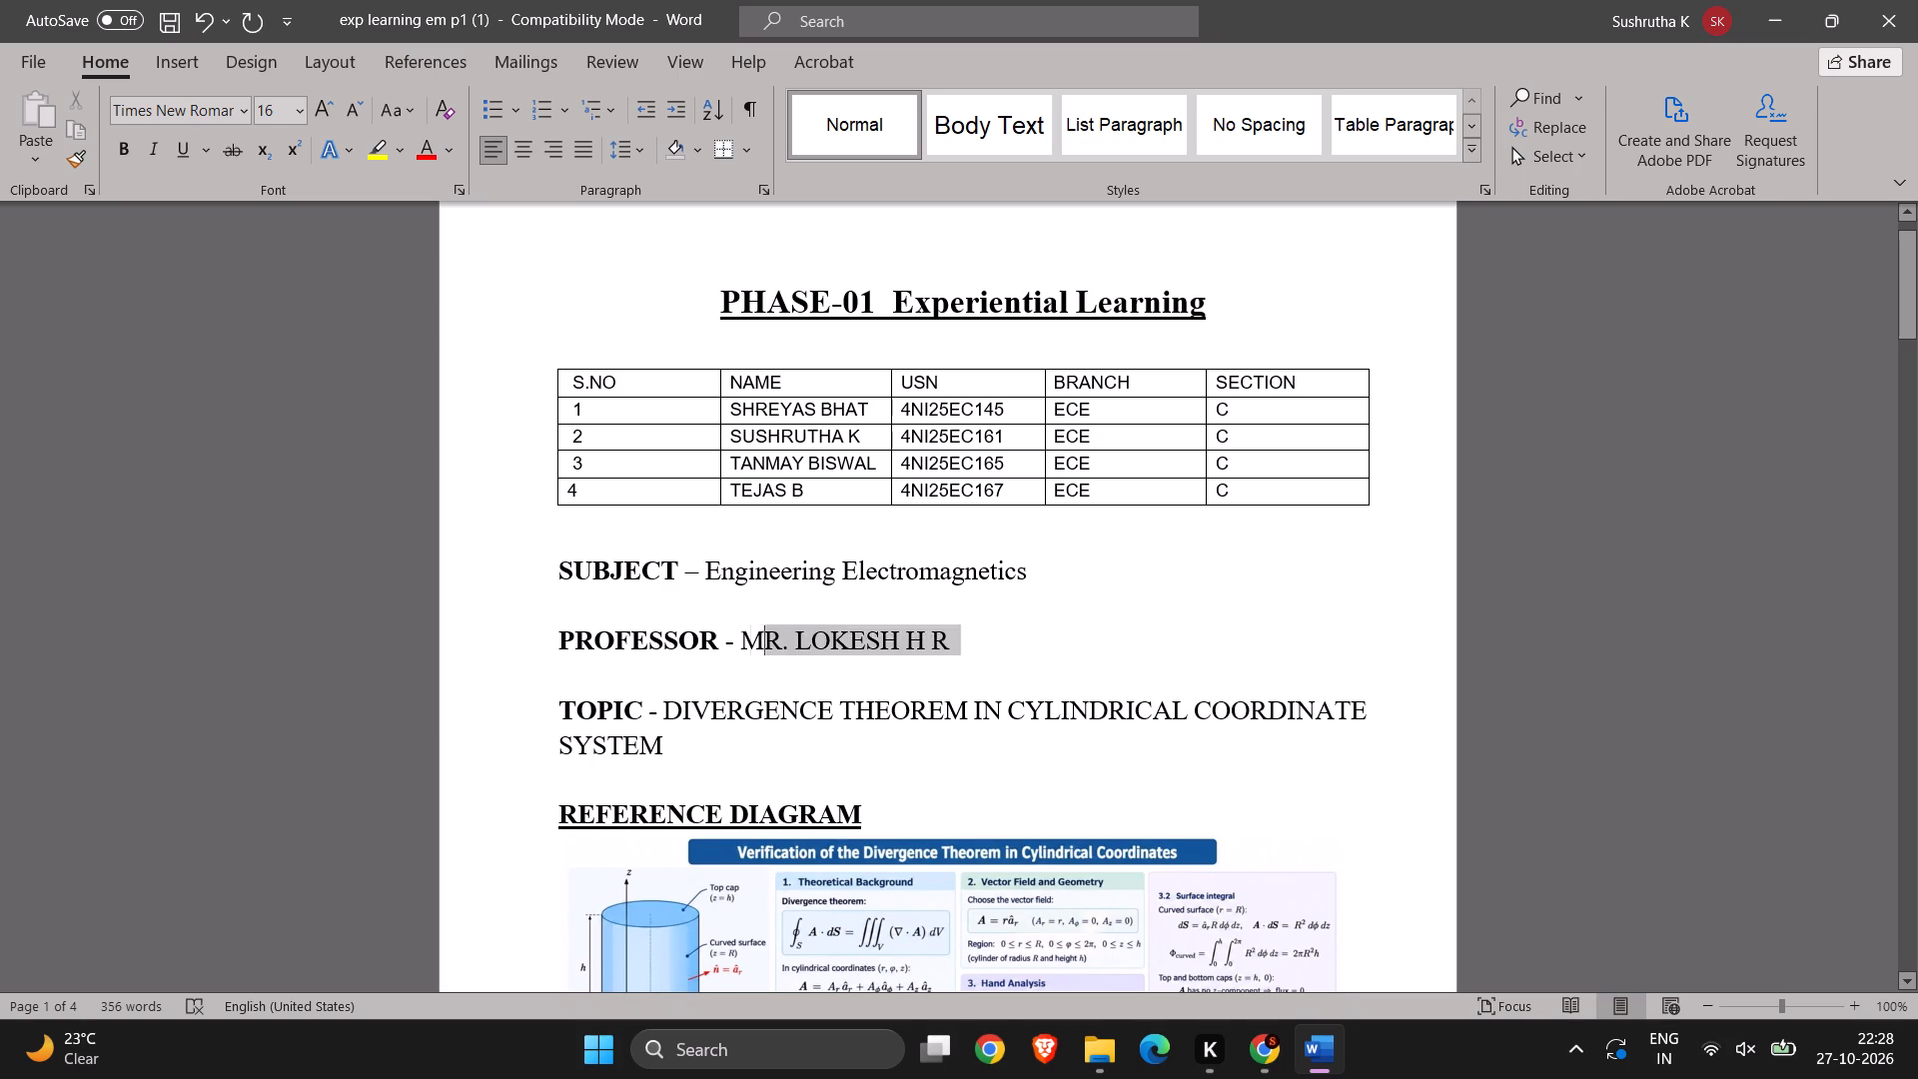
pyautogui.moveTo(1073, 619); pyautogui.dragTo(1077, 619)
pyautogui.click(996, 620)
pyautogui.moveTo(761, 636); pyautogui.dragTo(943, 629)
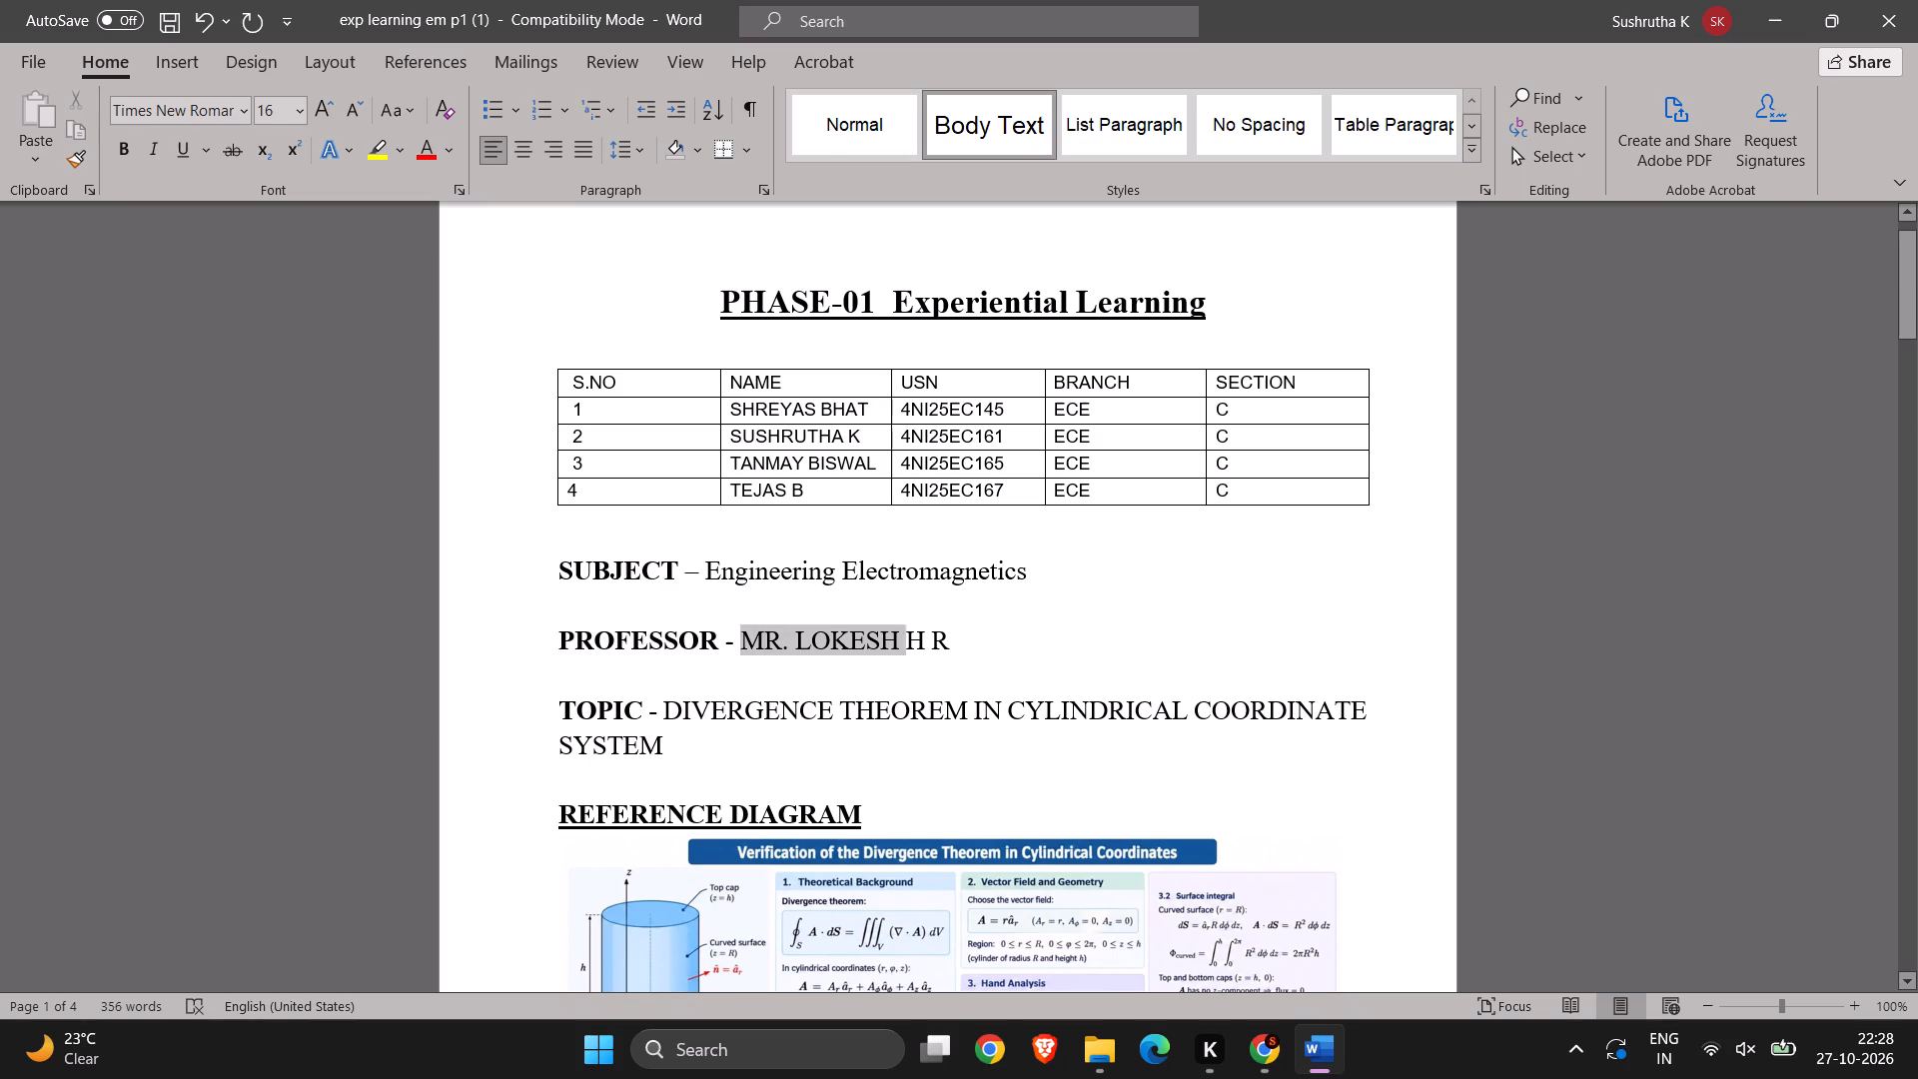
pyautogui.moveTo(943, 629); pyautogui.dragTo(973, 627)
pyautogui.click(855, 630)
pyautogui.moveTo(772, 626); pyautogui.dragTo(892, 630)
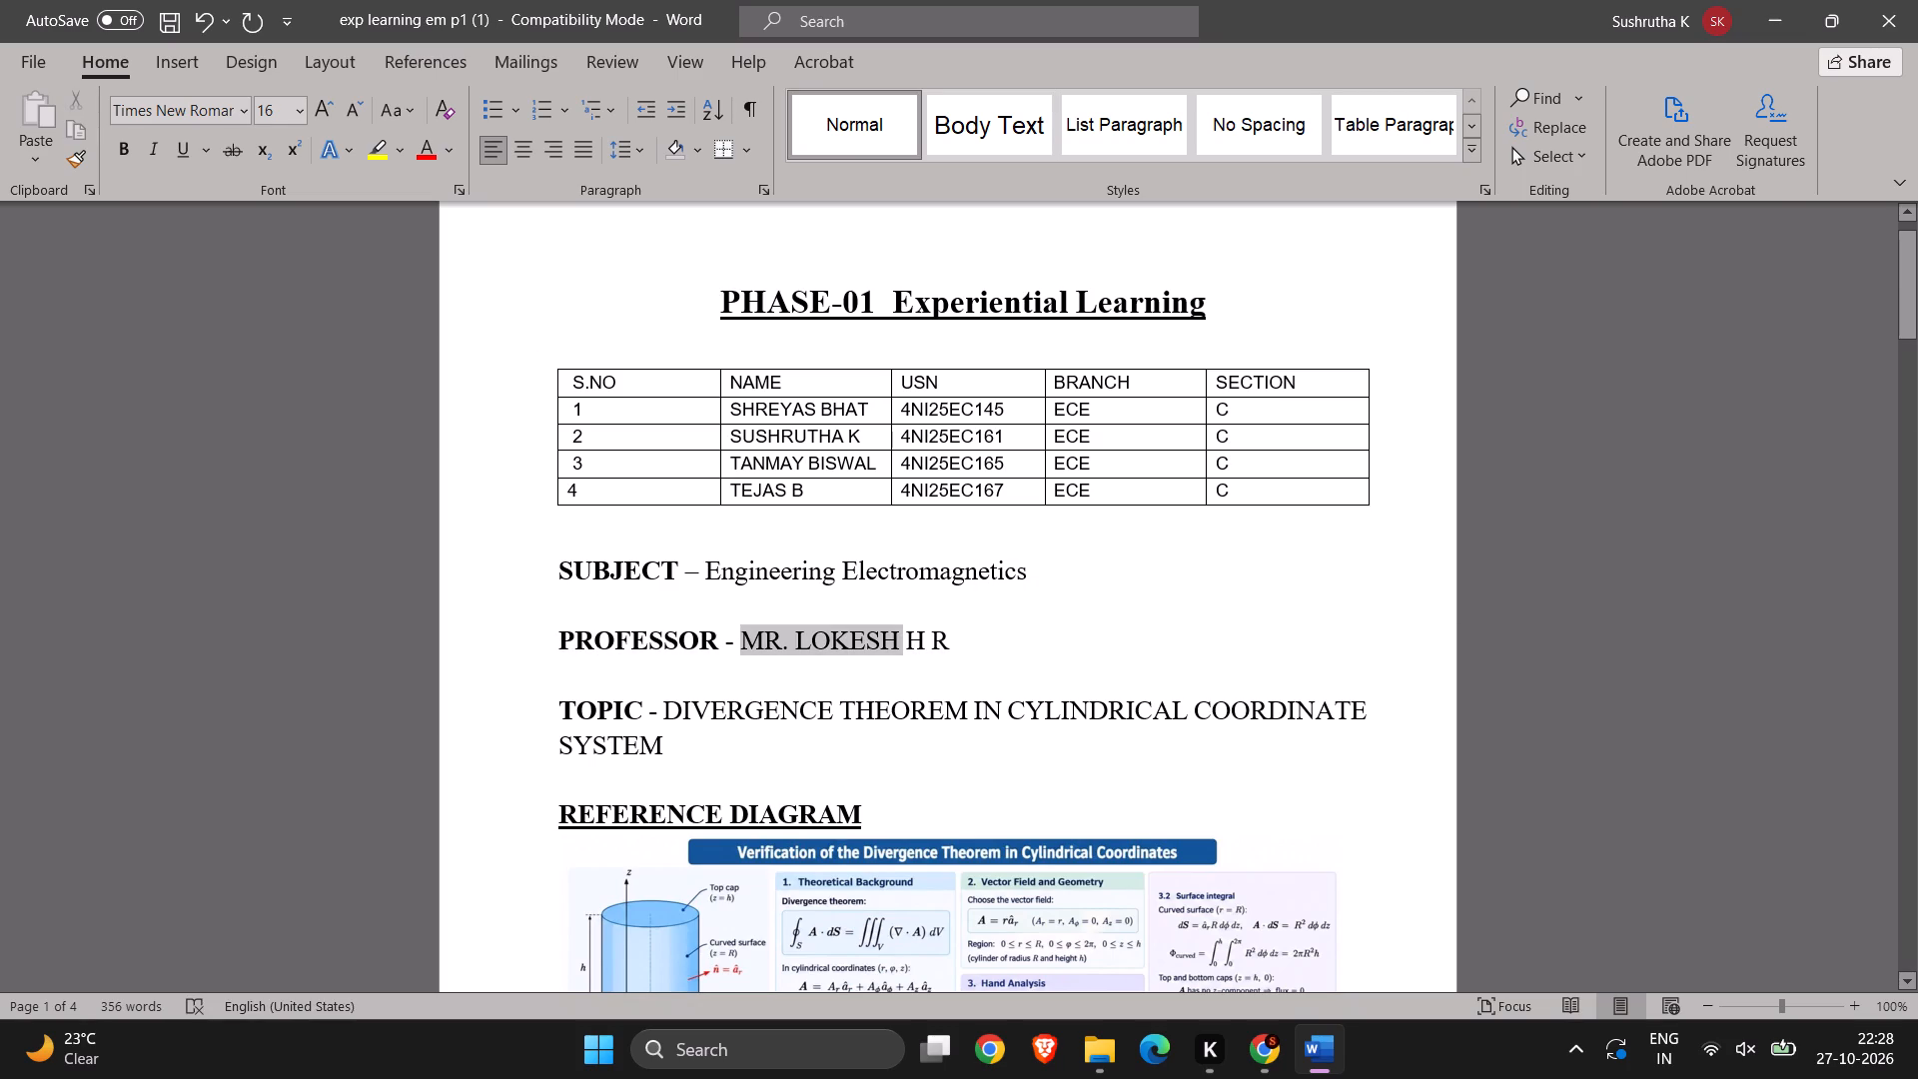
pyautogui.moveTo(892, 630); pyautogui.dragTo(967, 630)
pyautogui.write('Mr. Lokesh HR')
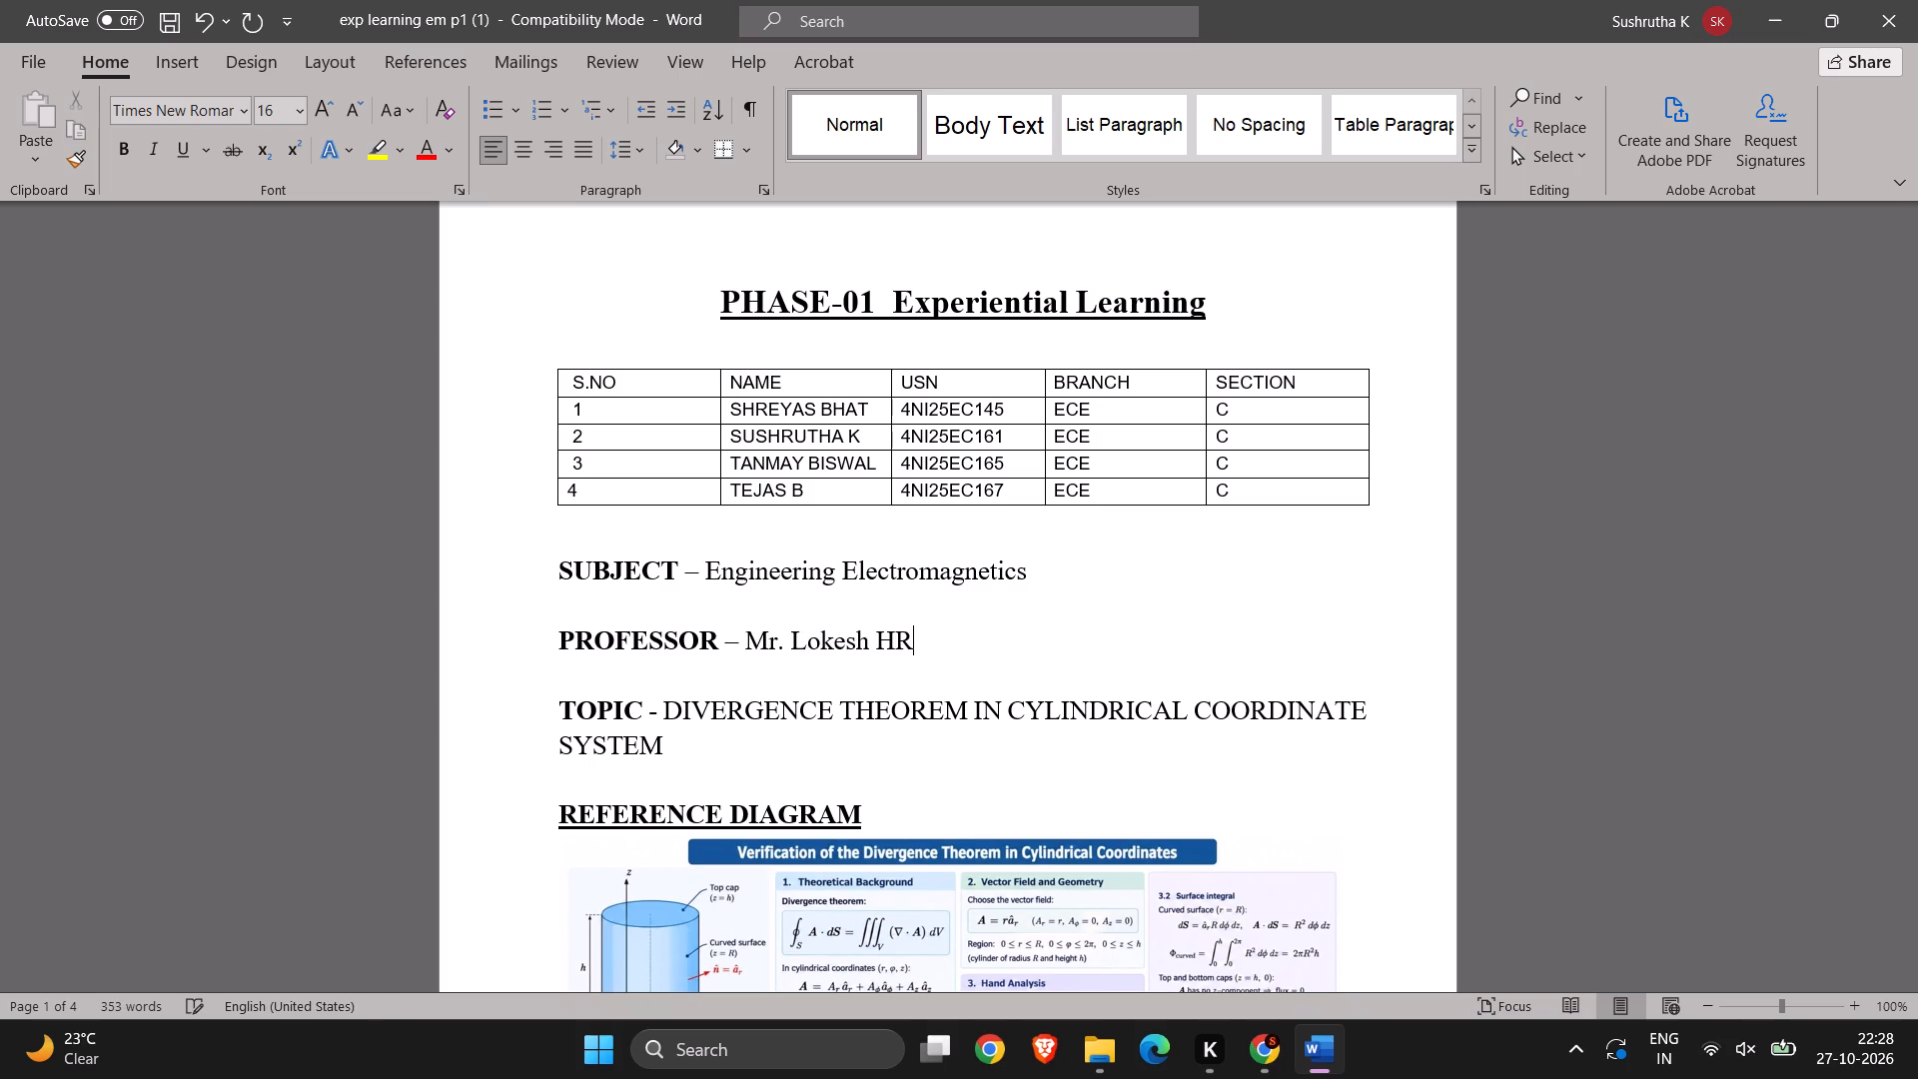
# Replace the all-capitals title on the TOPIC line with Divergence Theorem In Cylindrical Coordinate System.
pyautogui.moveTo(665, 716); pyautogui.dragTo(673, 727)
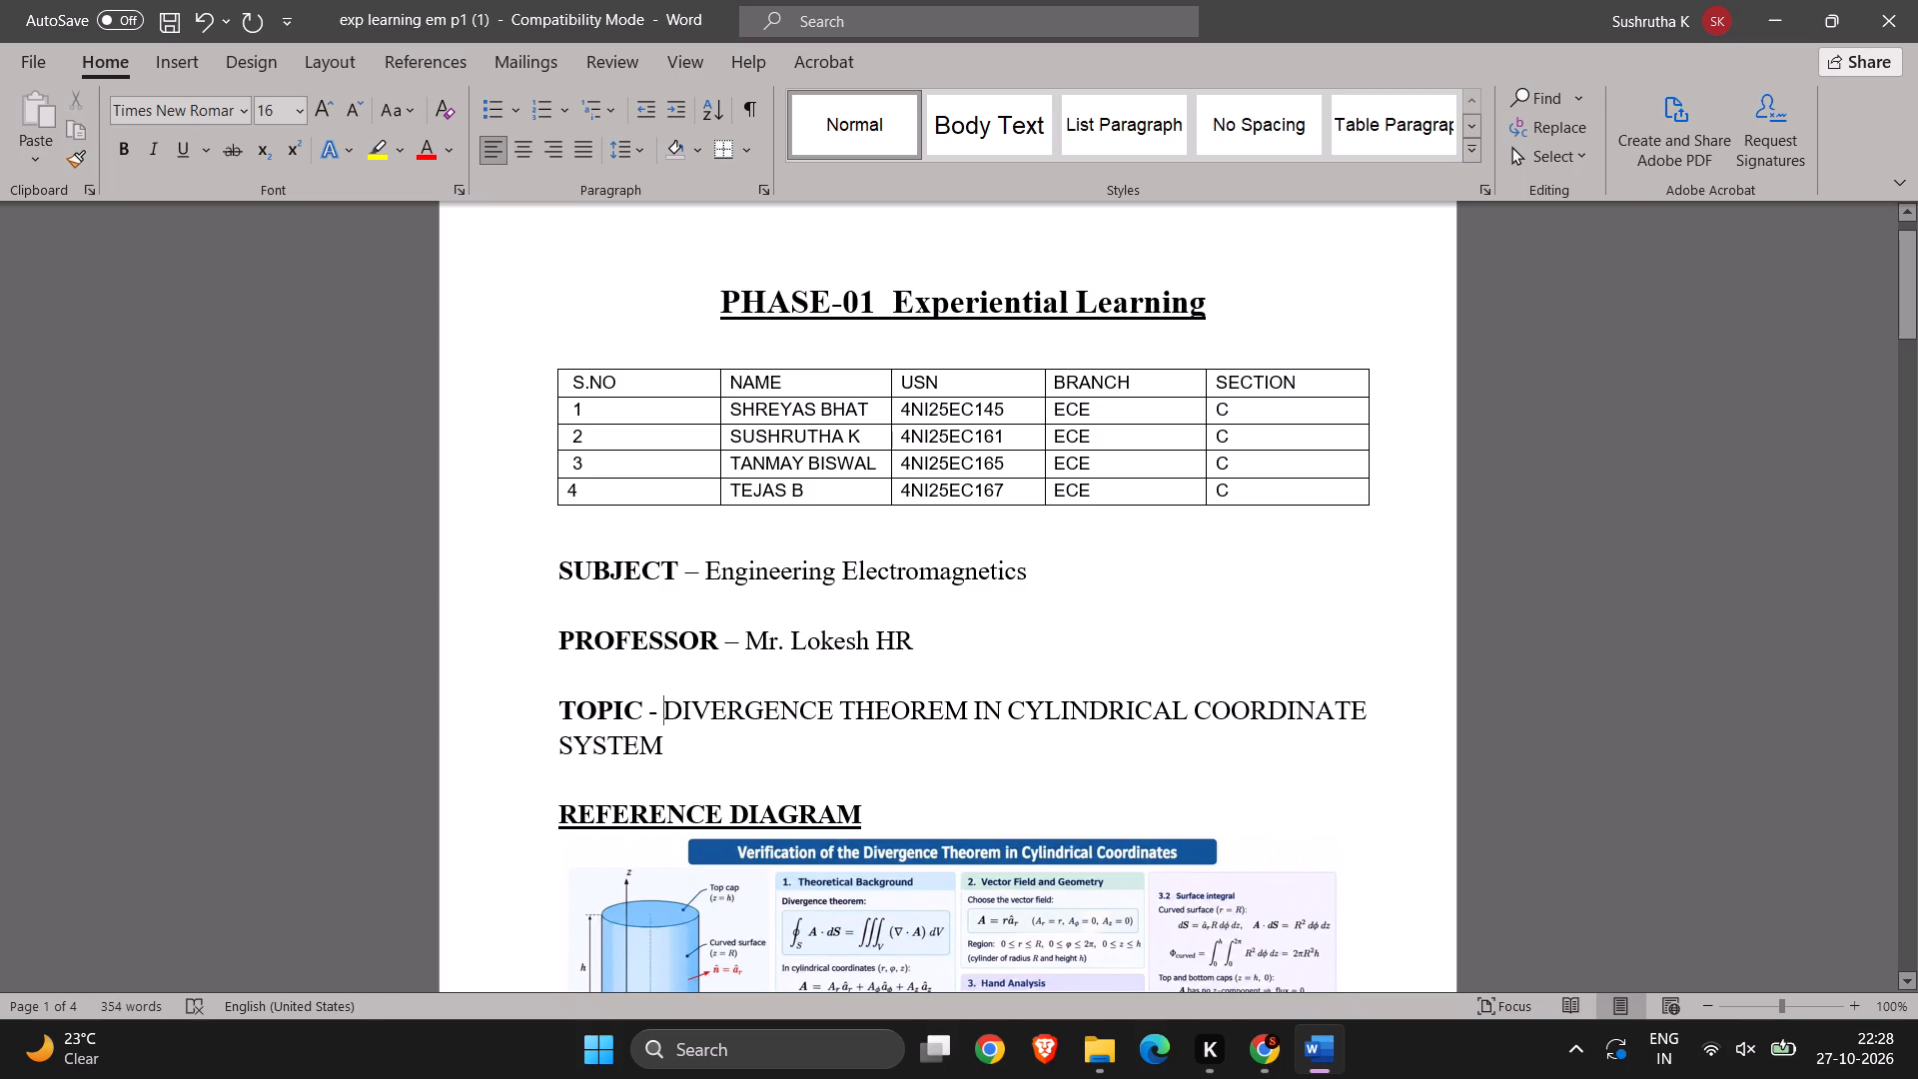
pyautogui.moveTo(673, 727); pyautogui.dragTo(684, 749)
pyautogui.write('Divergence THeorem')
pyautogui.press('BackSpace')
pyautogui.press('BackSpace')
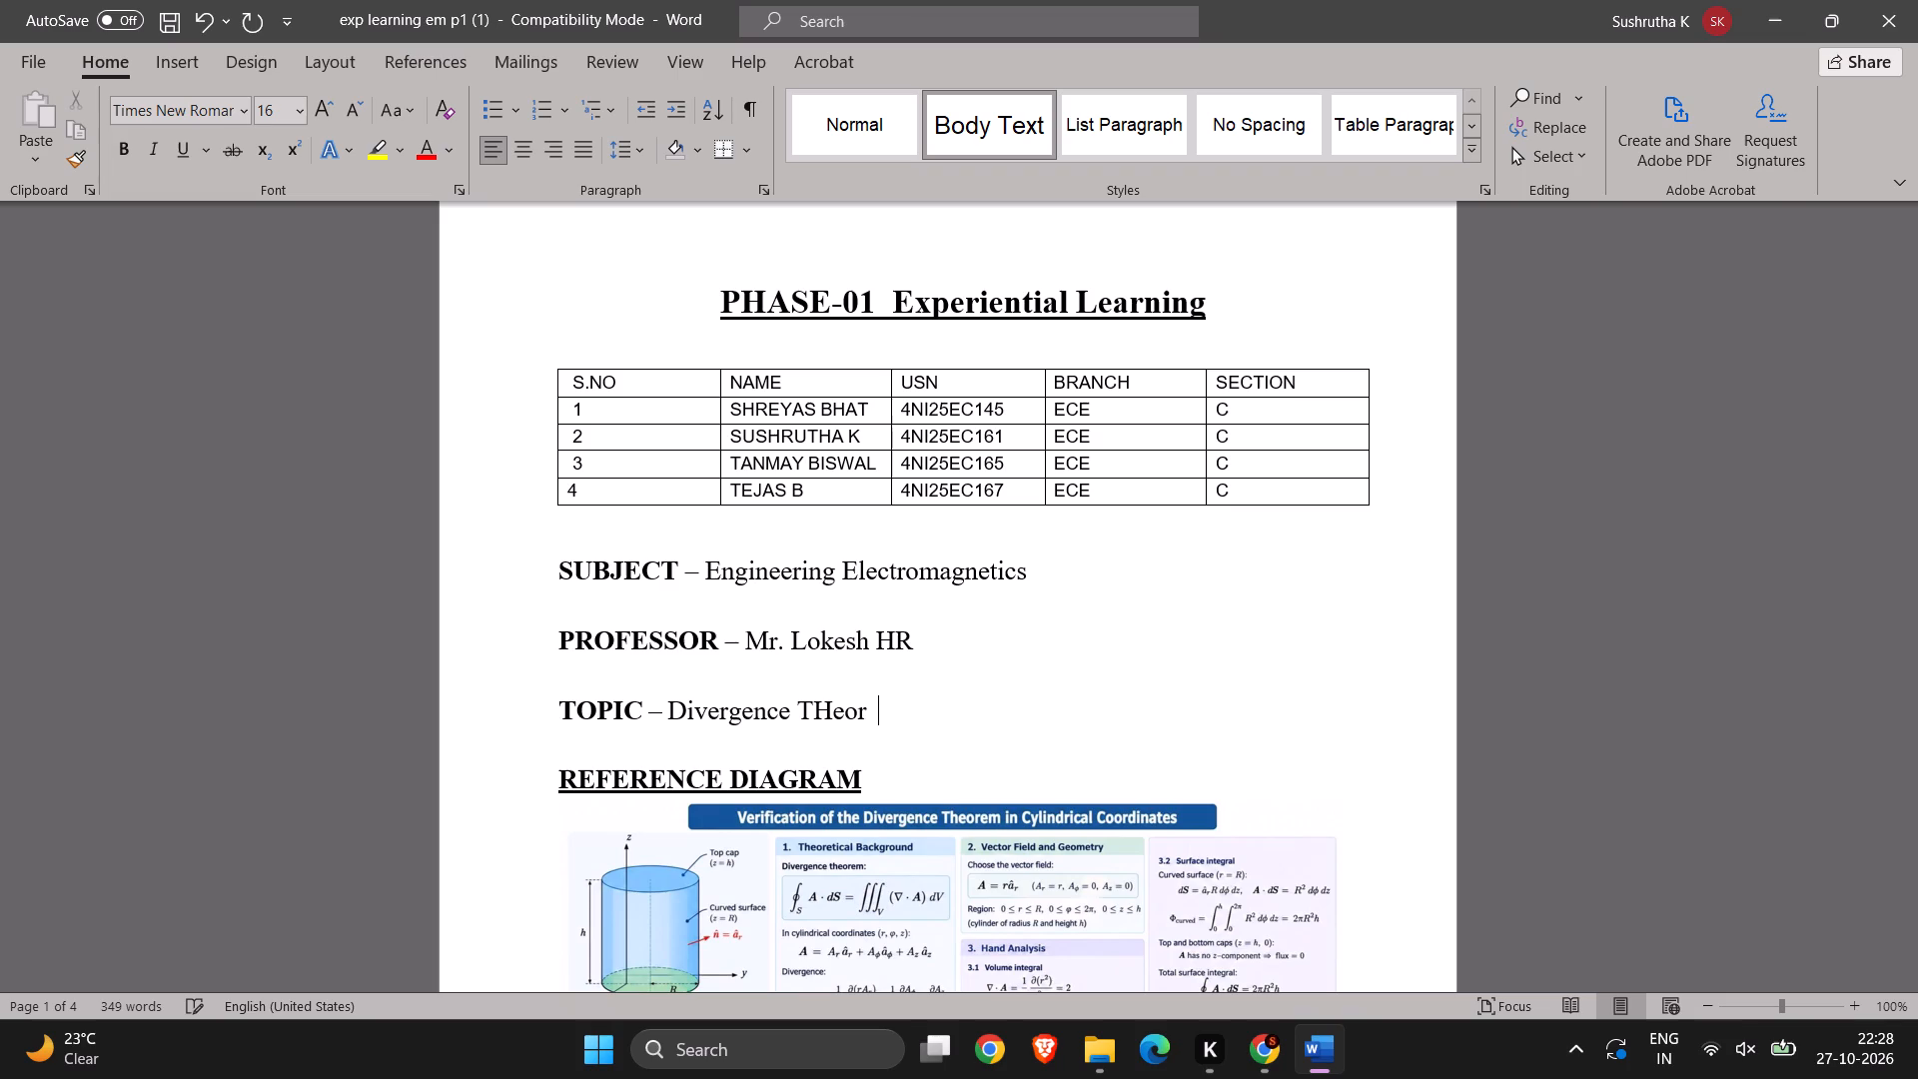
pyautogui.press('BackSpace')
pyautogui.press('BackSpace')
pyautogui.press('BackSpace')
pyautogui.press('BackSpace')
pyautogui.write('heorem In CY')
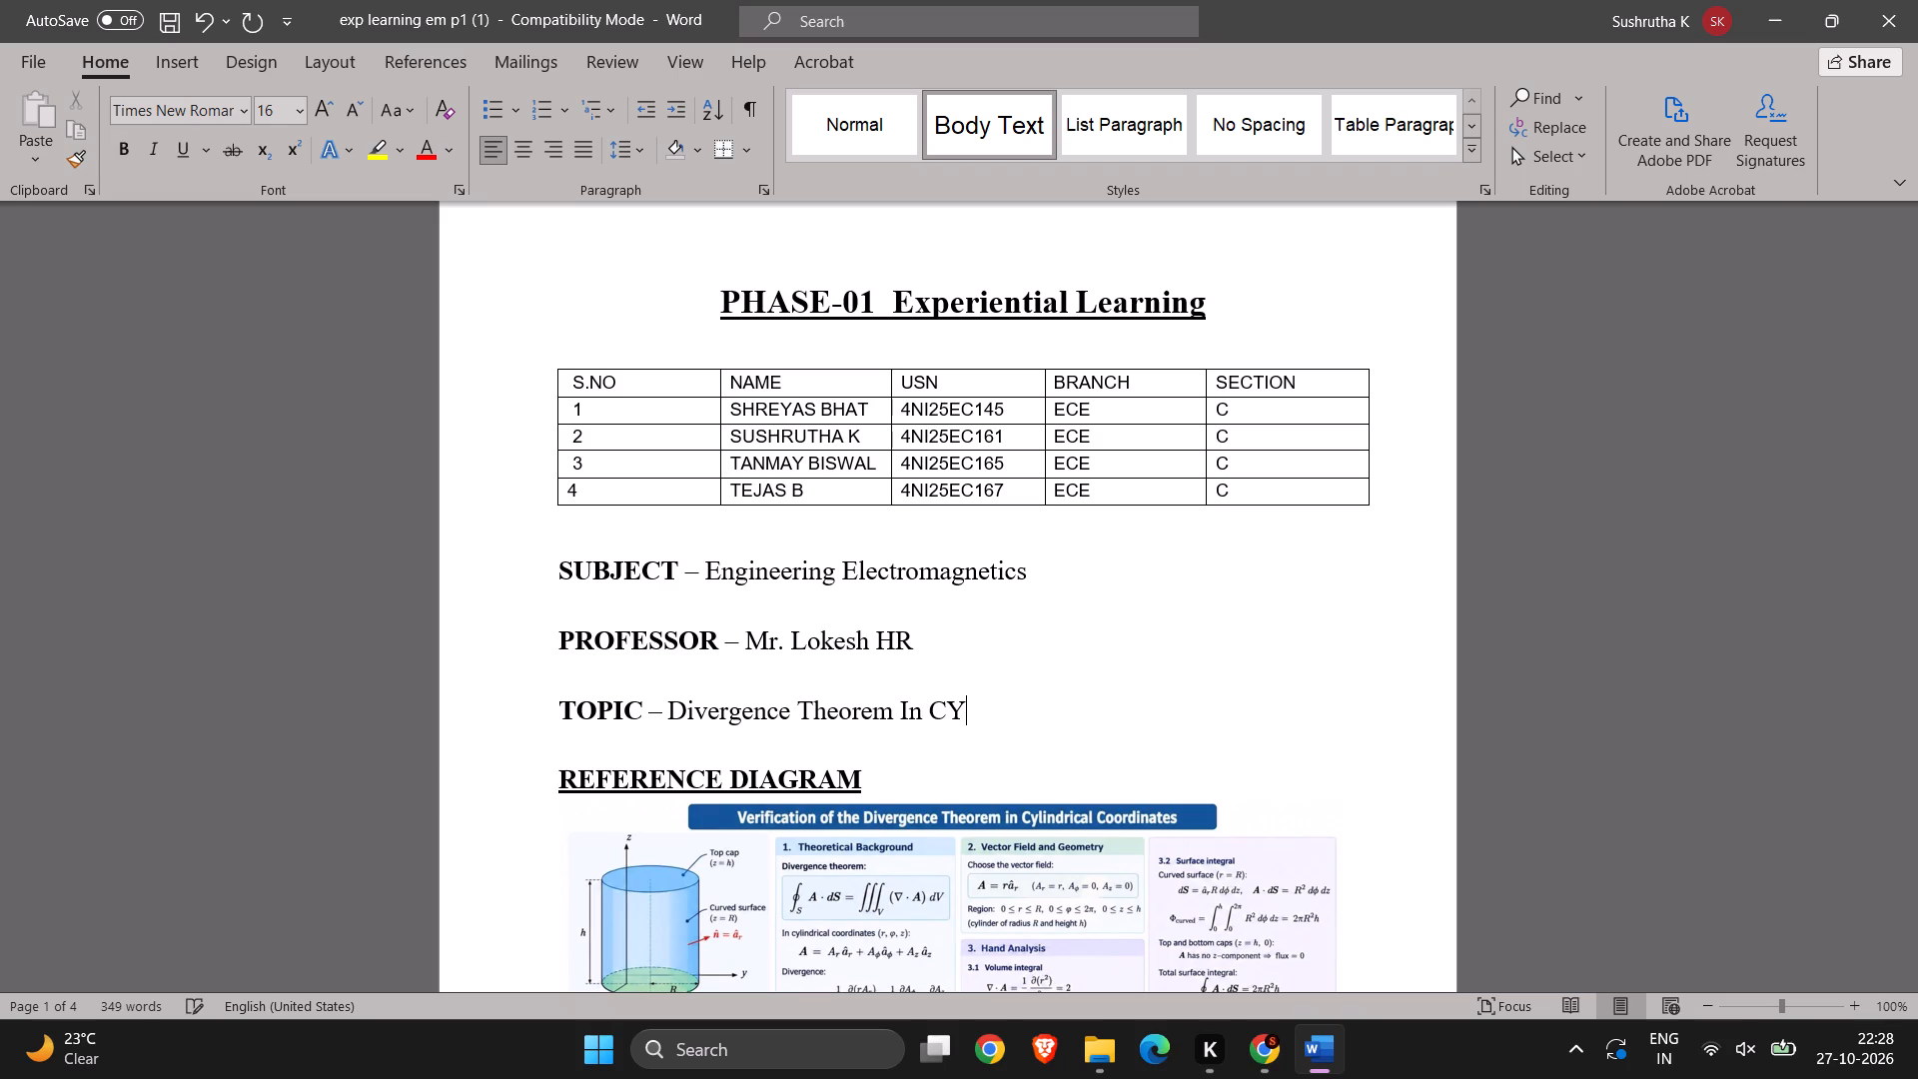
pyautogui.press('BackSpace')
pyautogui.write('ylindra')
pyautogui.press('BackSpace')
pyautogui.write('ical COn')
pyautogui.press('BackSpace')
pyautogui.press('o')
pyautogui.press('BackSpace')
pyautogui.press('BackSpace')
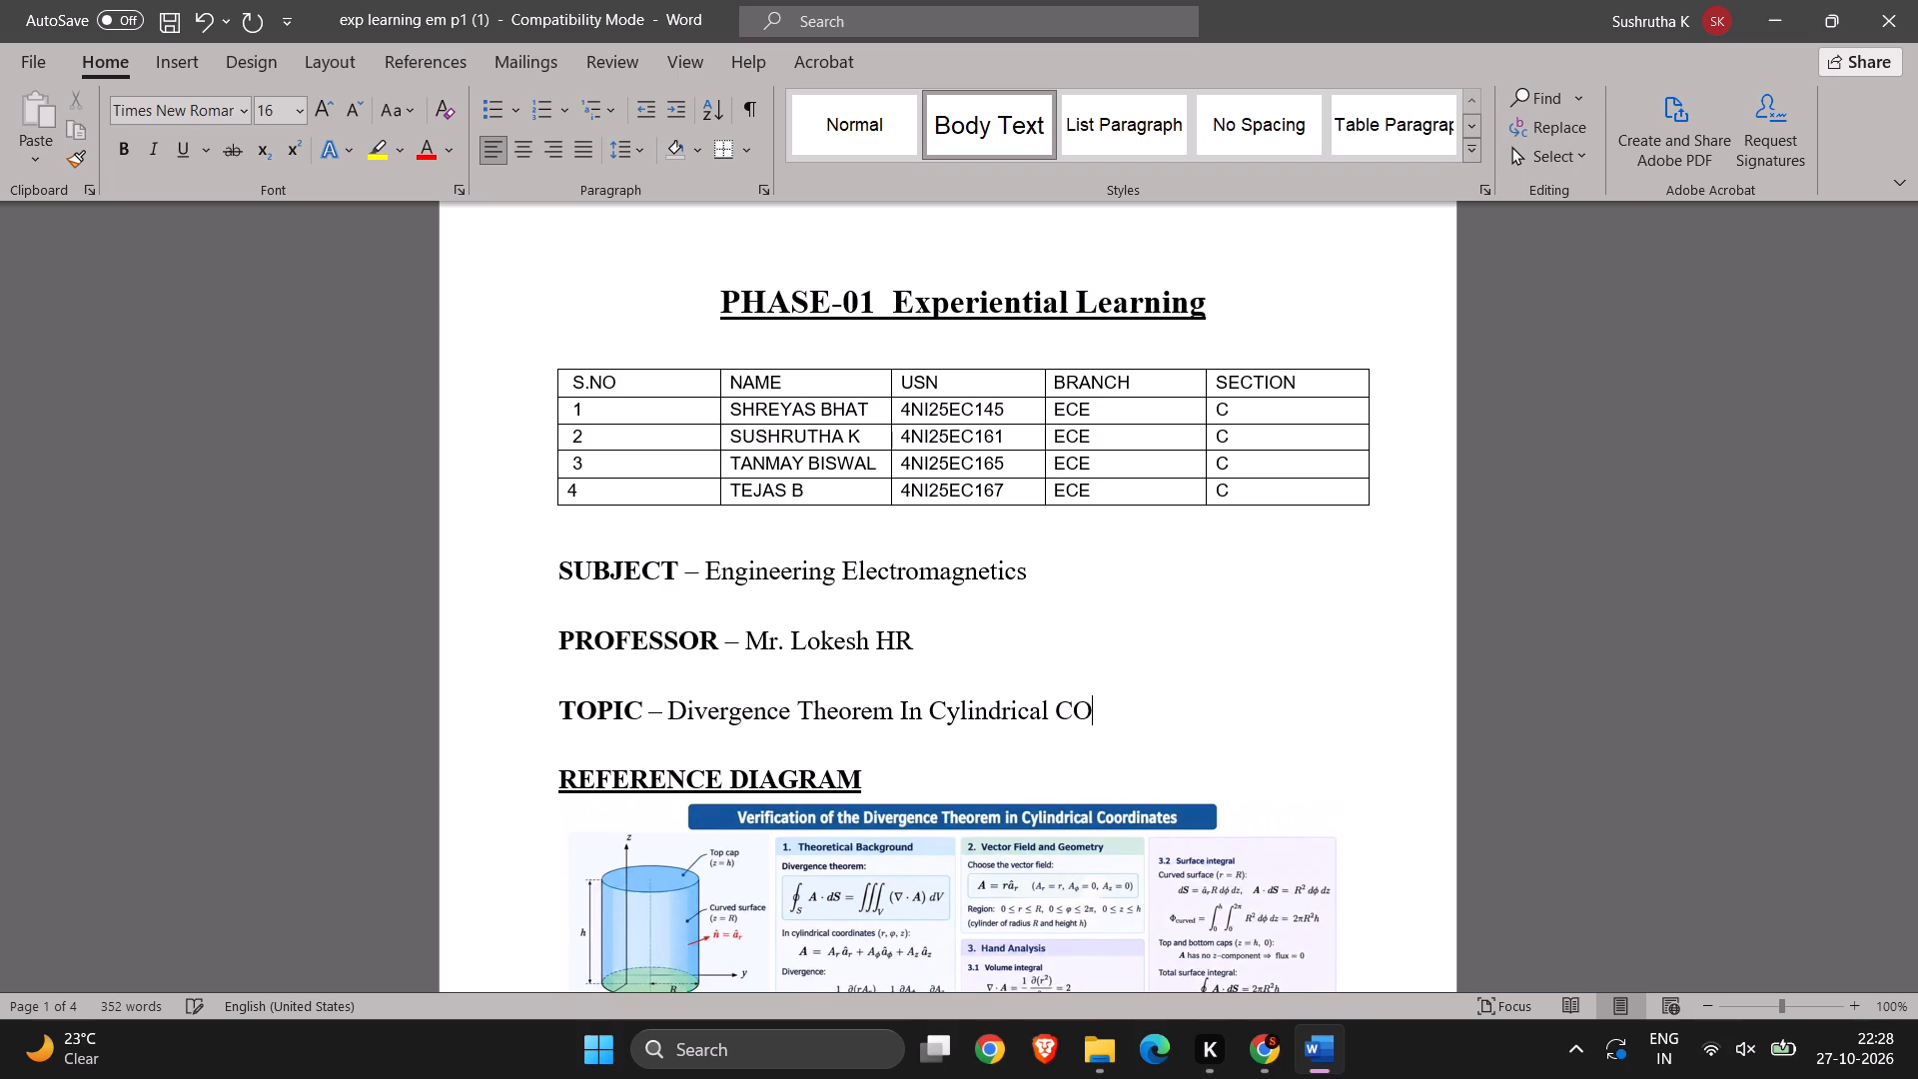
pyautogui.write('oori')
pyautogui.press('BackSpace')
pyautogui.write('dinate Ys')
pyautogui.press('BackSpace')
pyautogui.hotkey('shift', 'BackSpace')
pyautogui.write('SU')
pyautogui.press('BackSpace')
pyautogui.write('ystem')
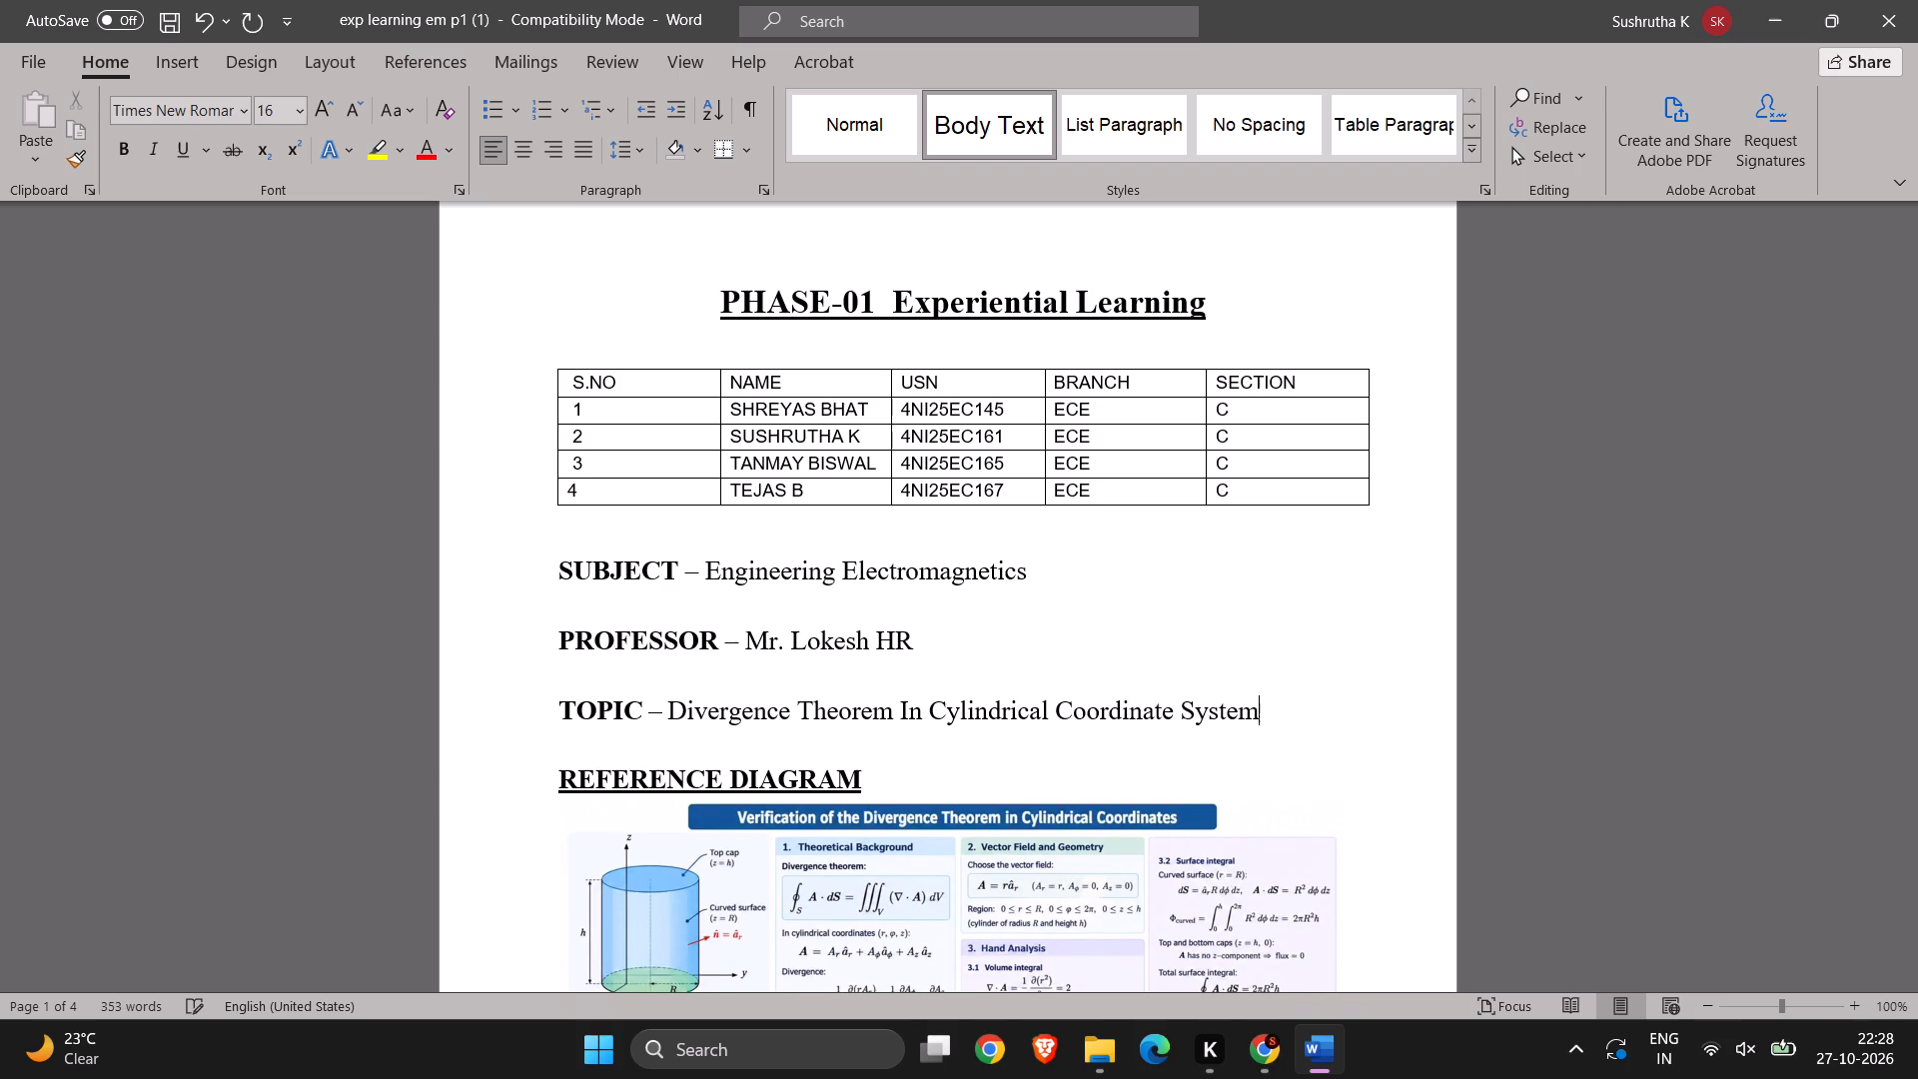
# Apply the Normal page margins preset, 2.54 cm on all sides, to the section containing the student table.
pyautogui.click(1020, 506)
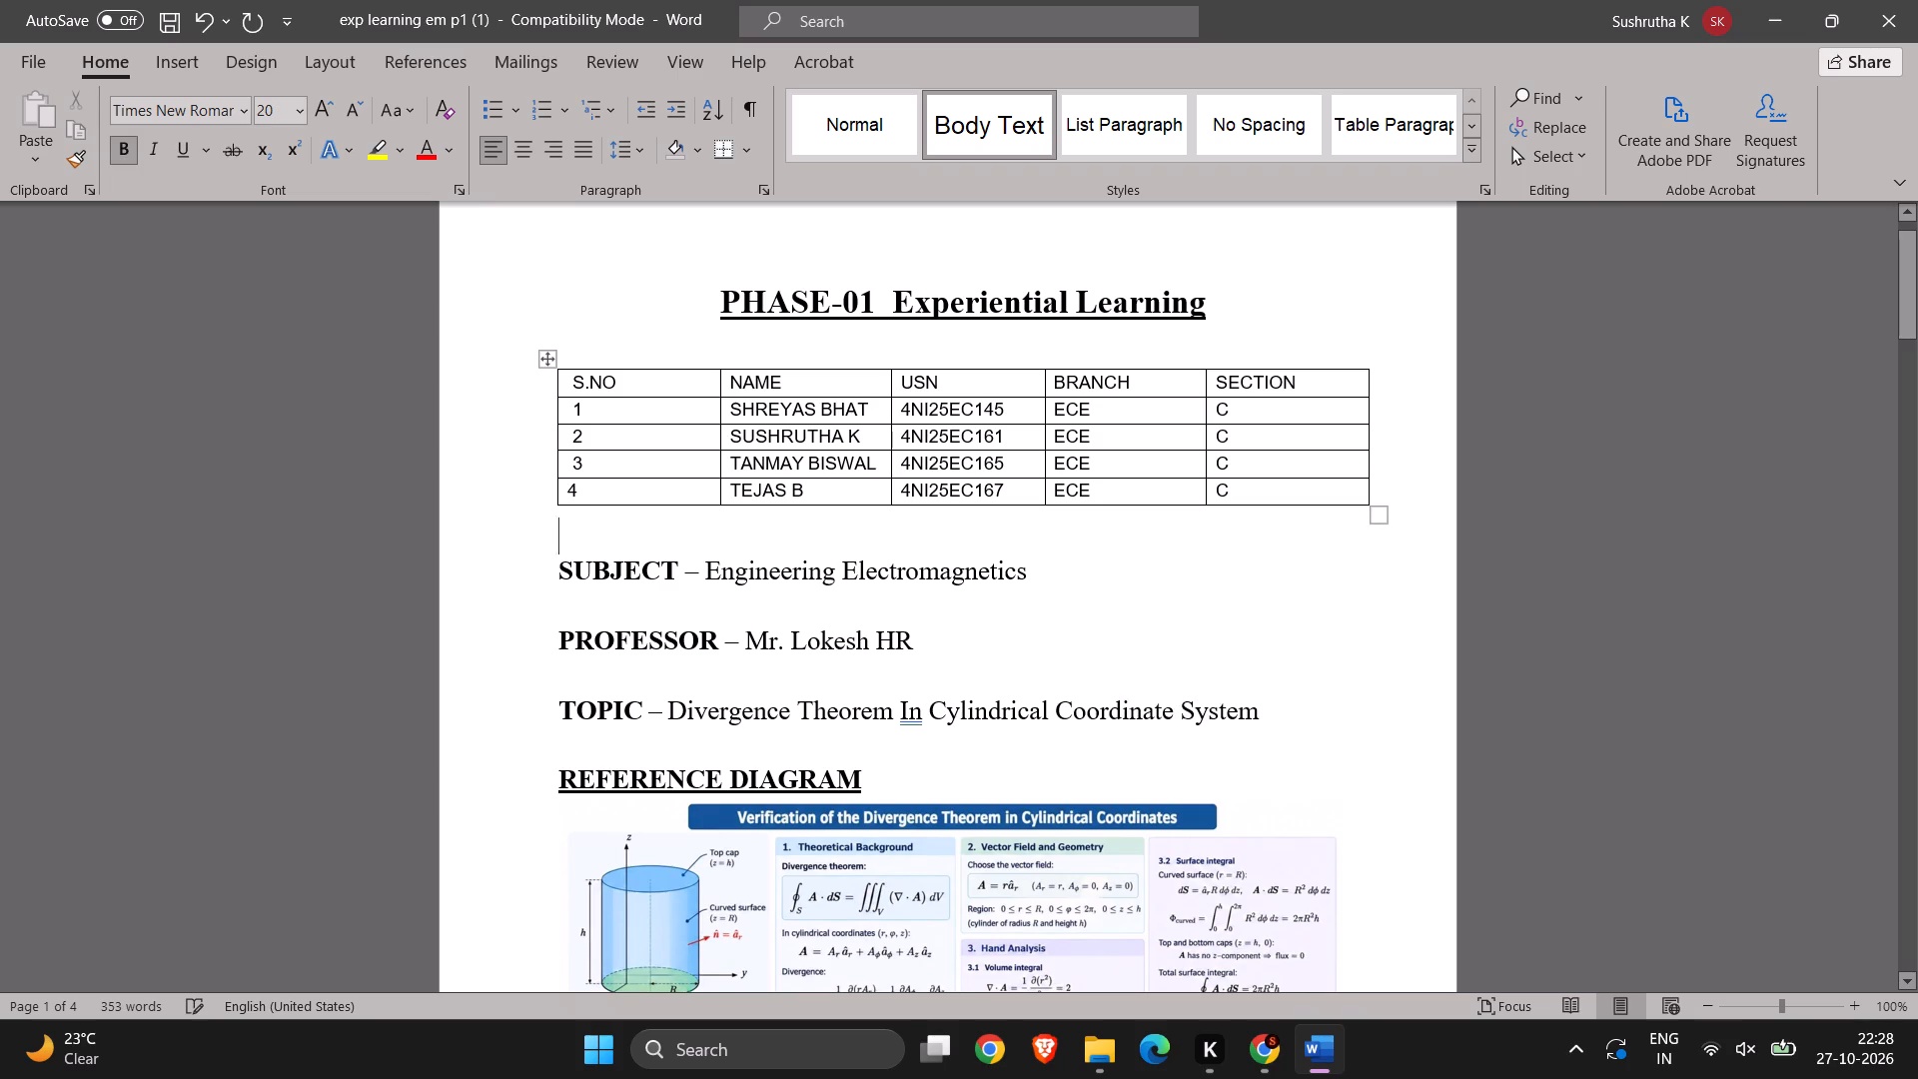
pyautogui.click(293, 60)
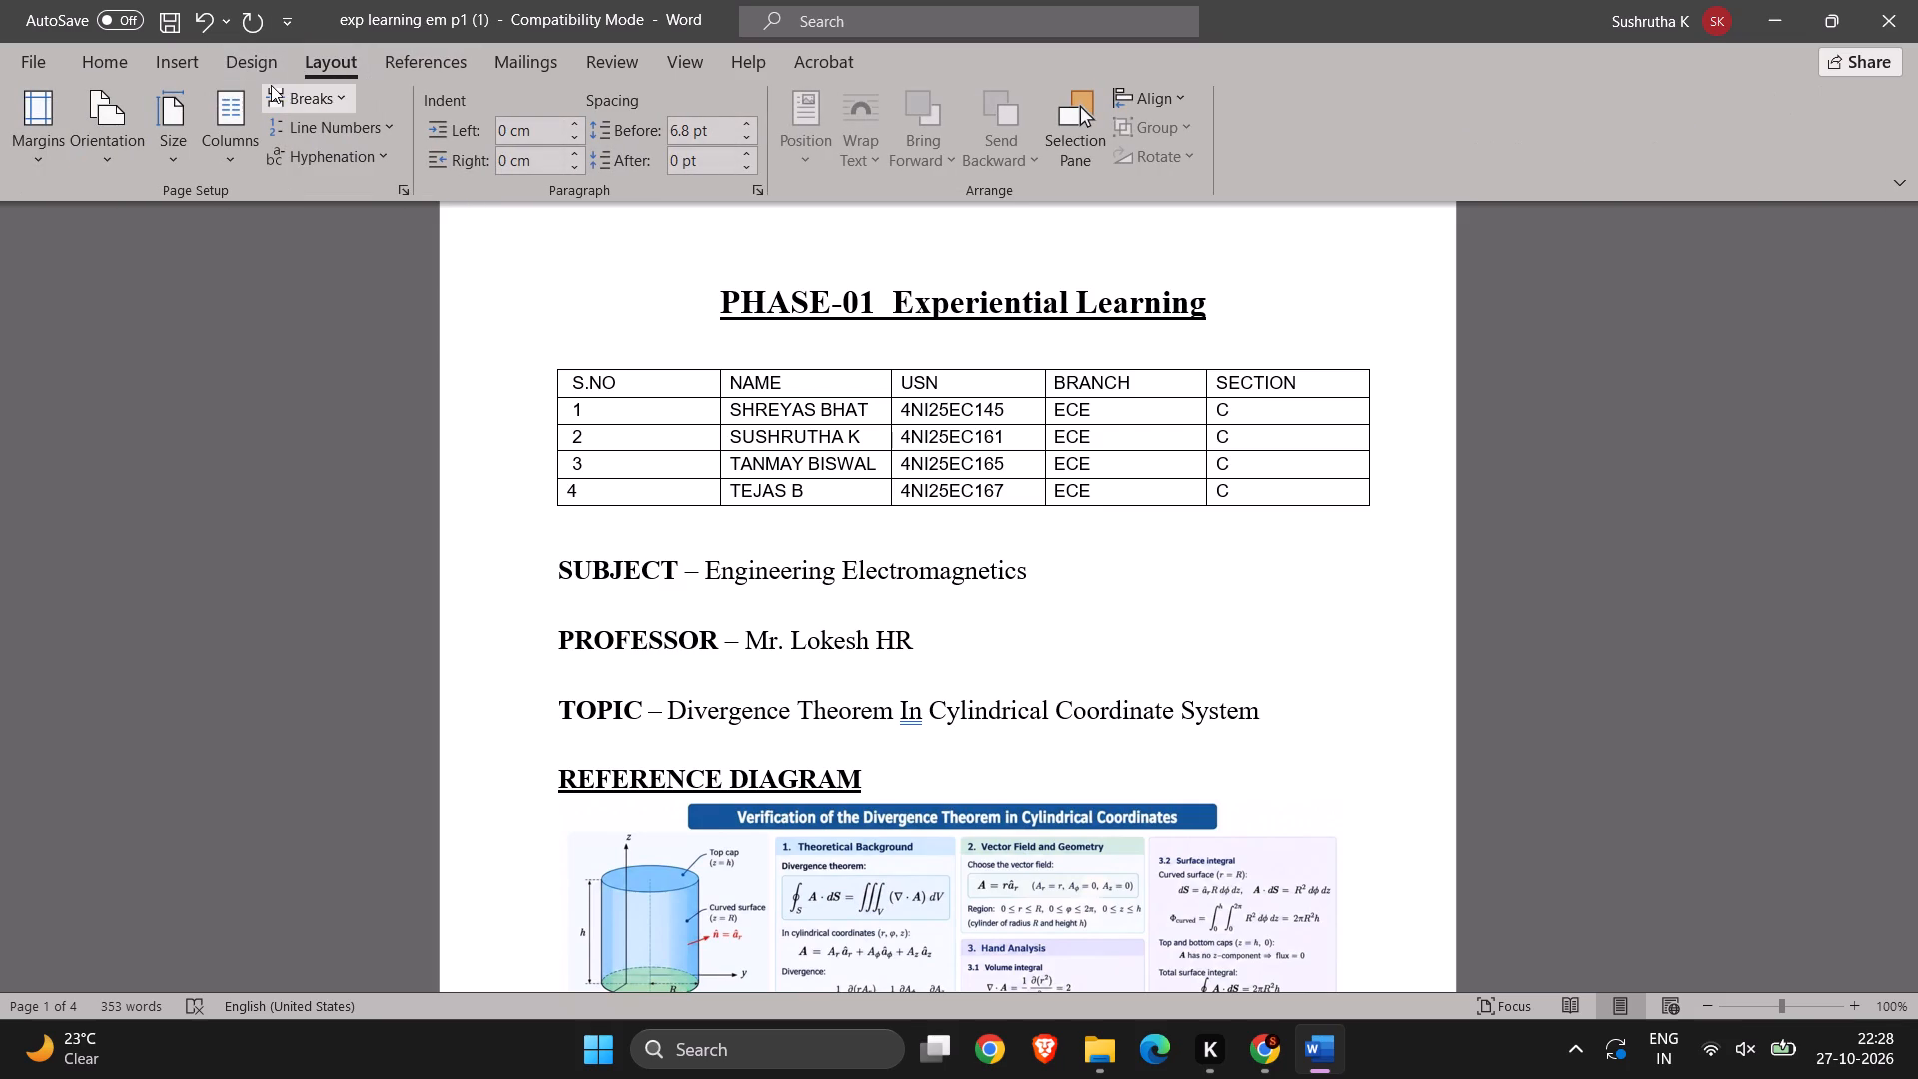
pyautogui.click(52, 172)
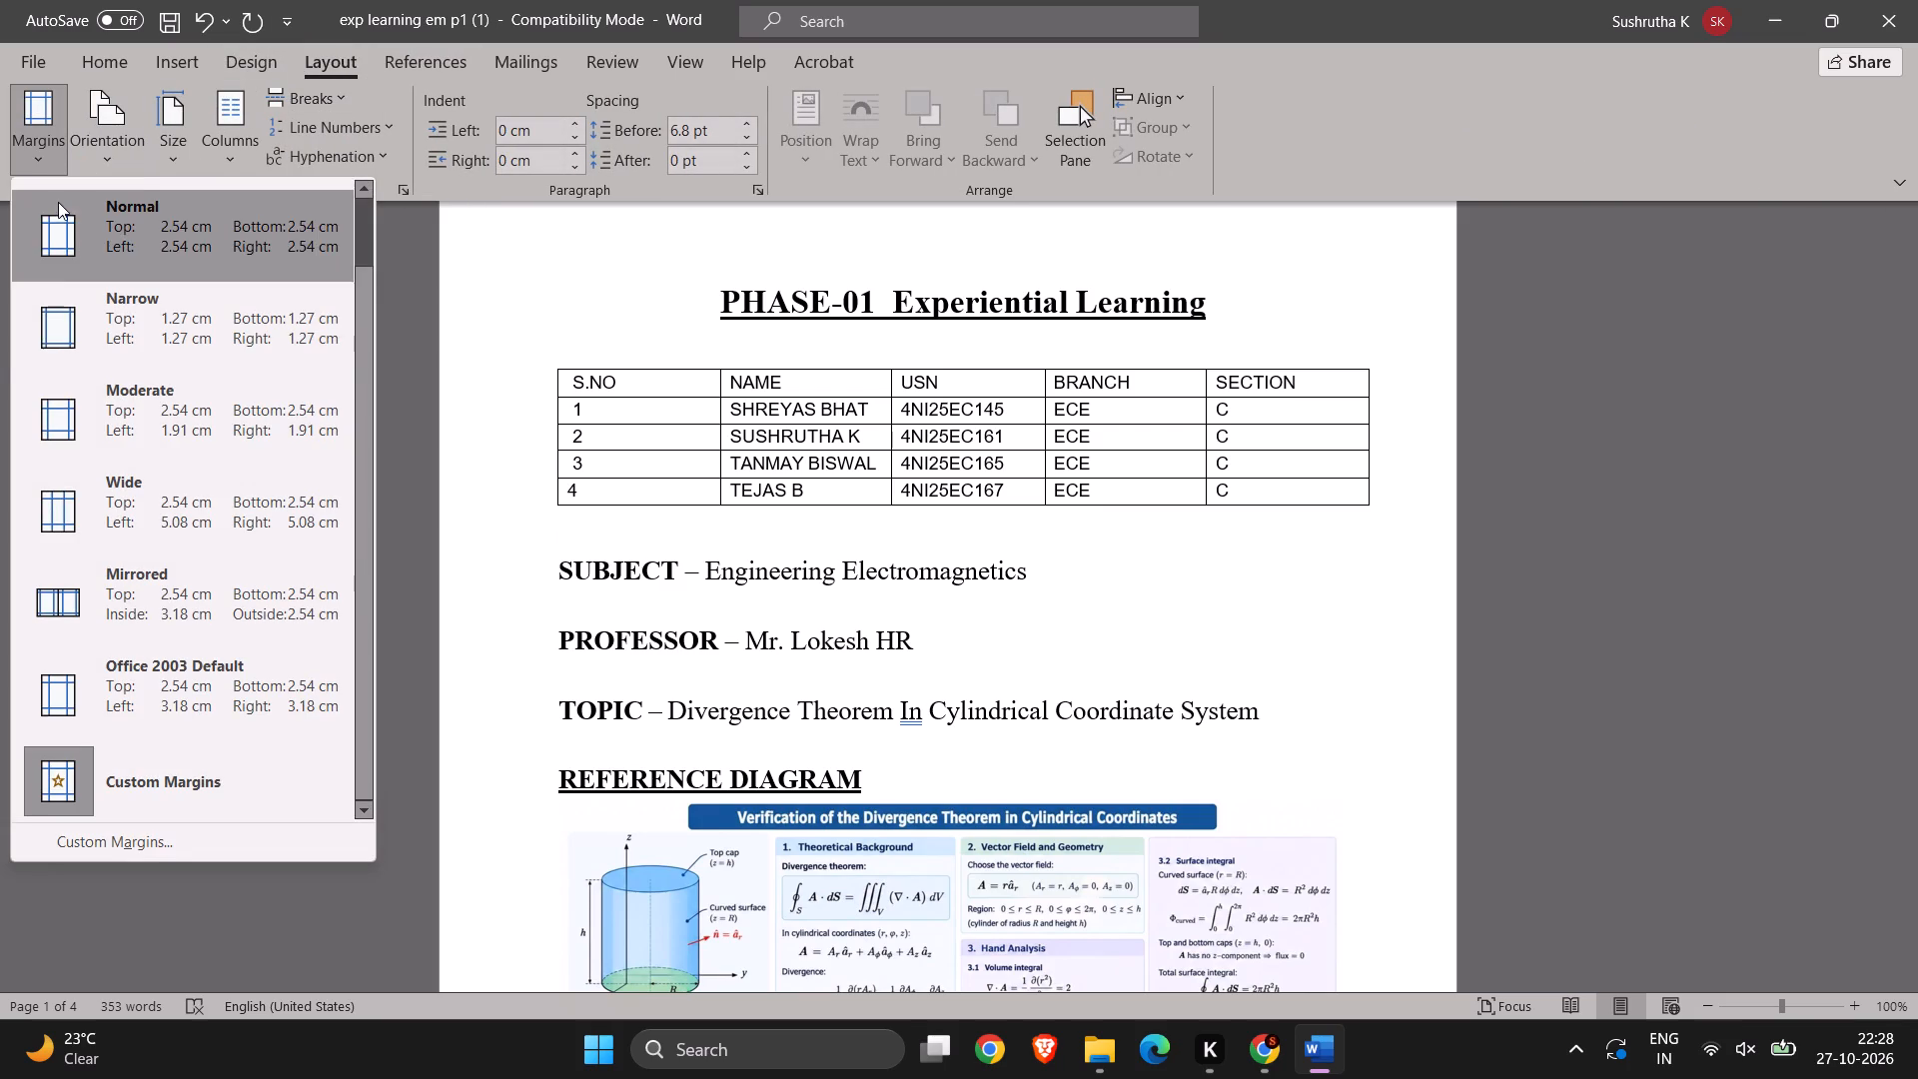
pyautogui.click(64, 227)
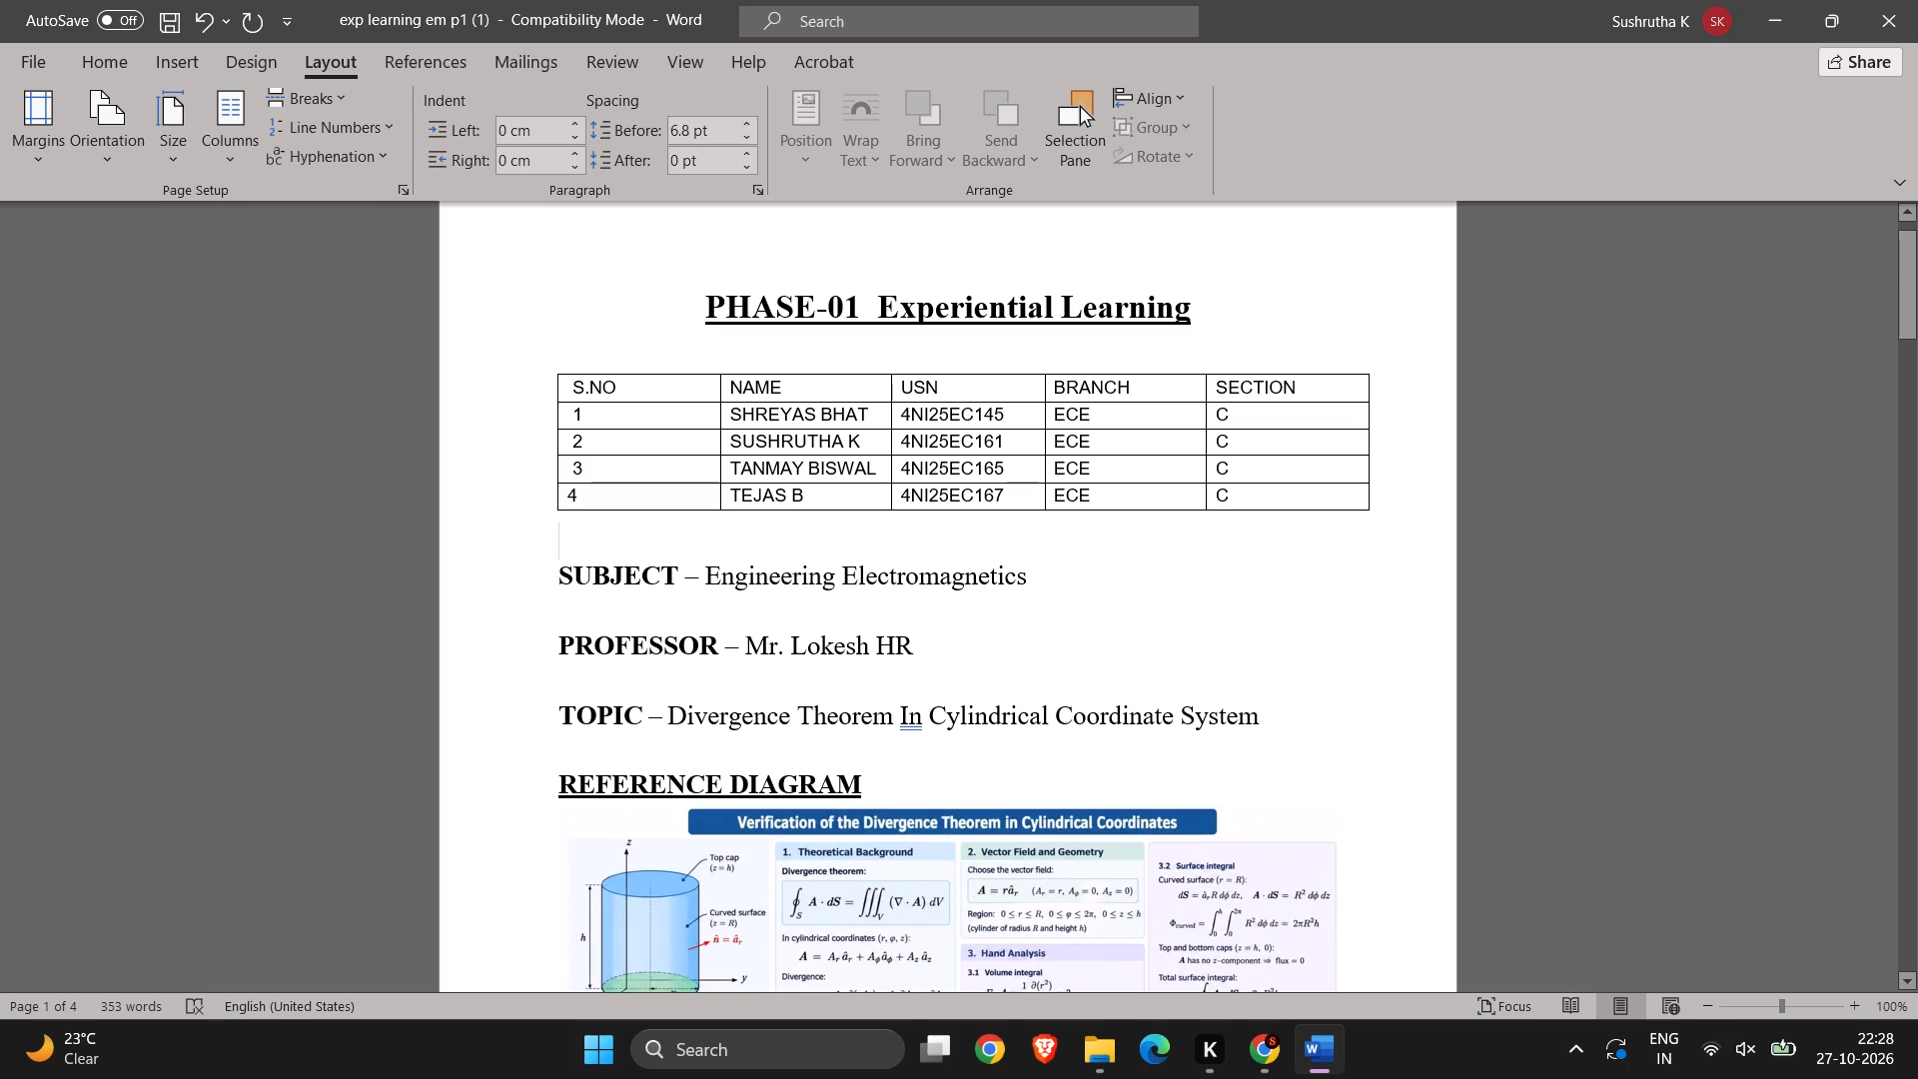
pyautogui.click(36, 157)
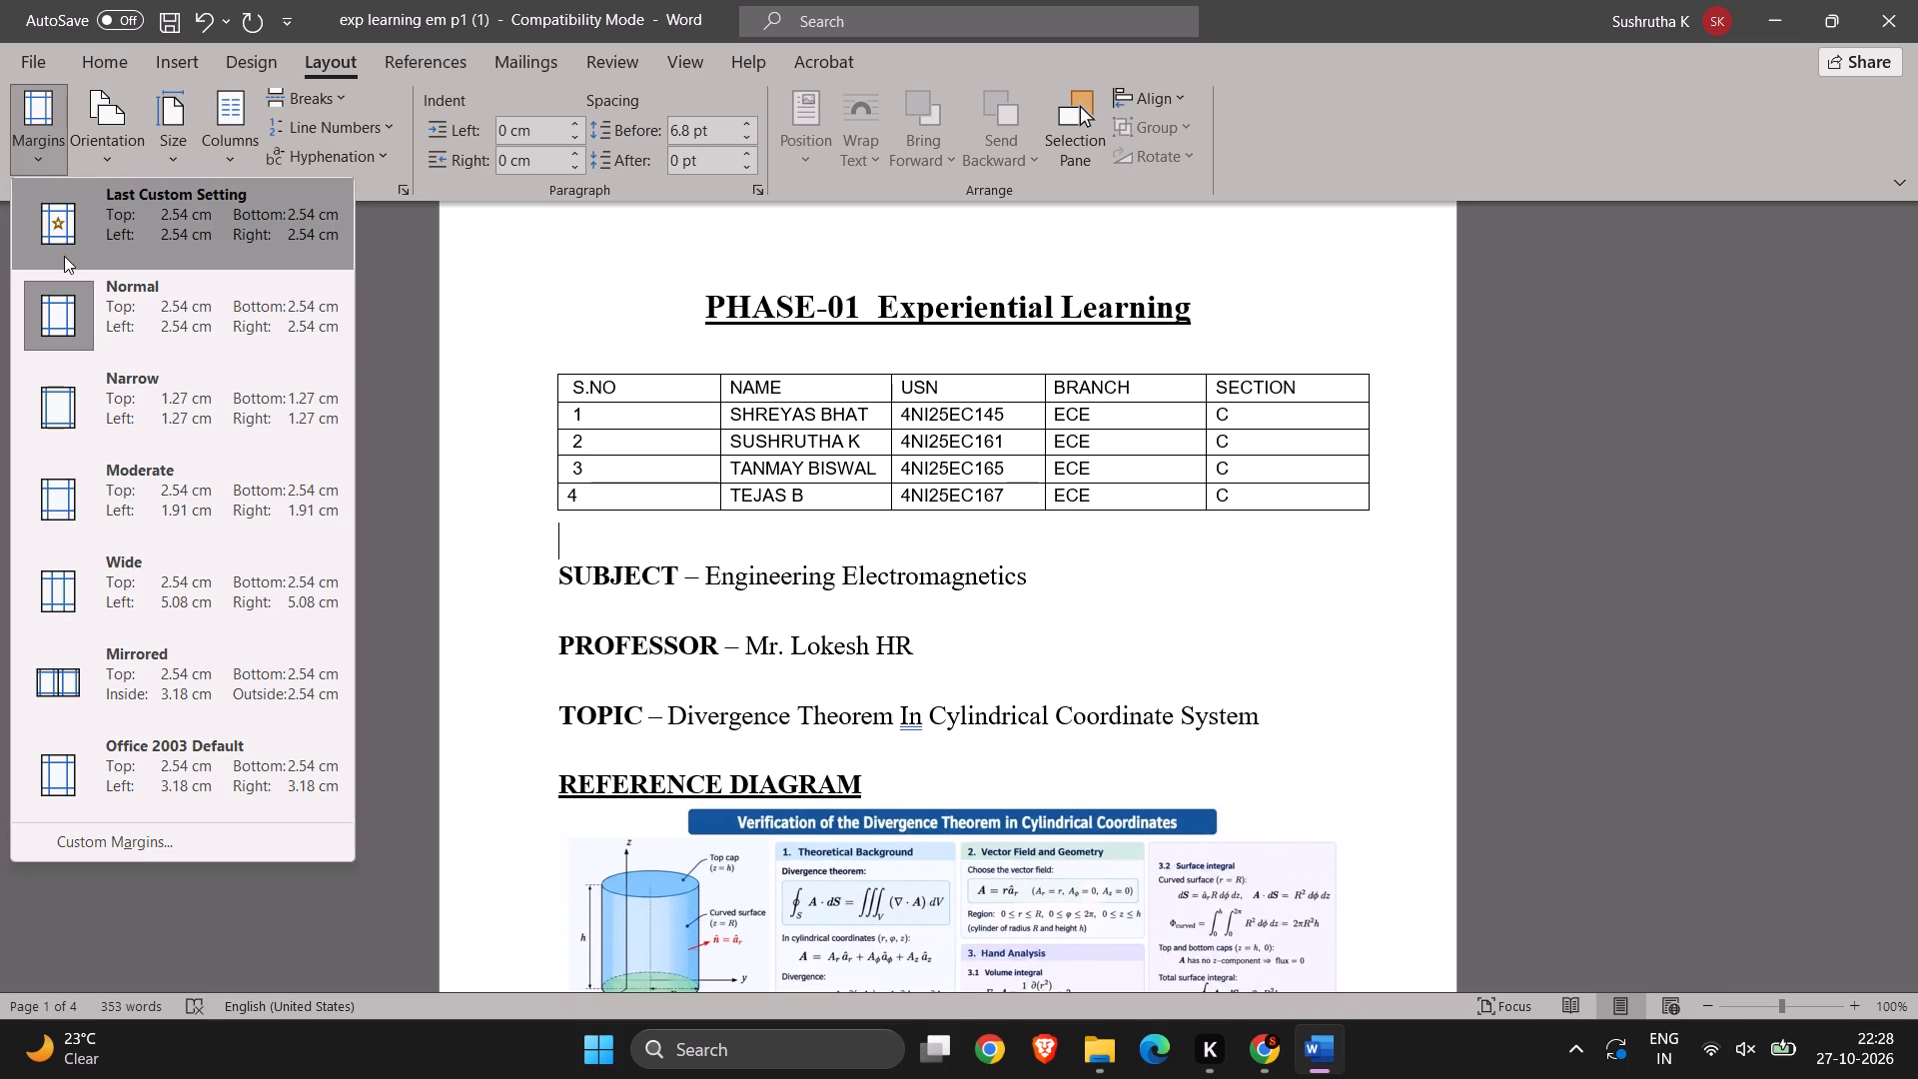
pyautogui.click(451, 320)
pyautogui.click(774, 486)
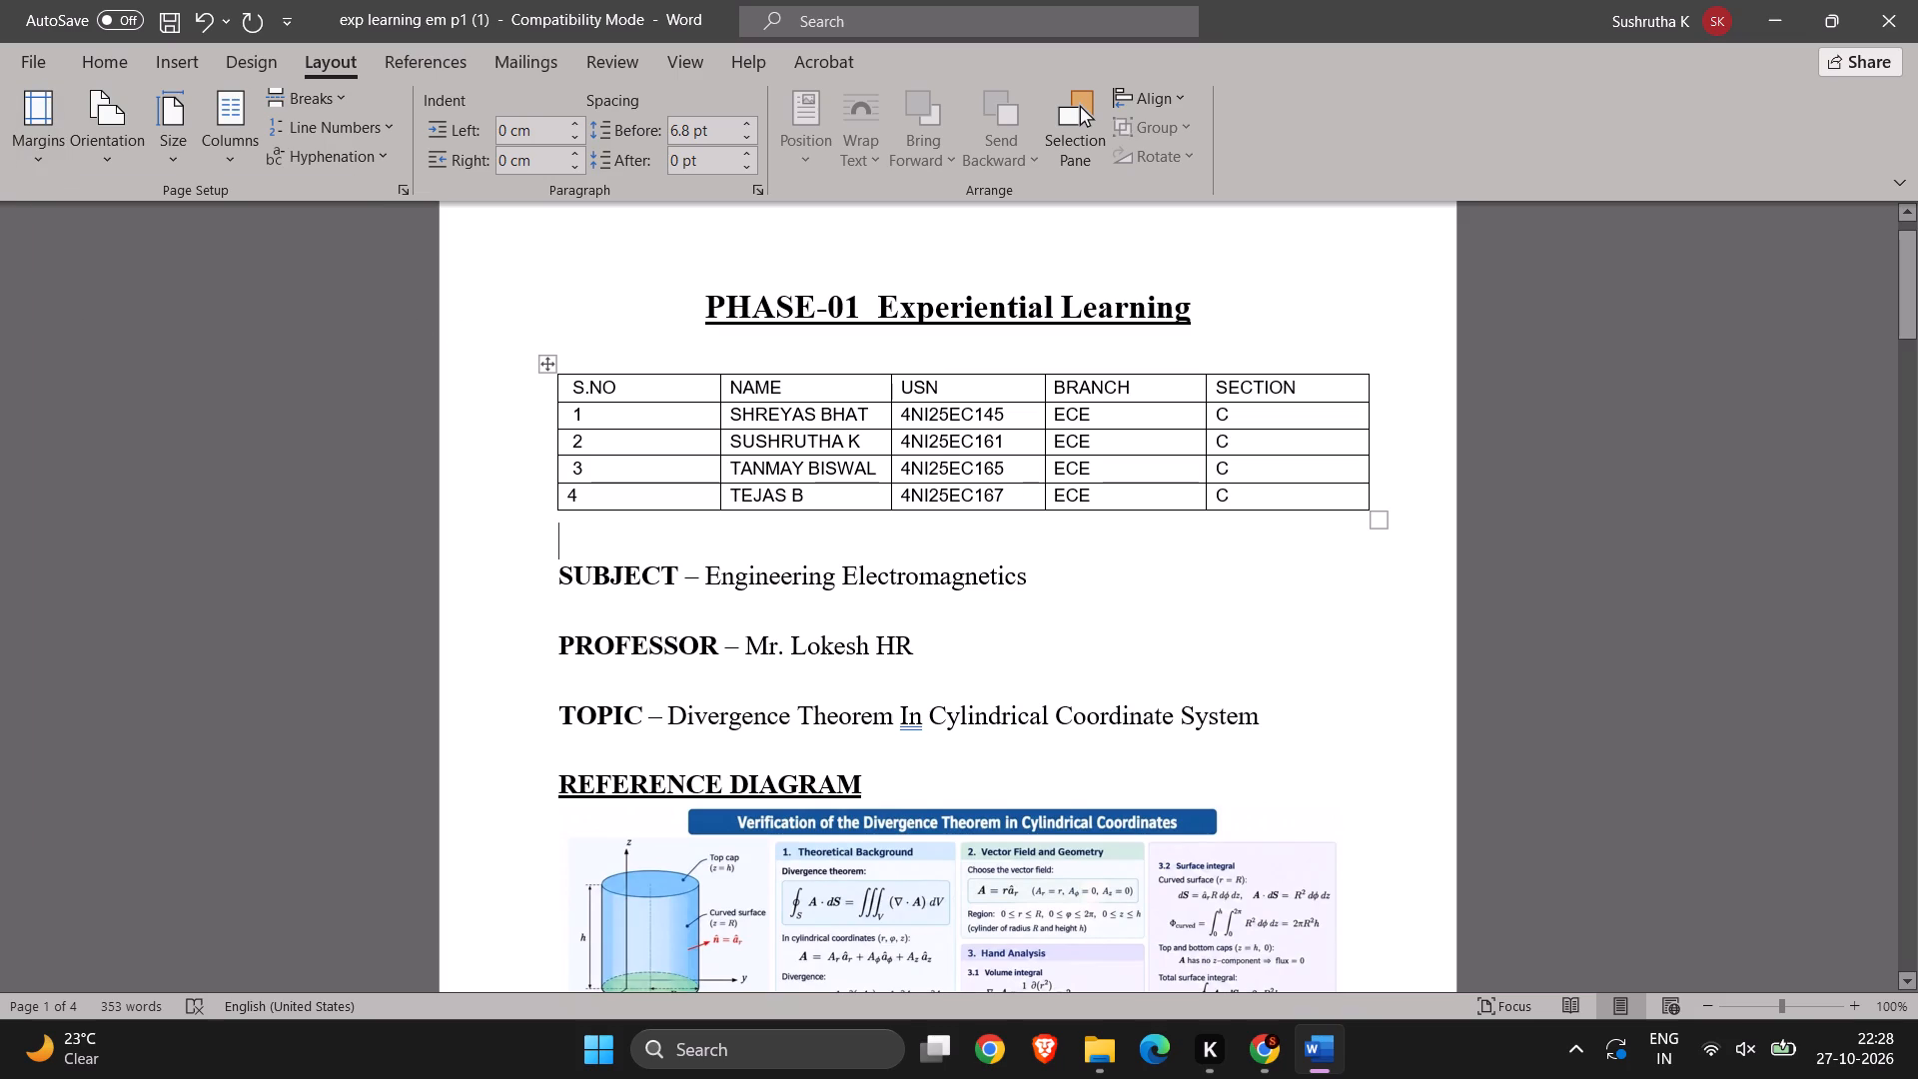
# Apply the Office 2003 Default margins preset, with 2.54 cm top and bottom and 3.18 cm left and right, and check the page.
pyautogui.click(34, 159)
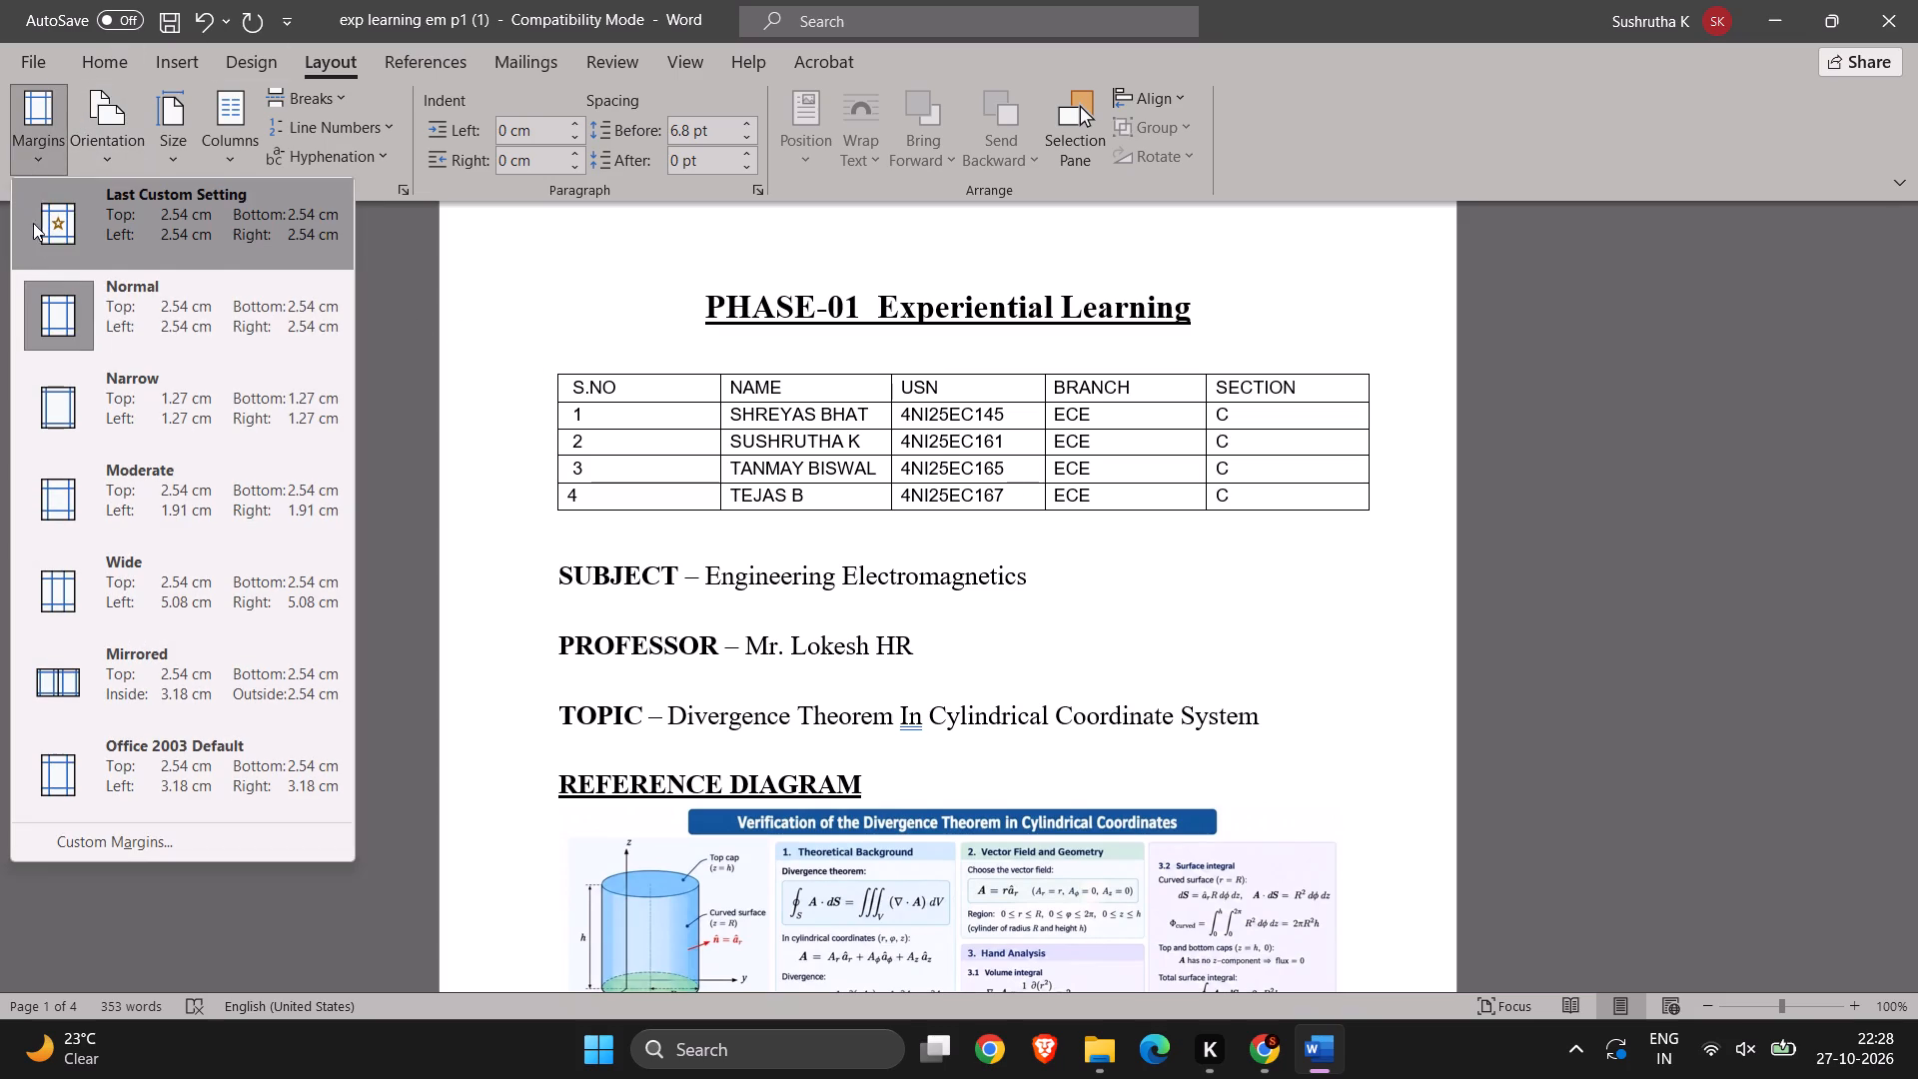
pyautogui.click(75, 782)
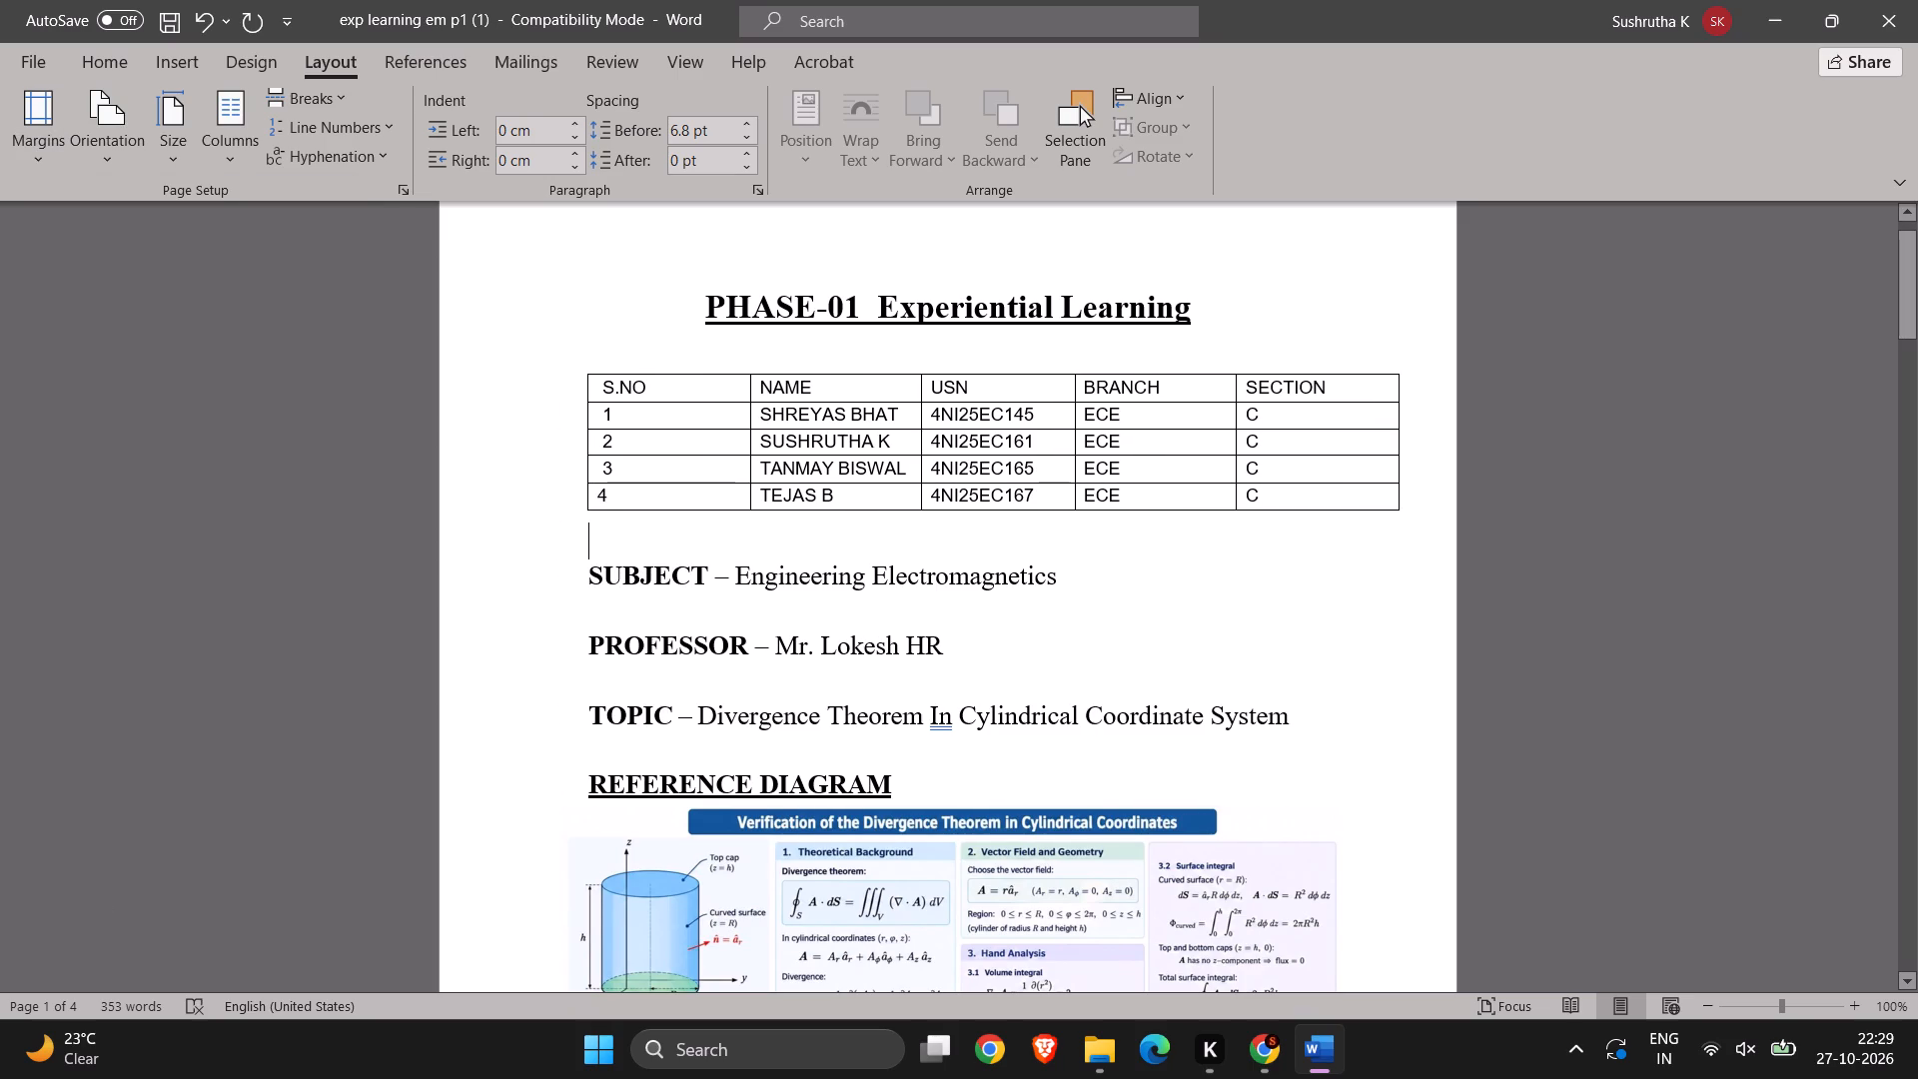
pyautogui.scroll(-10, 1033, 529)
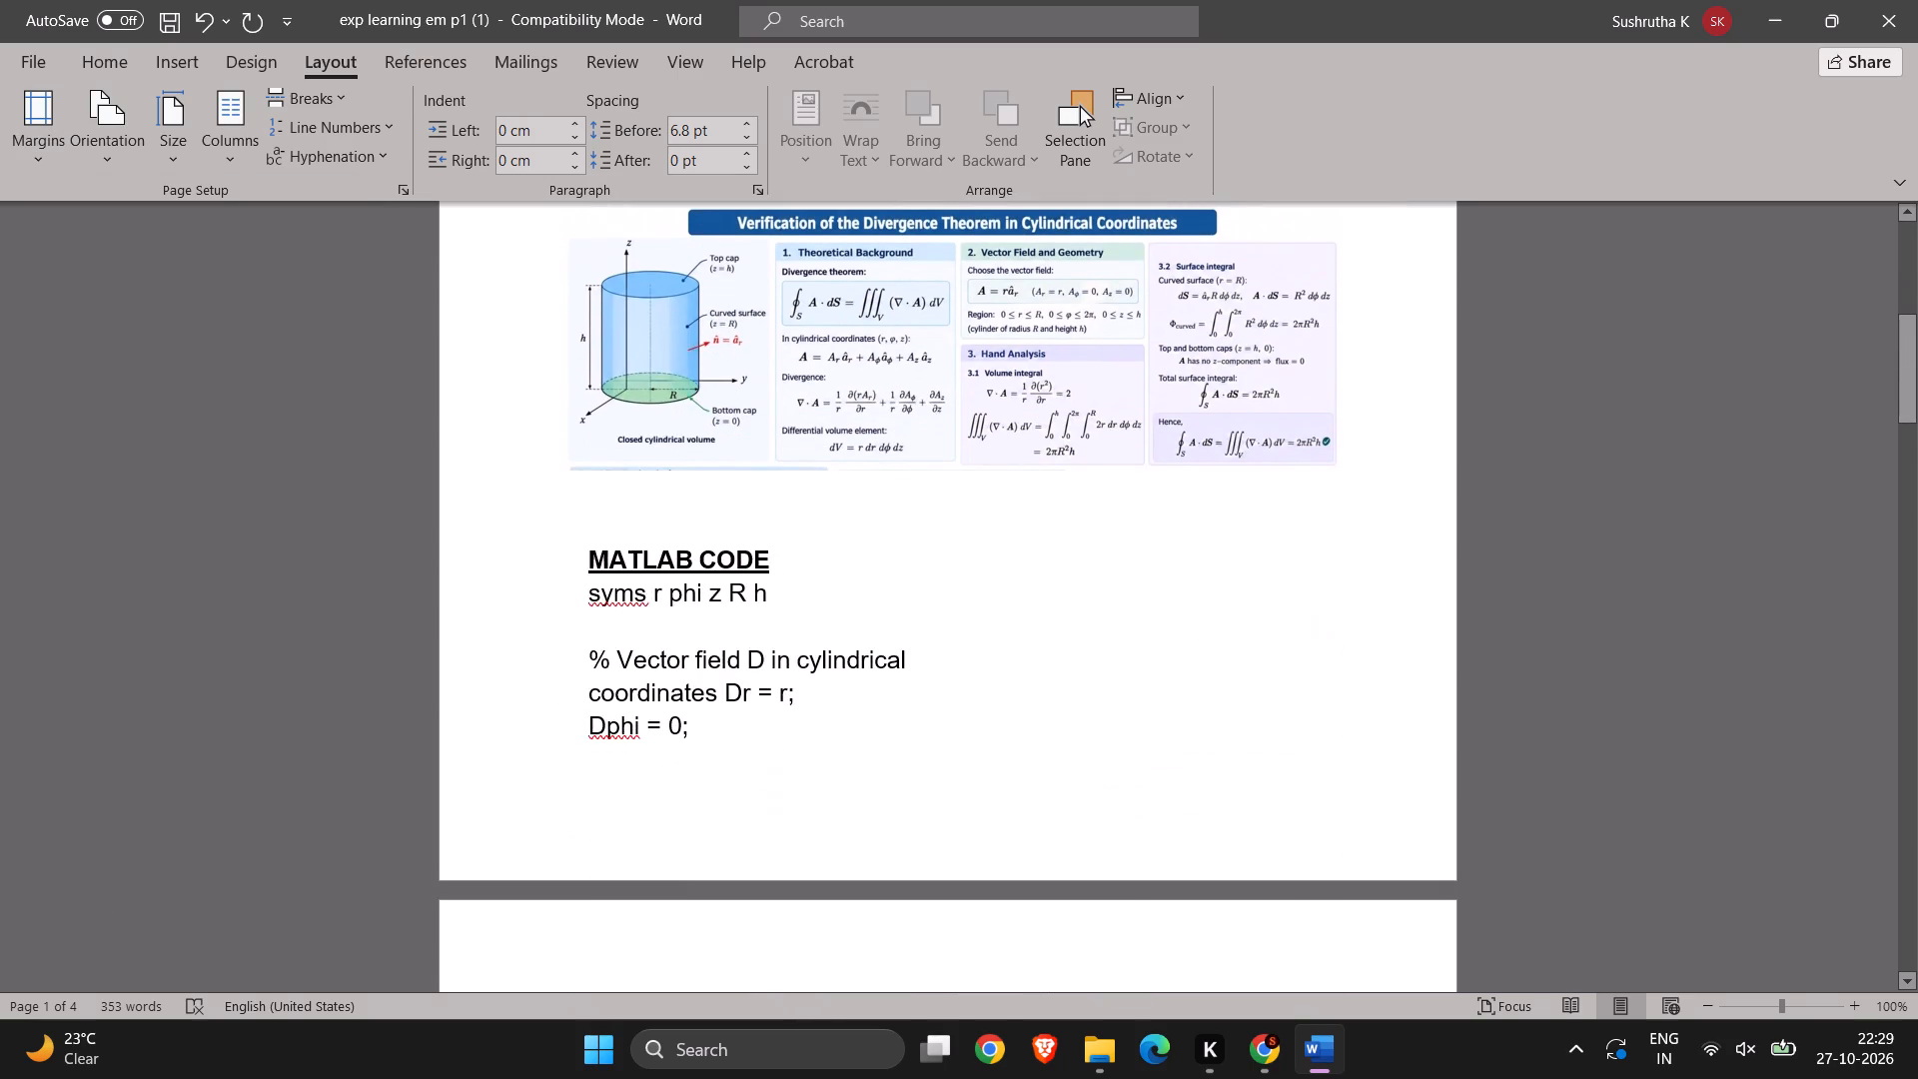
pyautogui.scroll(6, 1000, 546)
pyautogui.scroll(5, 746, 519)
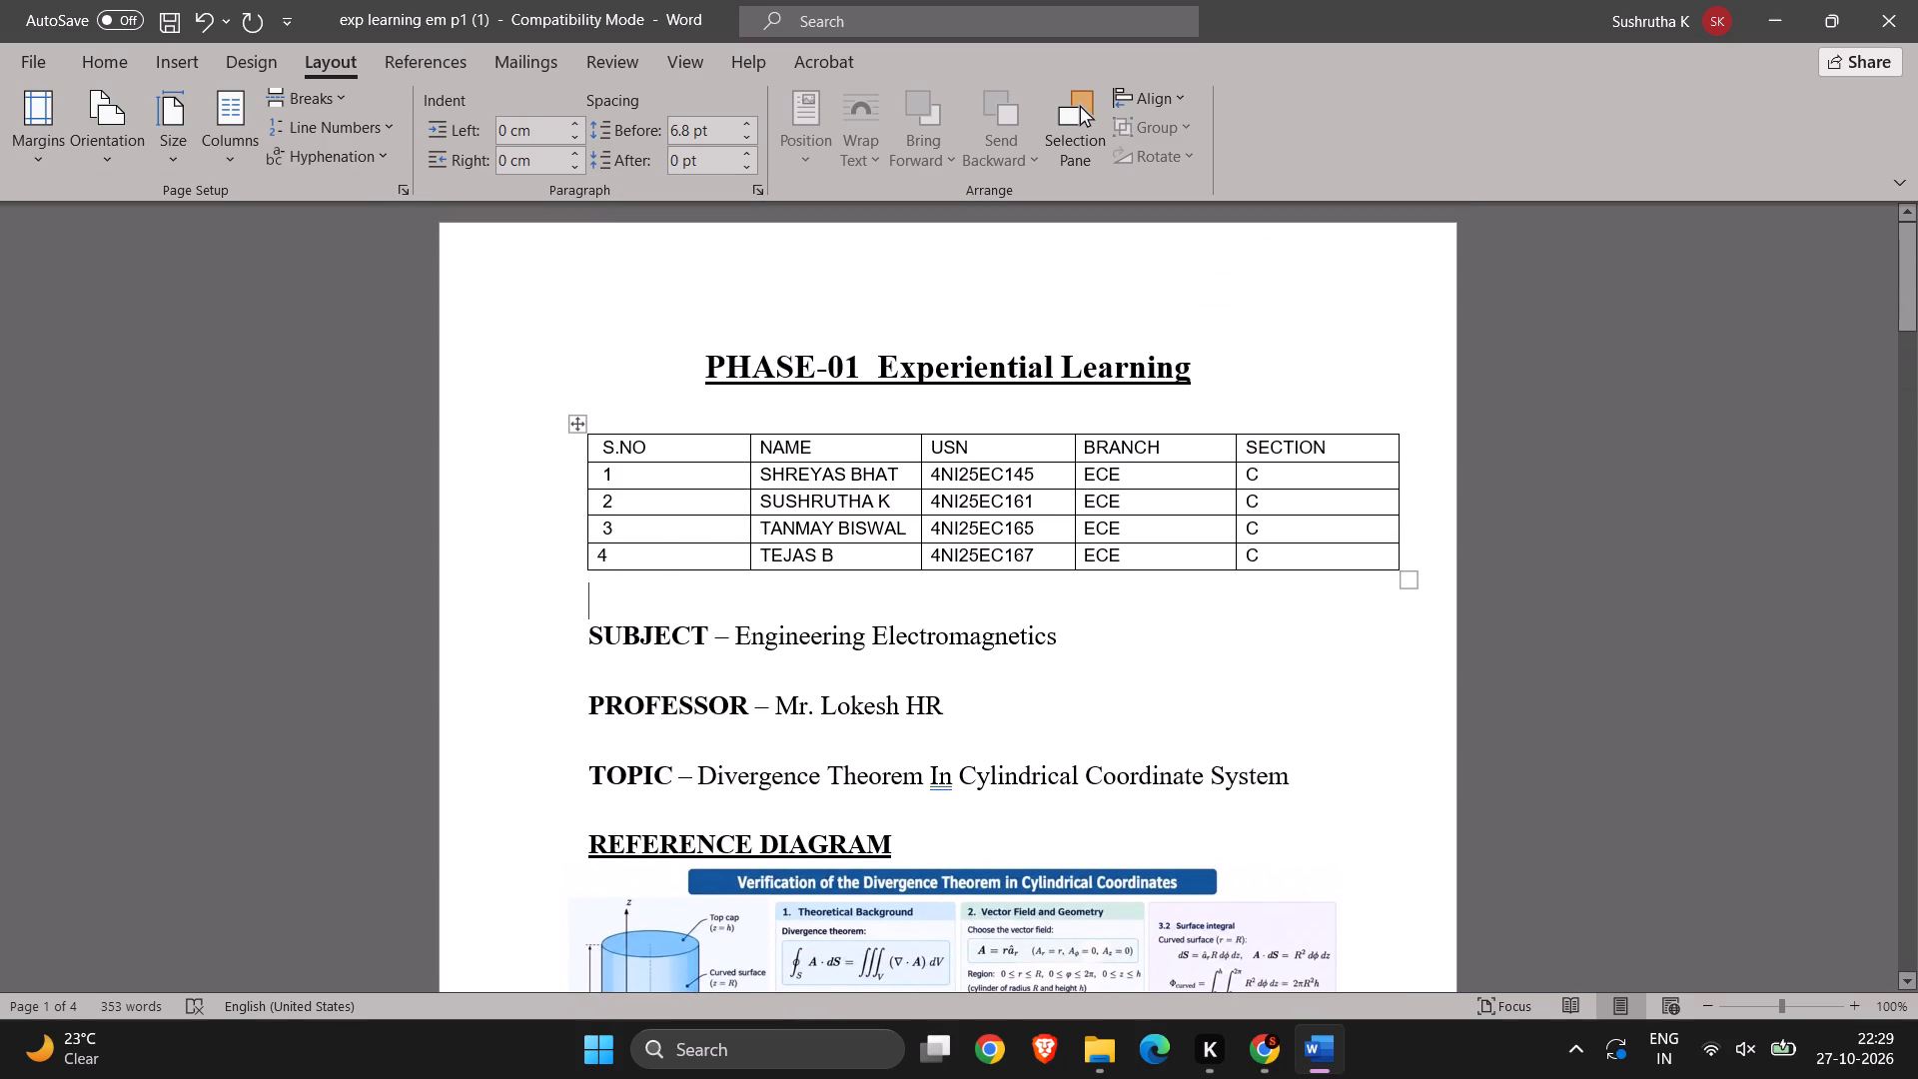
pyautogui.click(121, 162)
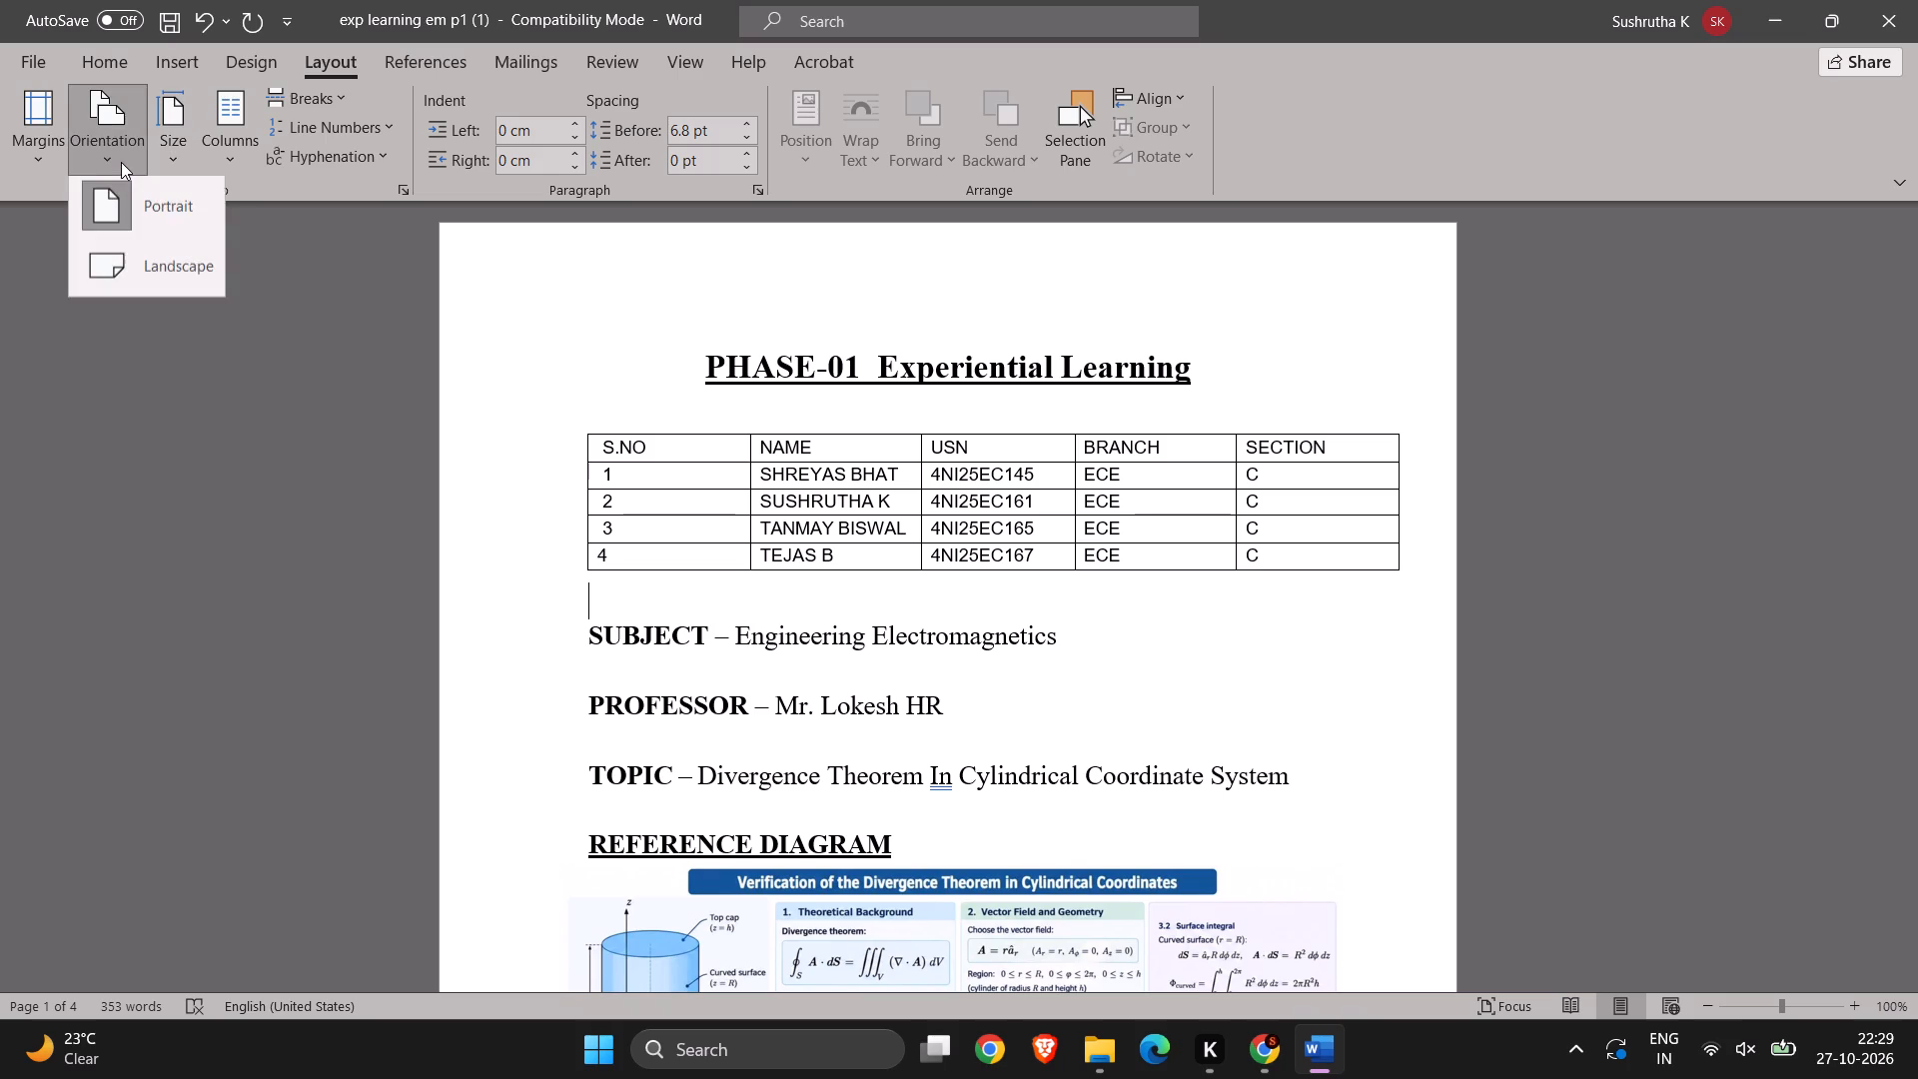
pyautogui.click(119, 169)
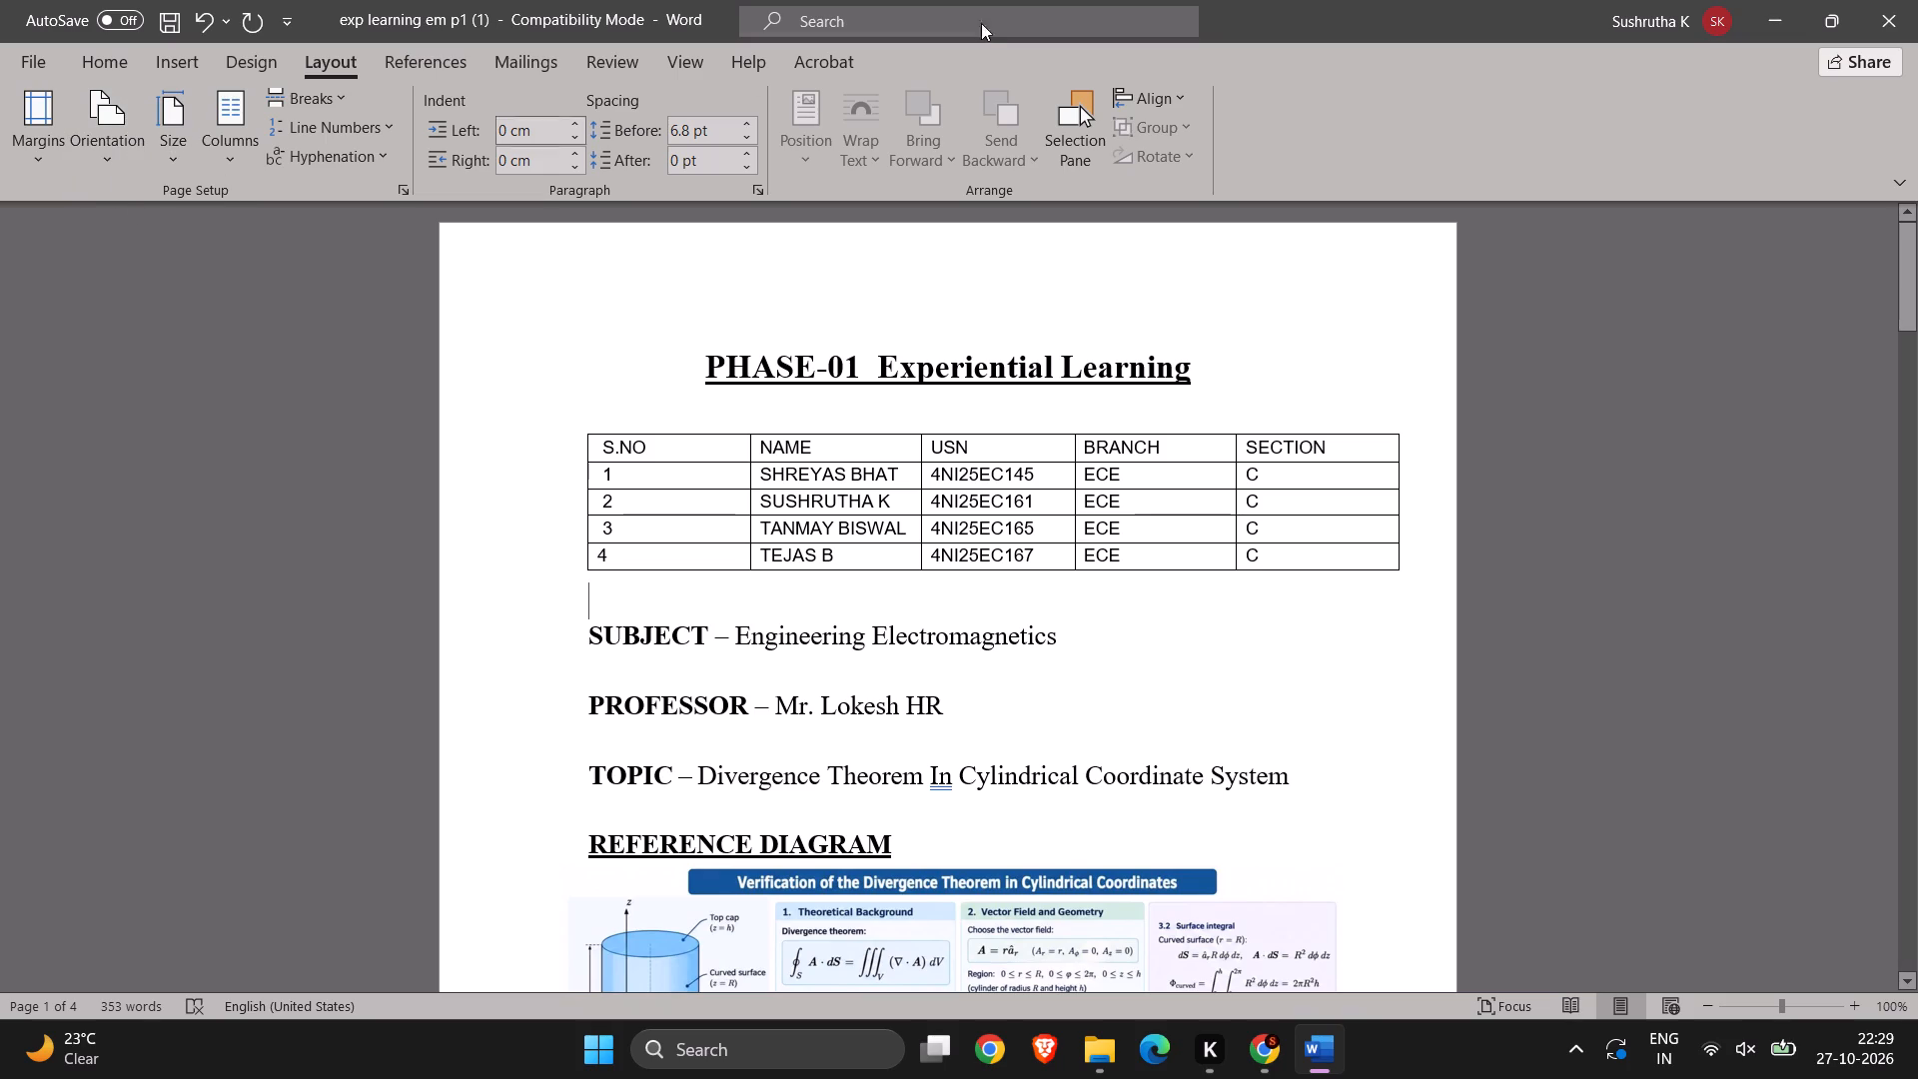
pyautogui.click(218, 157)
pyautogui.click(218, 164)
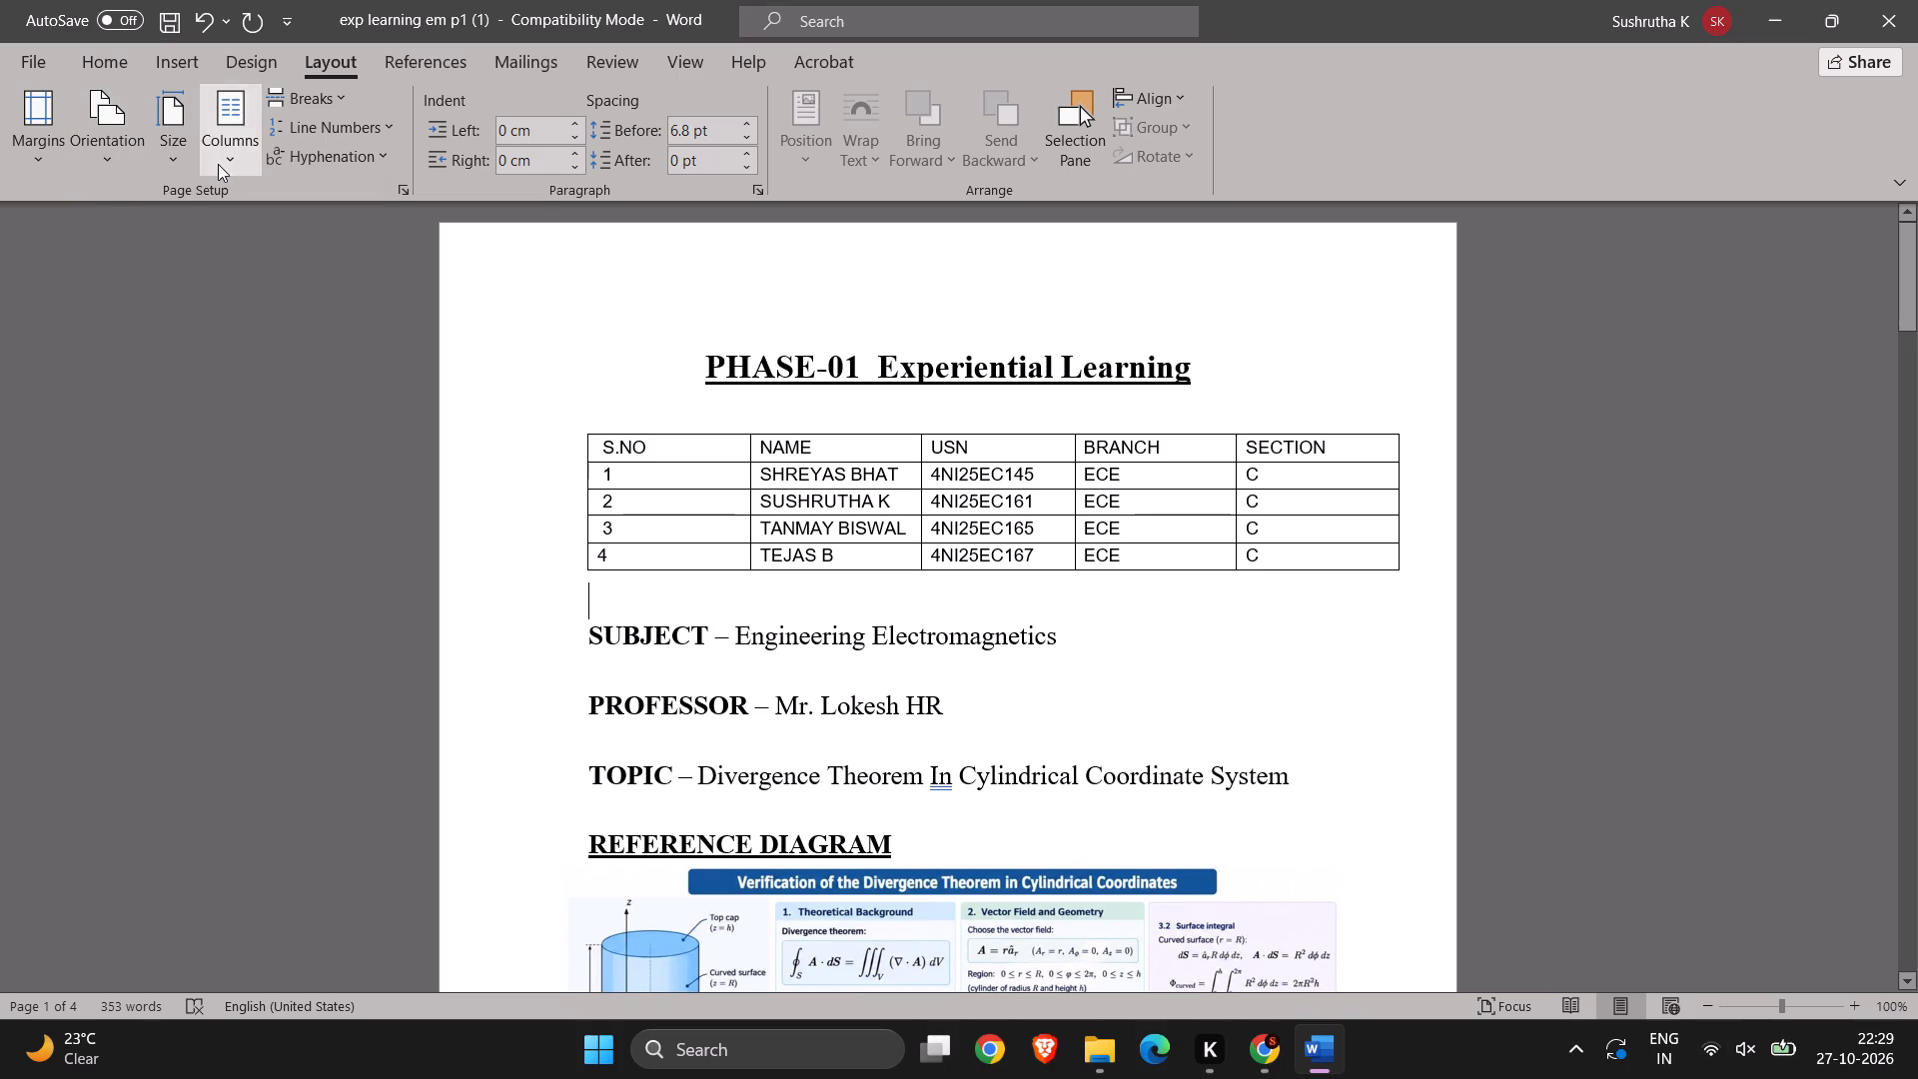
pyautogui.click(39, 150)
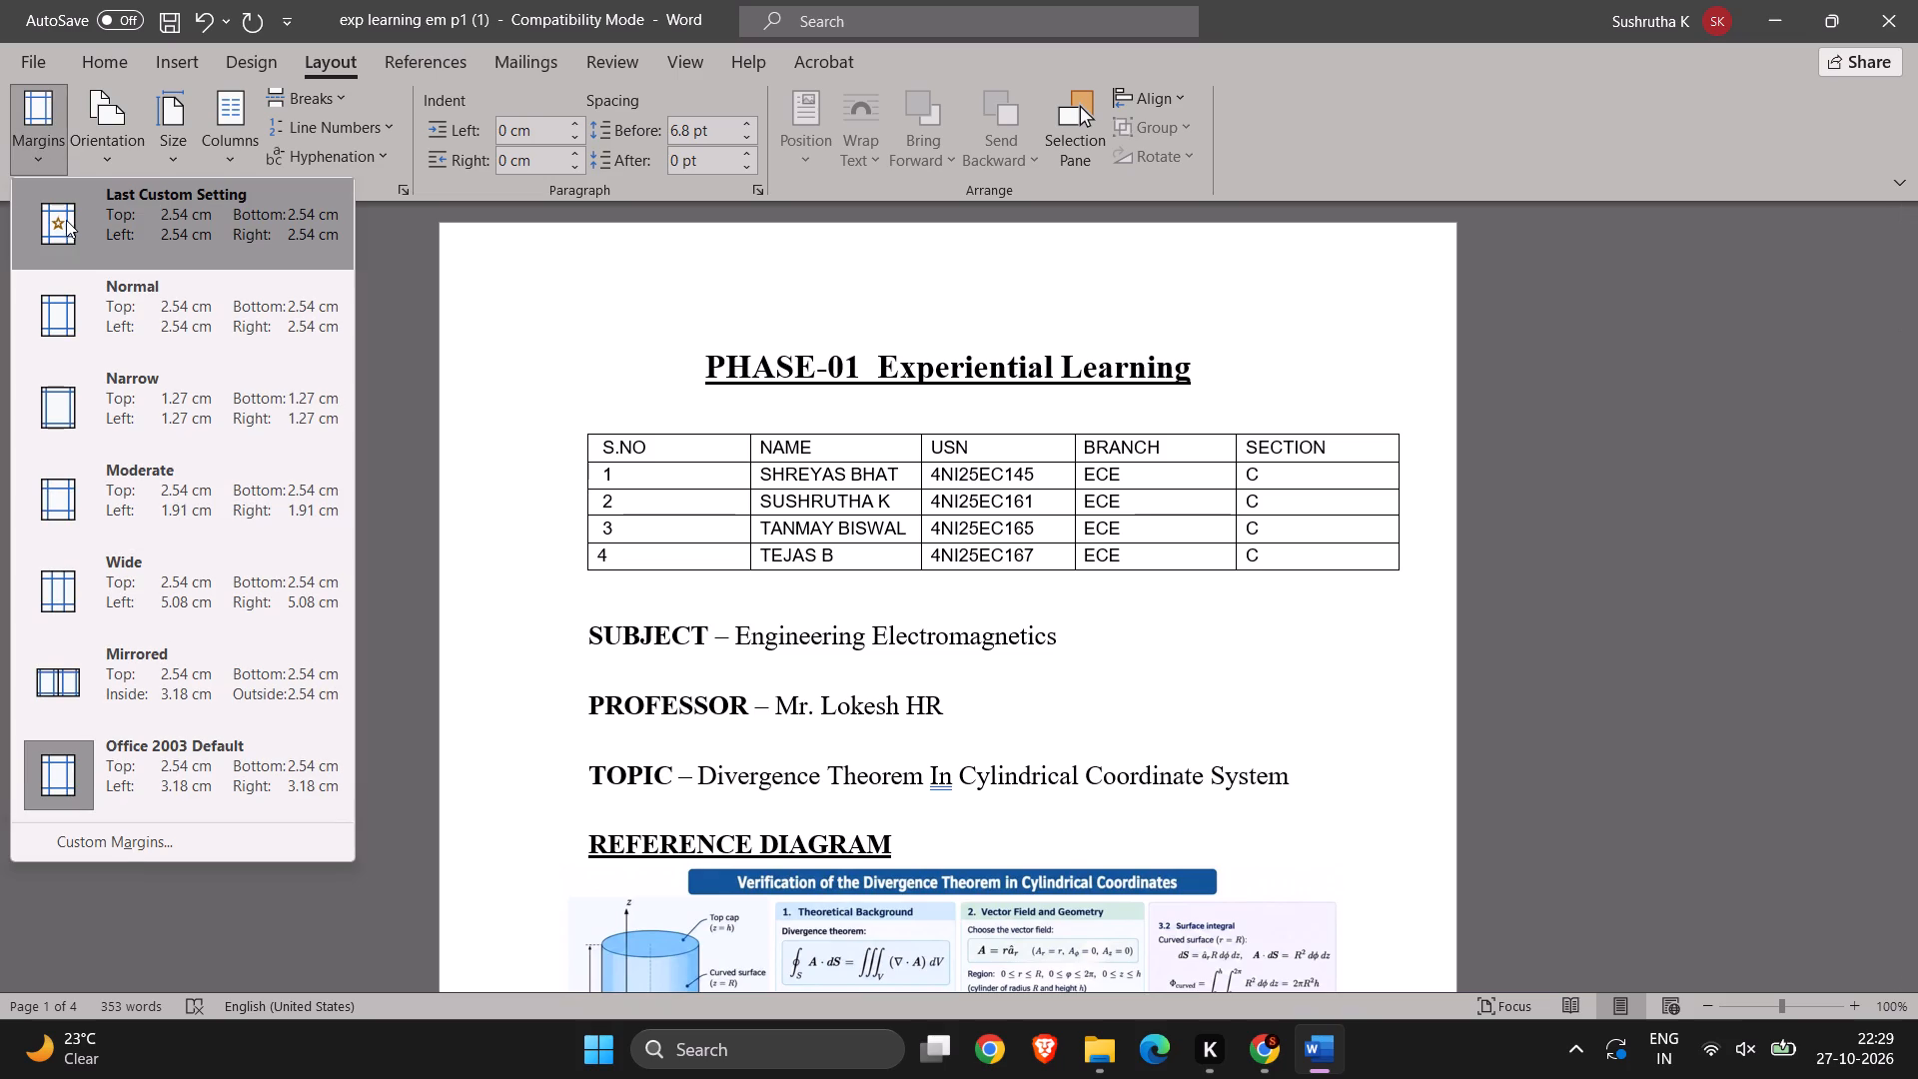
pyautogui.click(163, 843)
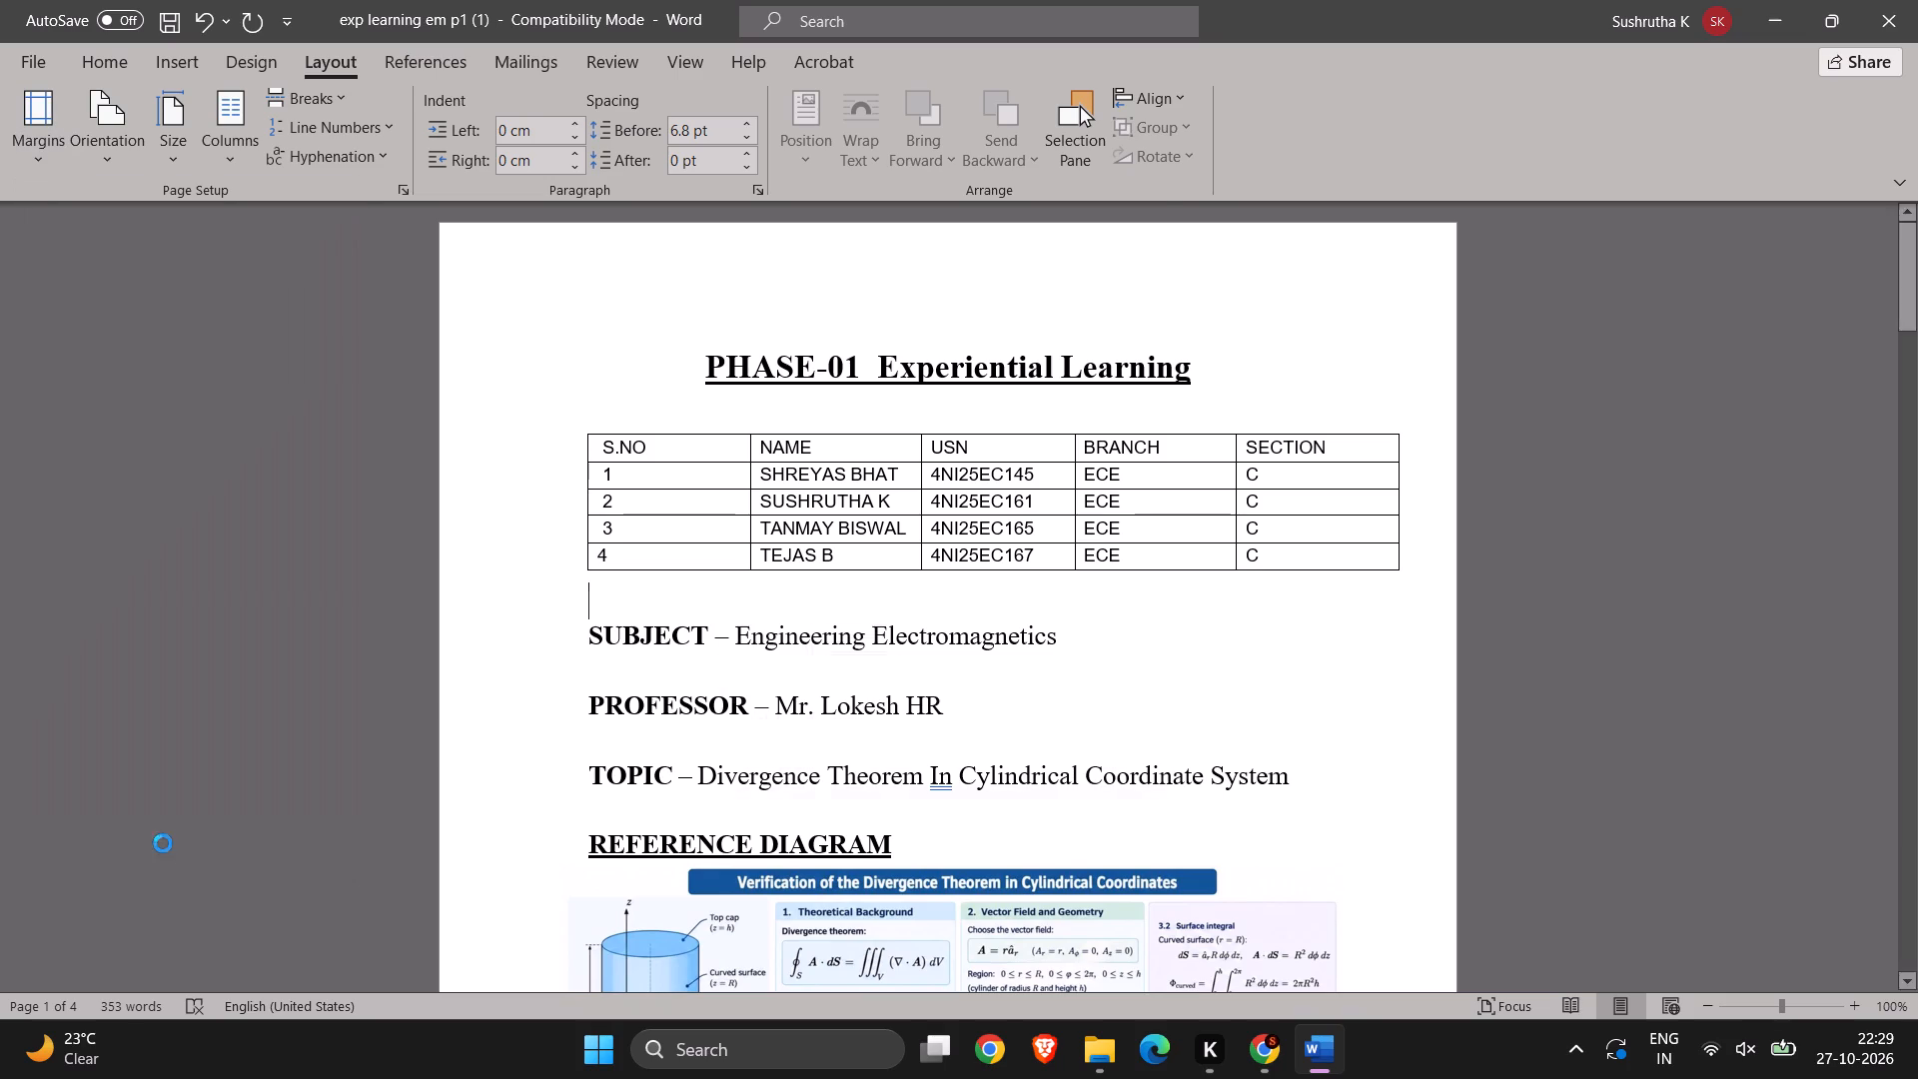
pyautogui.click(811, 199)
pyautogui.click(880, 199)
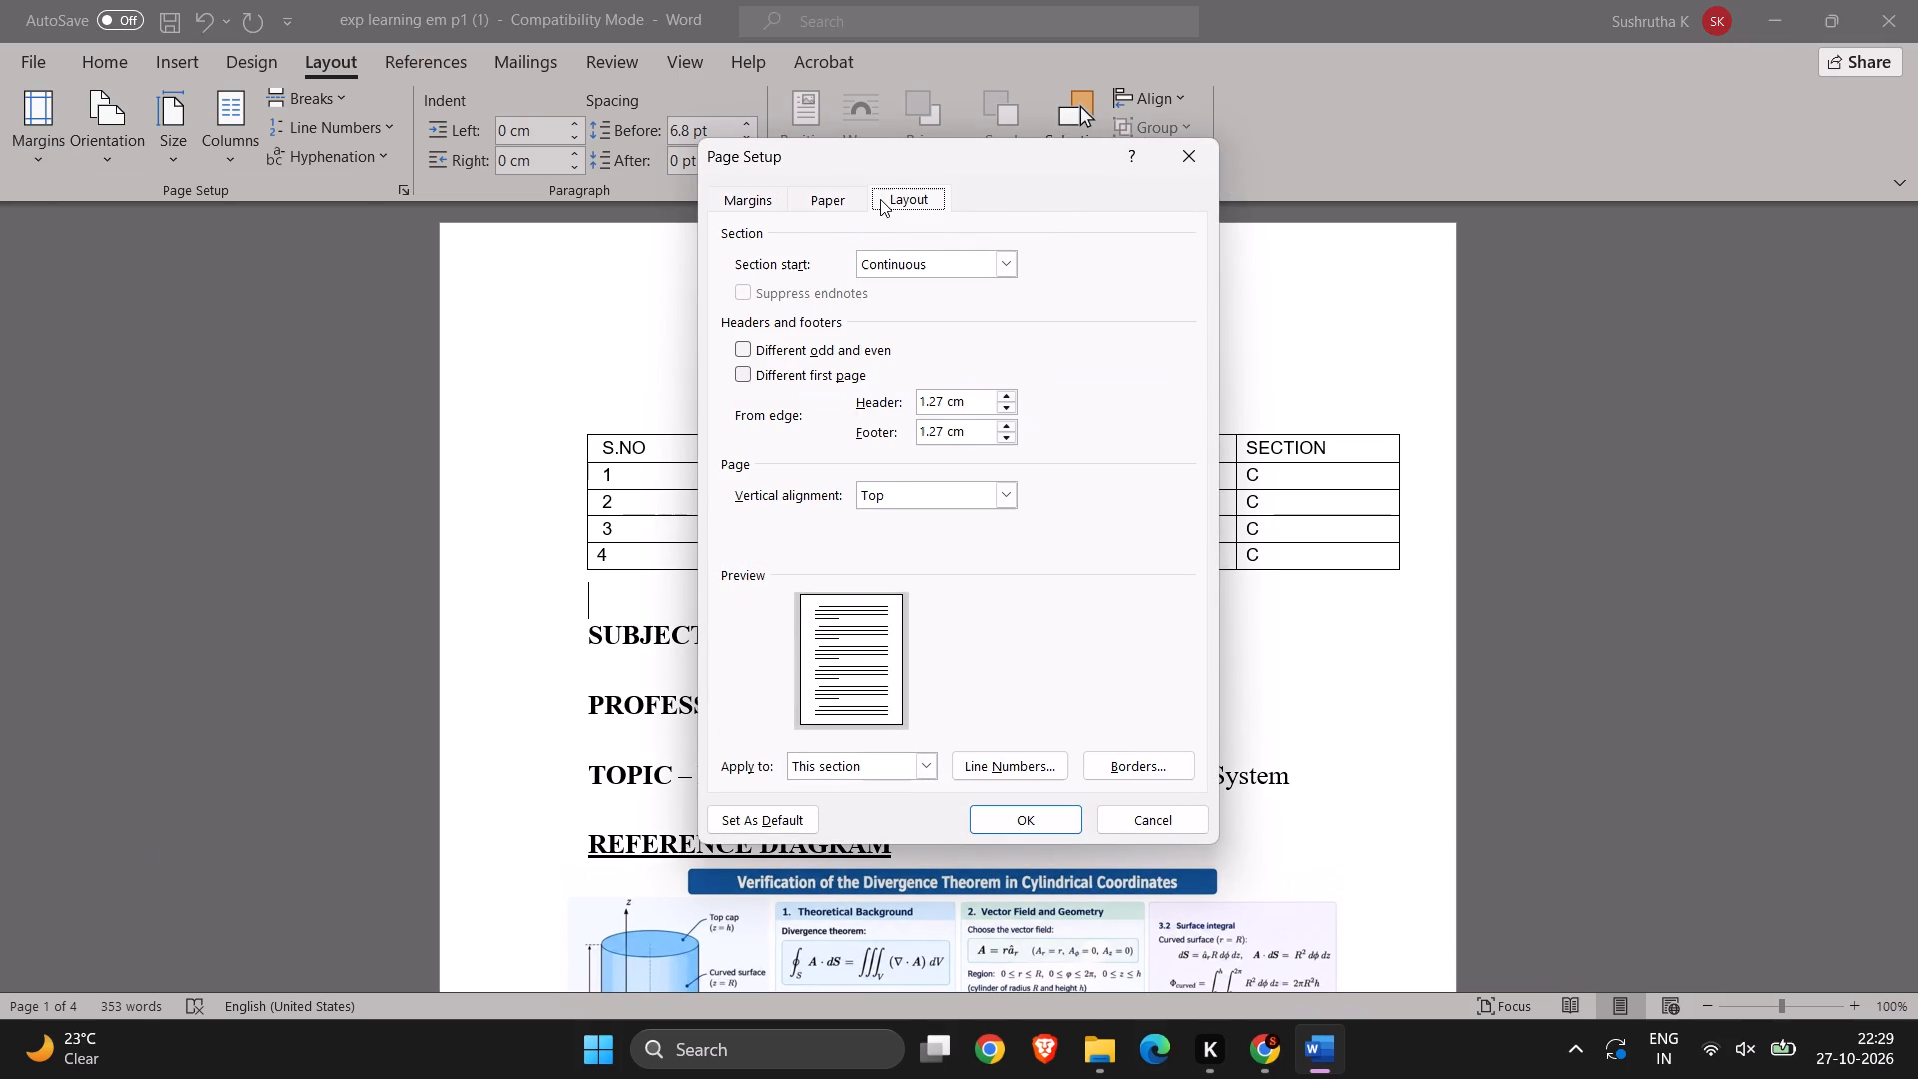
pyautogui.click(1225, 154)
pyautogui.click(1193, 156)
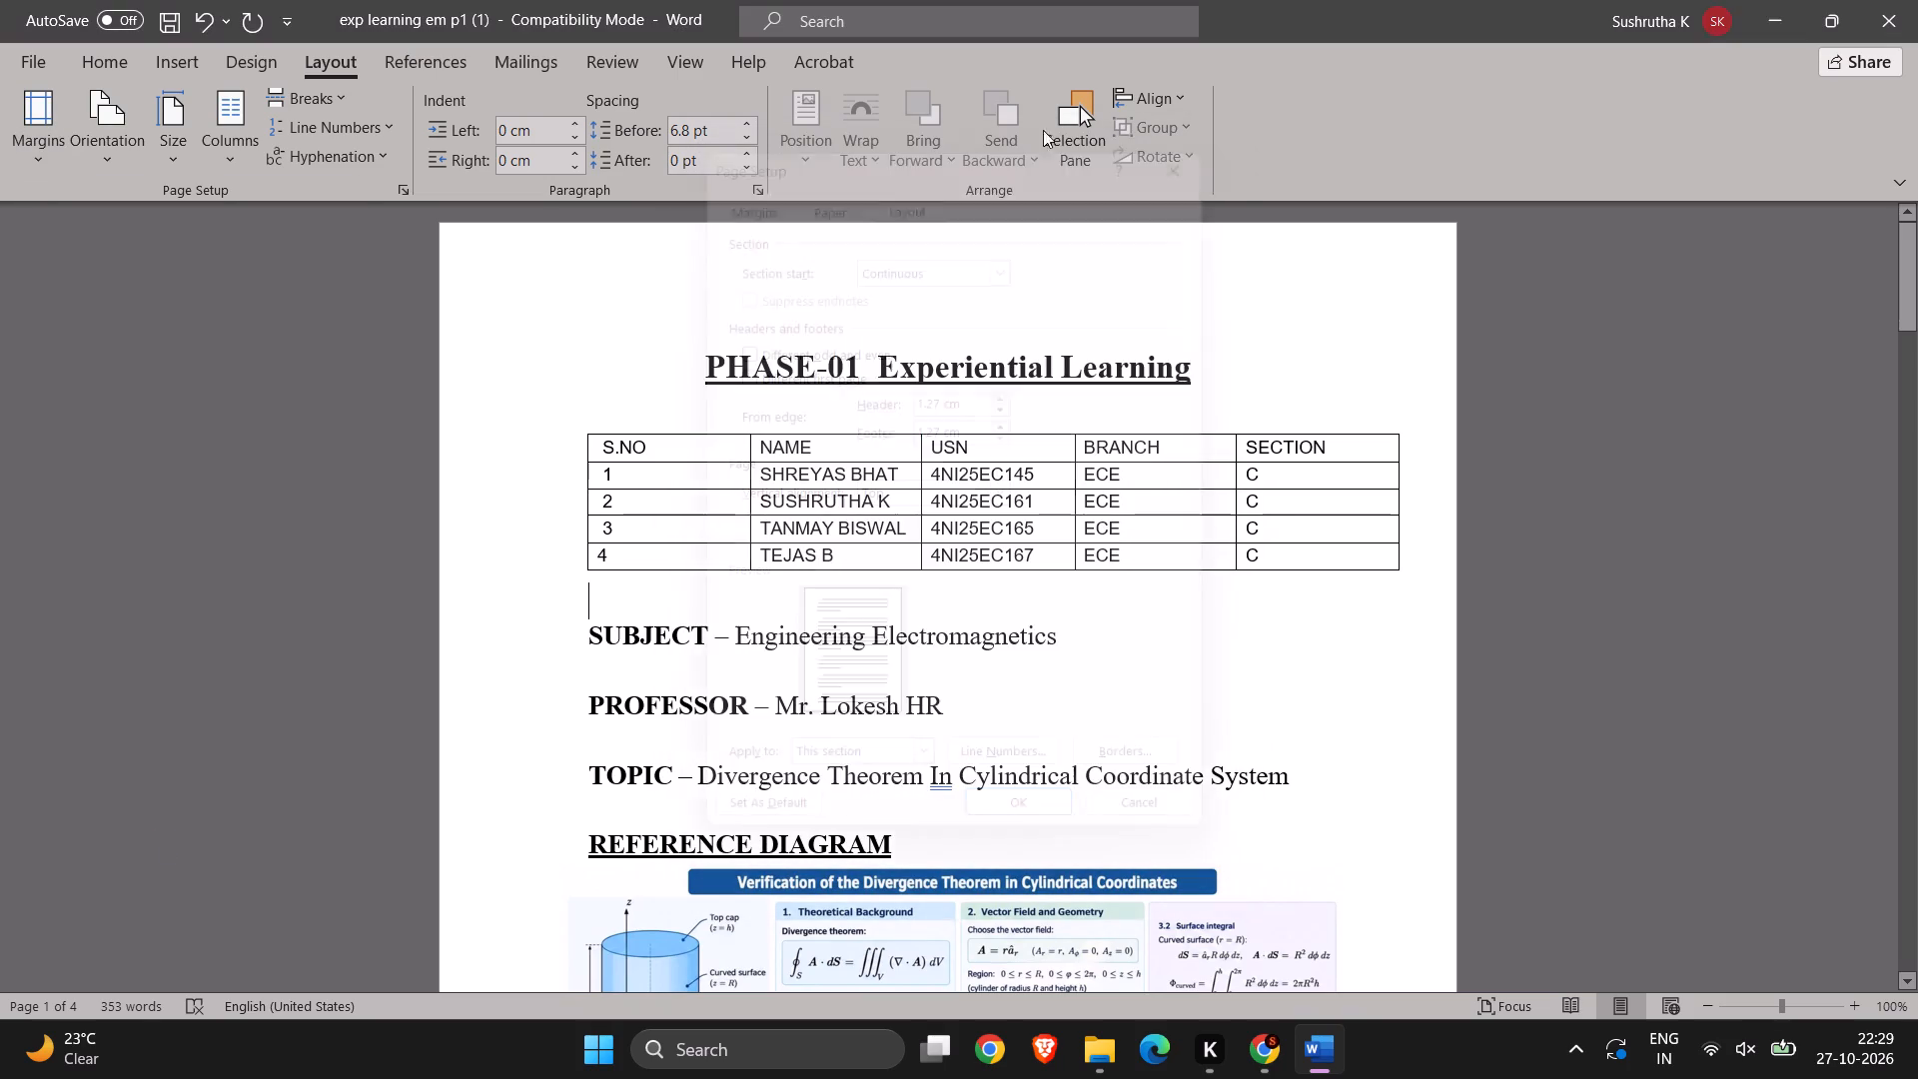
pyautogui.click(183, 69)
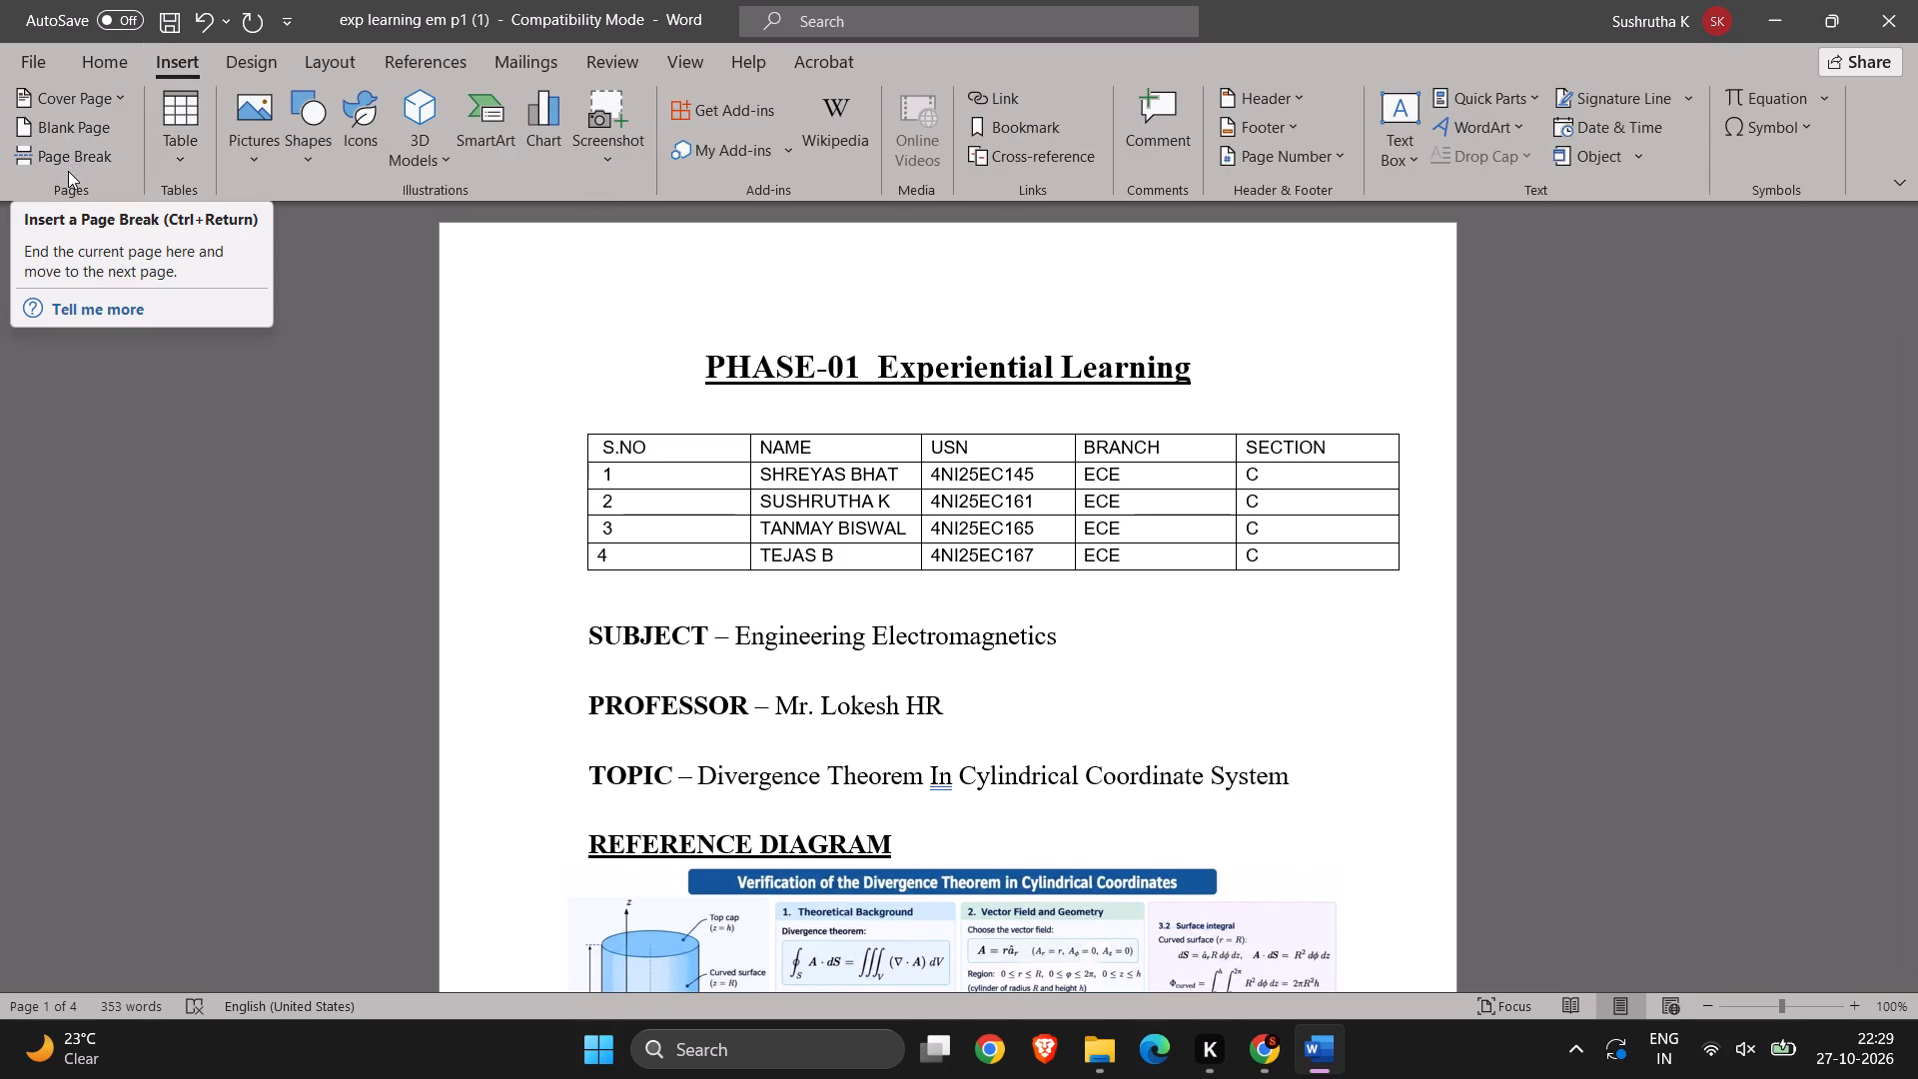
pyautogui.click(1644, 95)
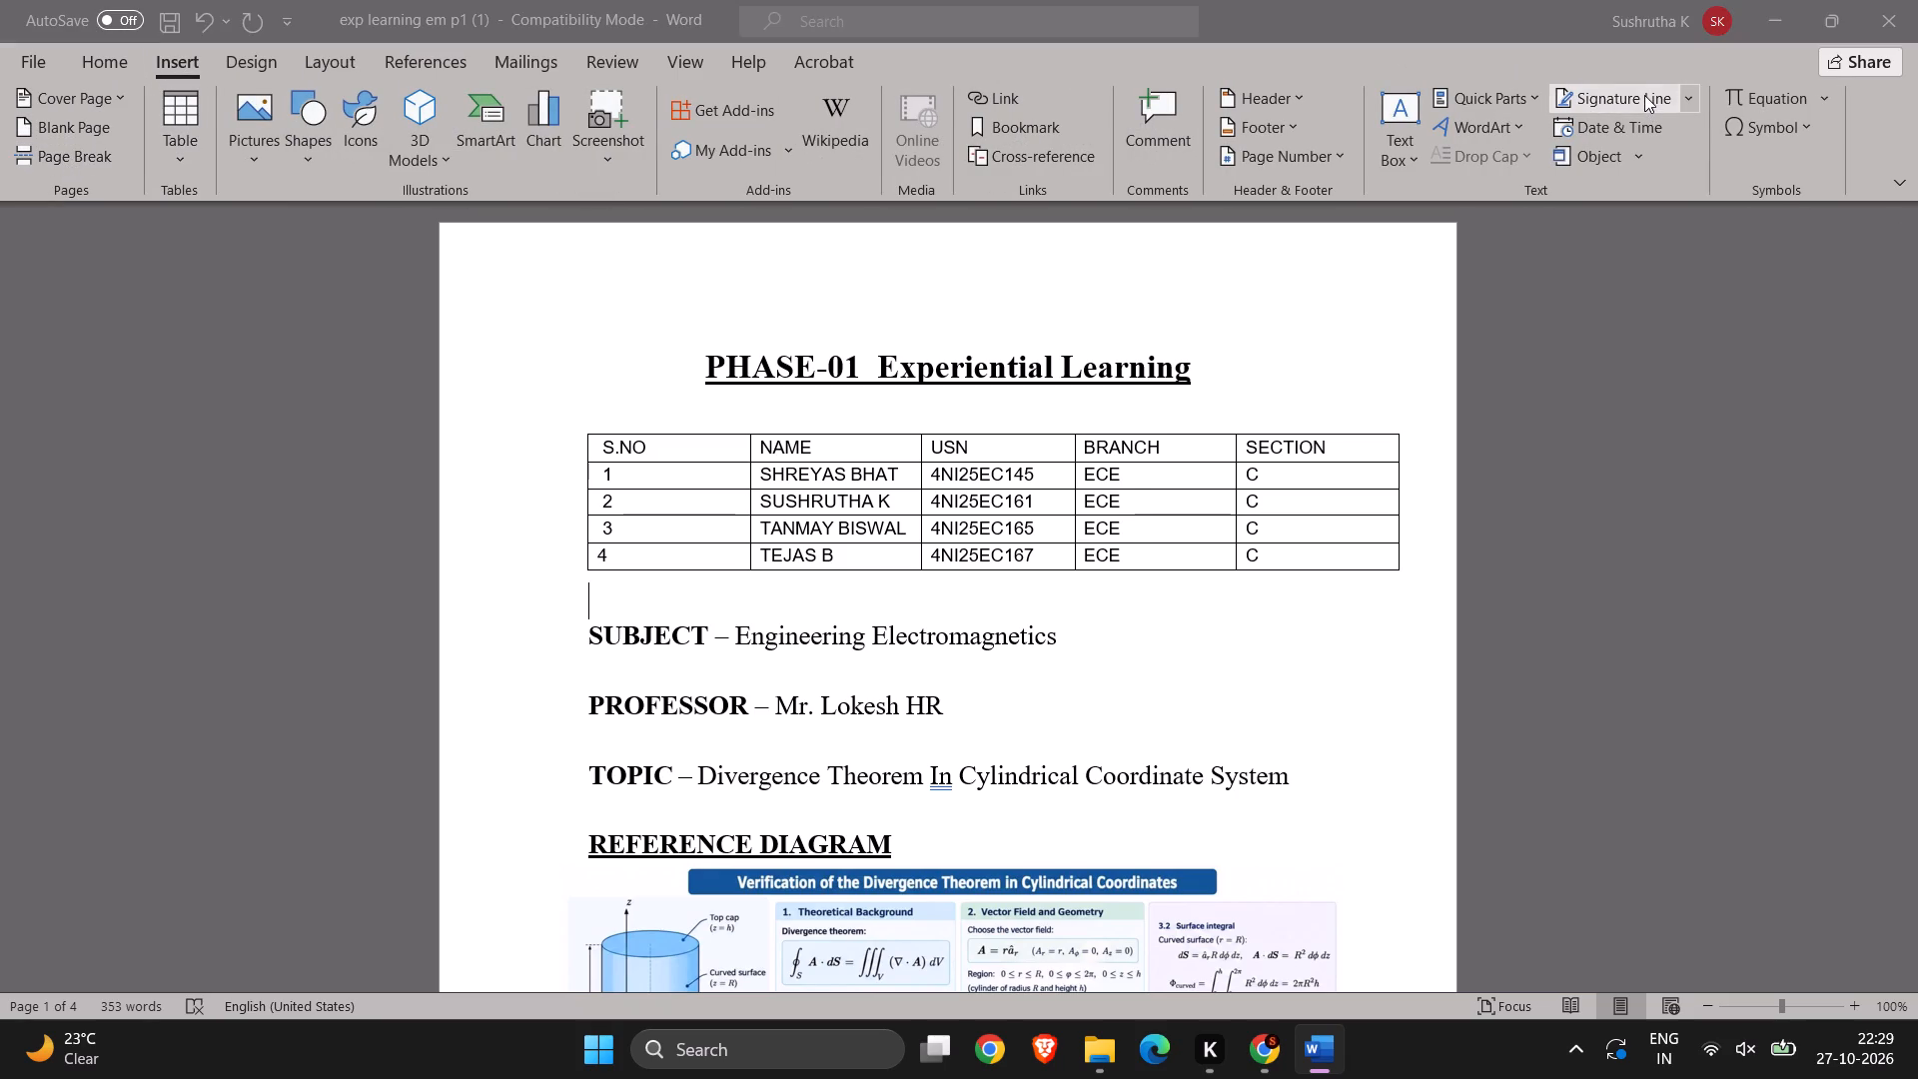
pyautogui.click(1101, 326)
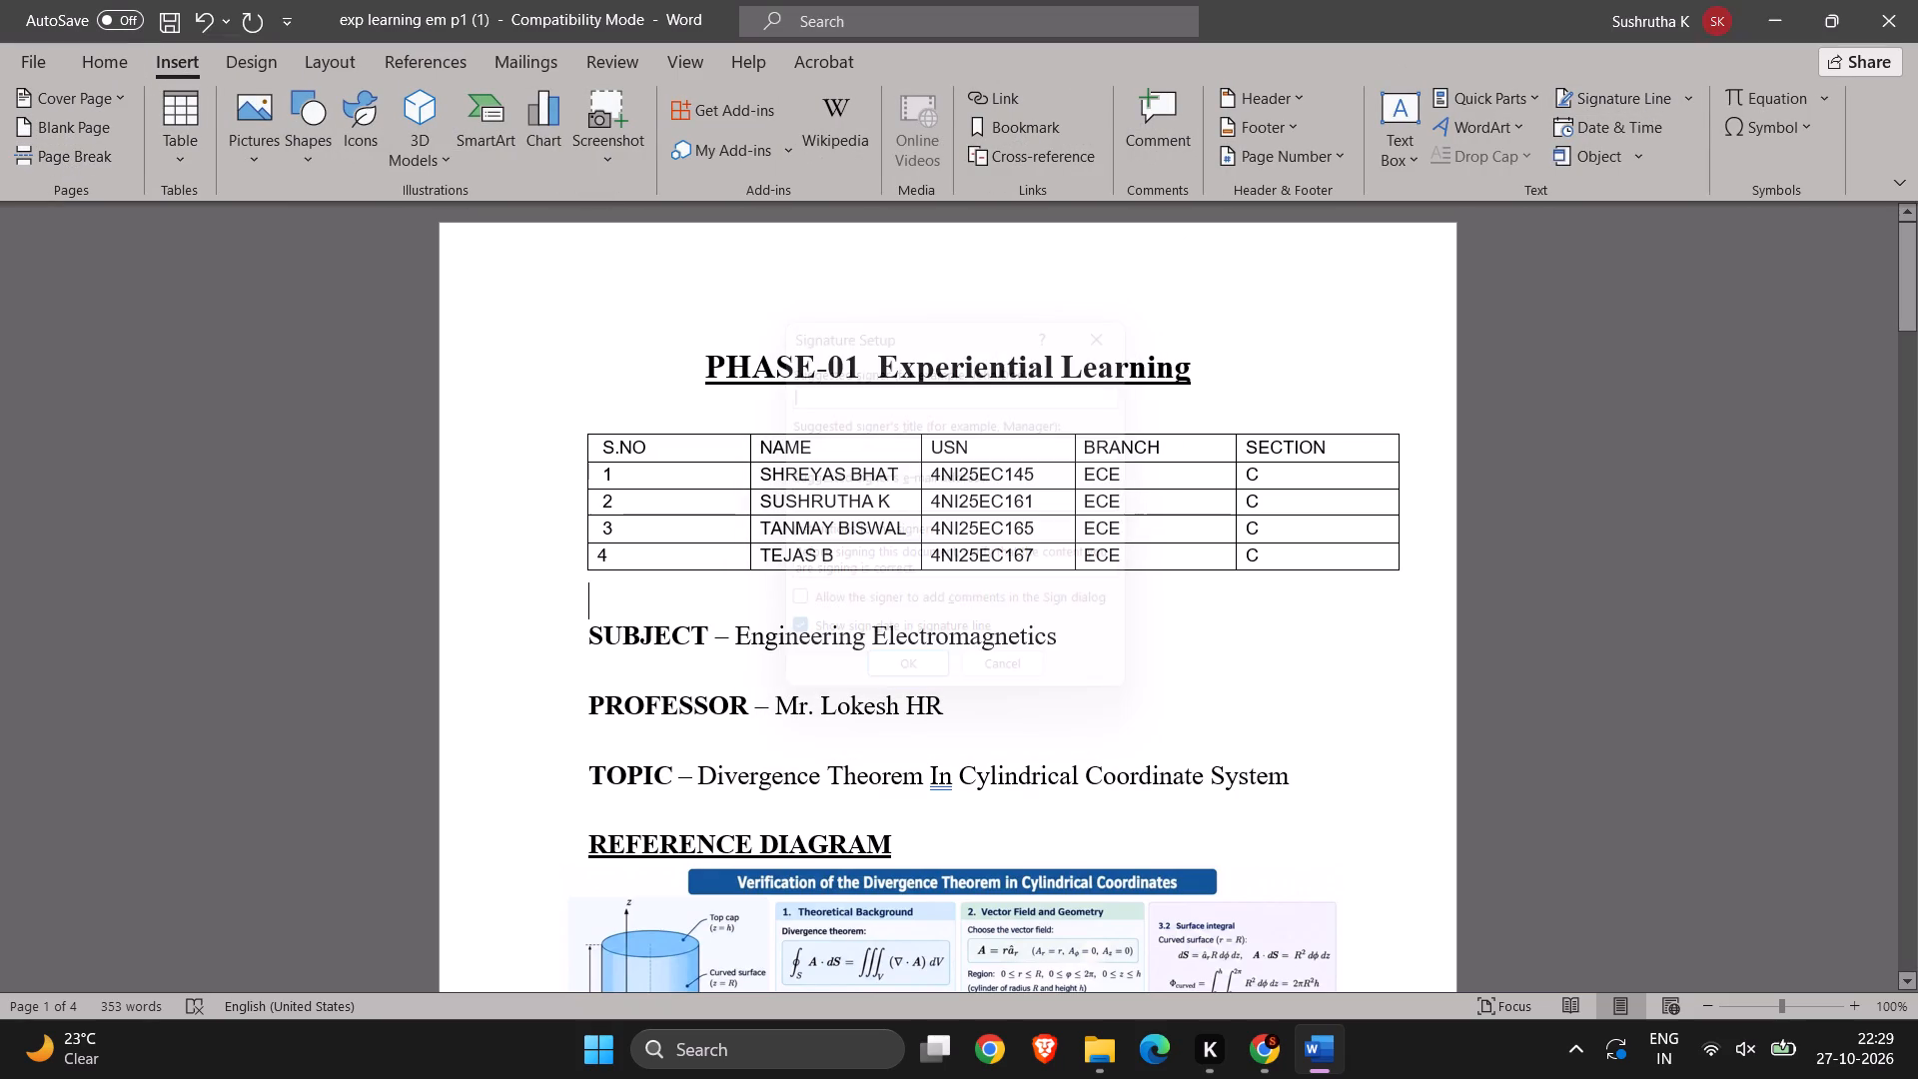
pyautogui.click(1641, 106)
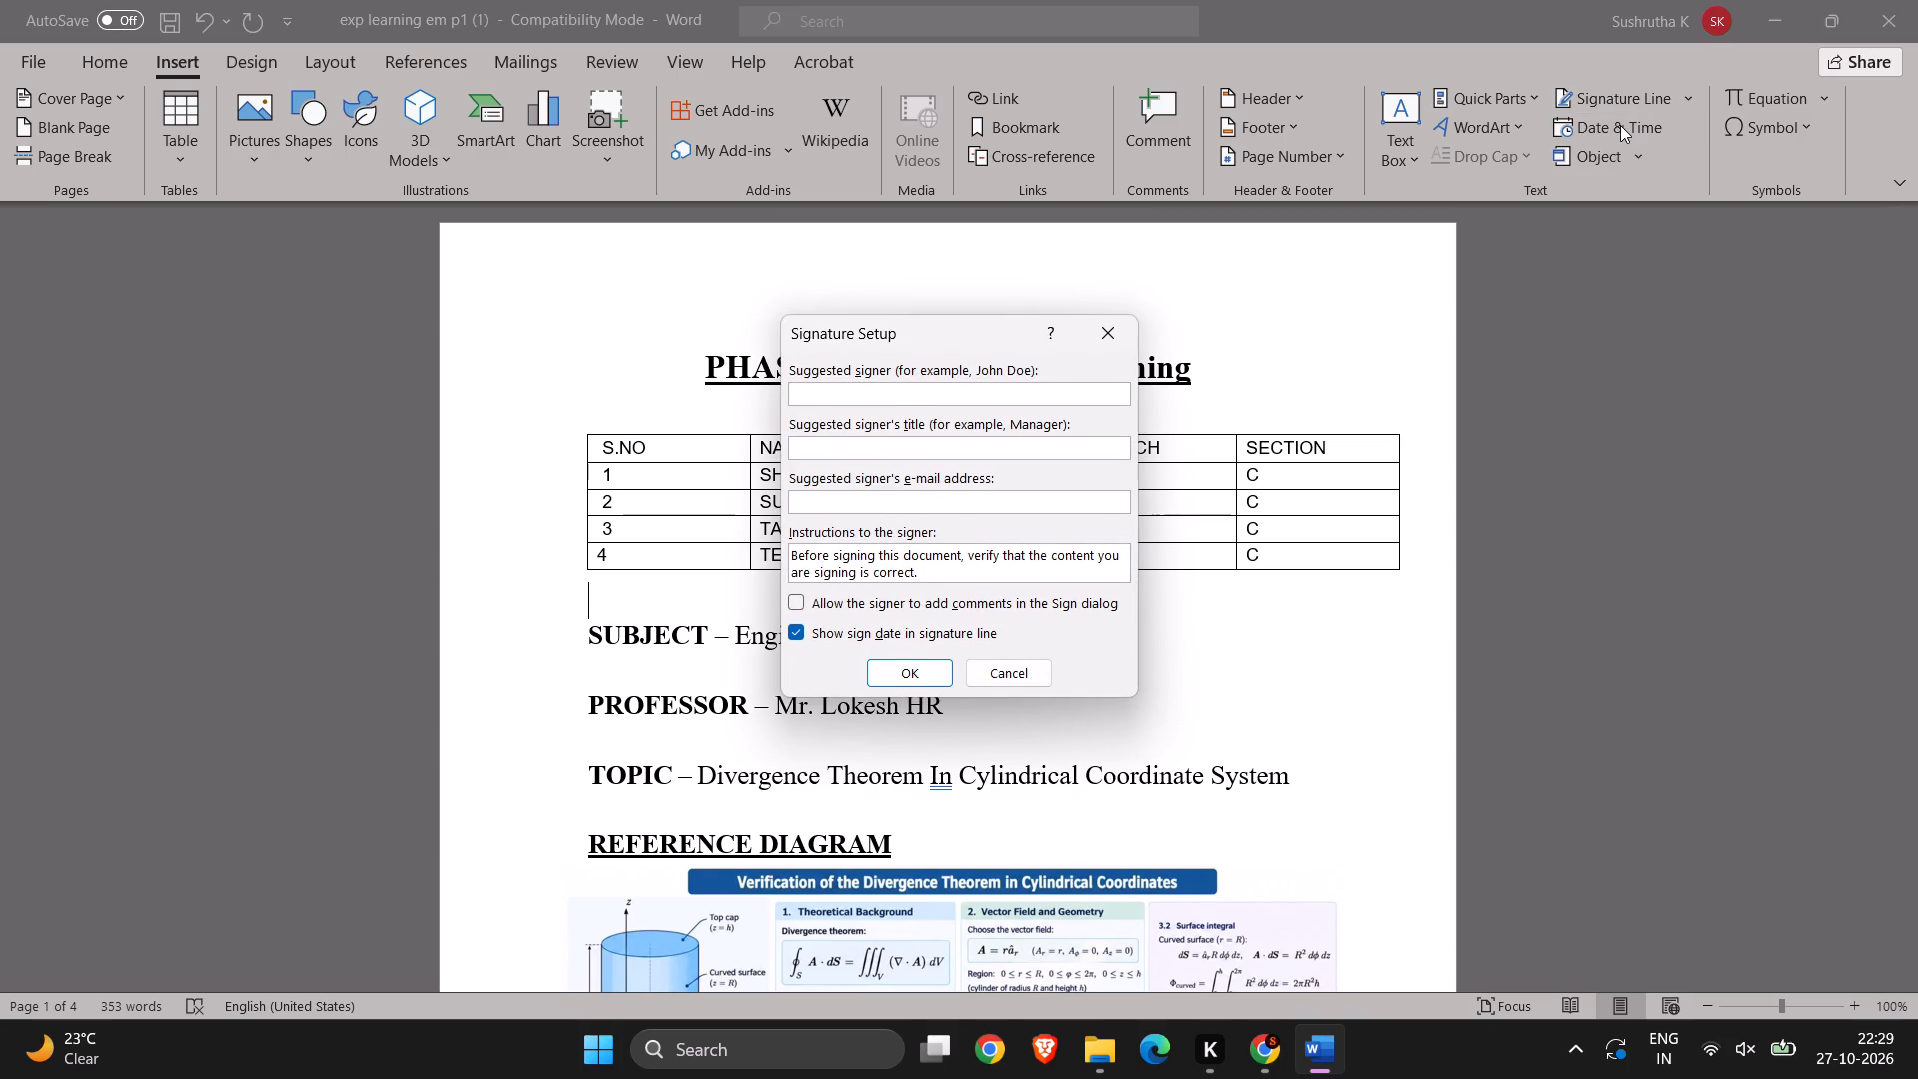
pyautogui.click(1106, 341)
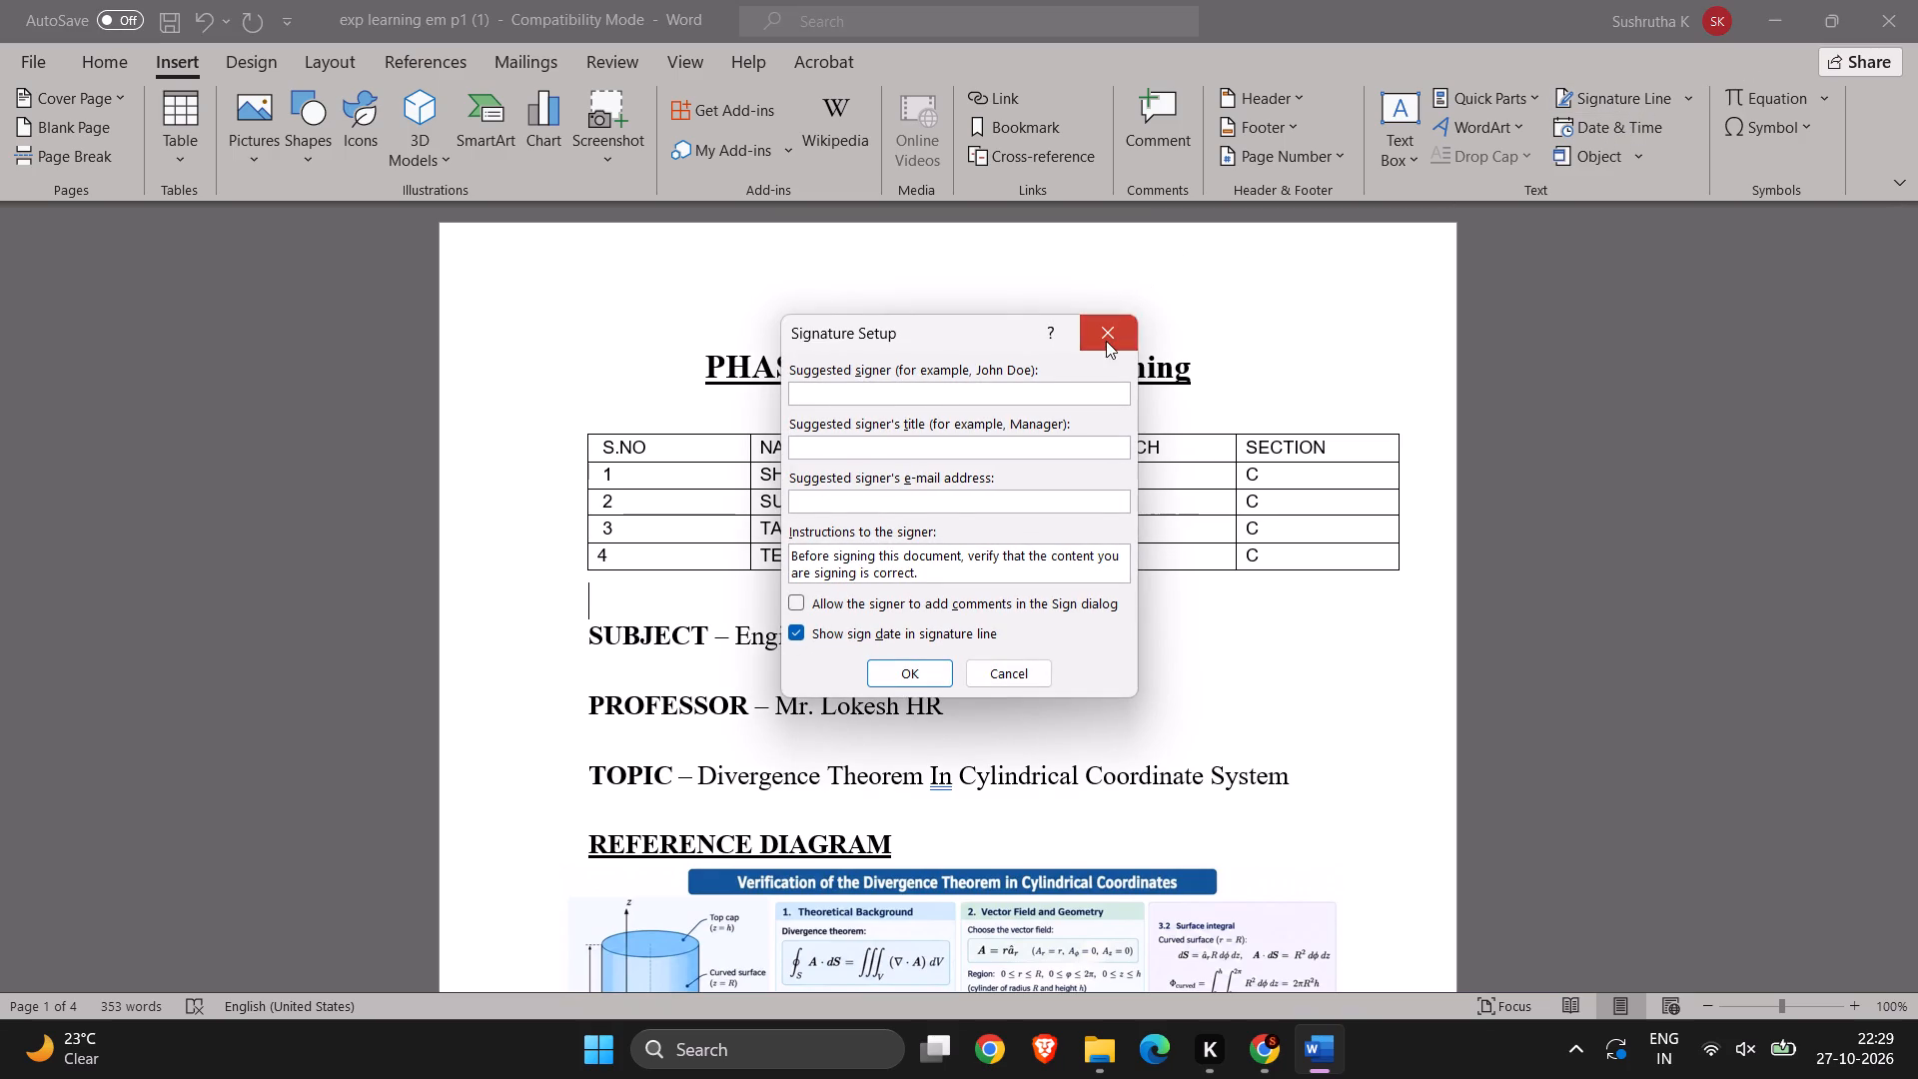
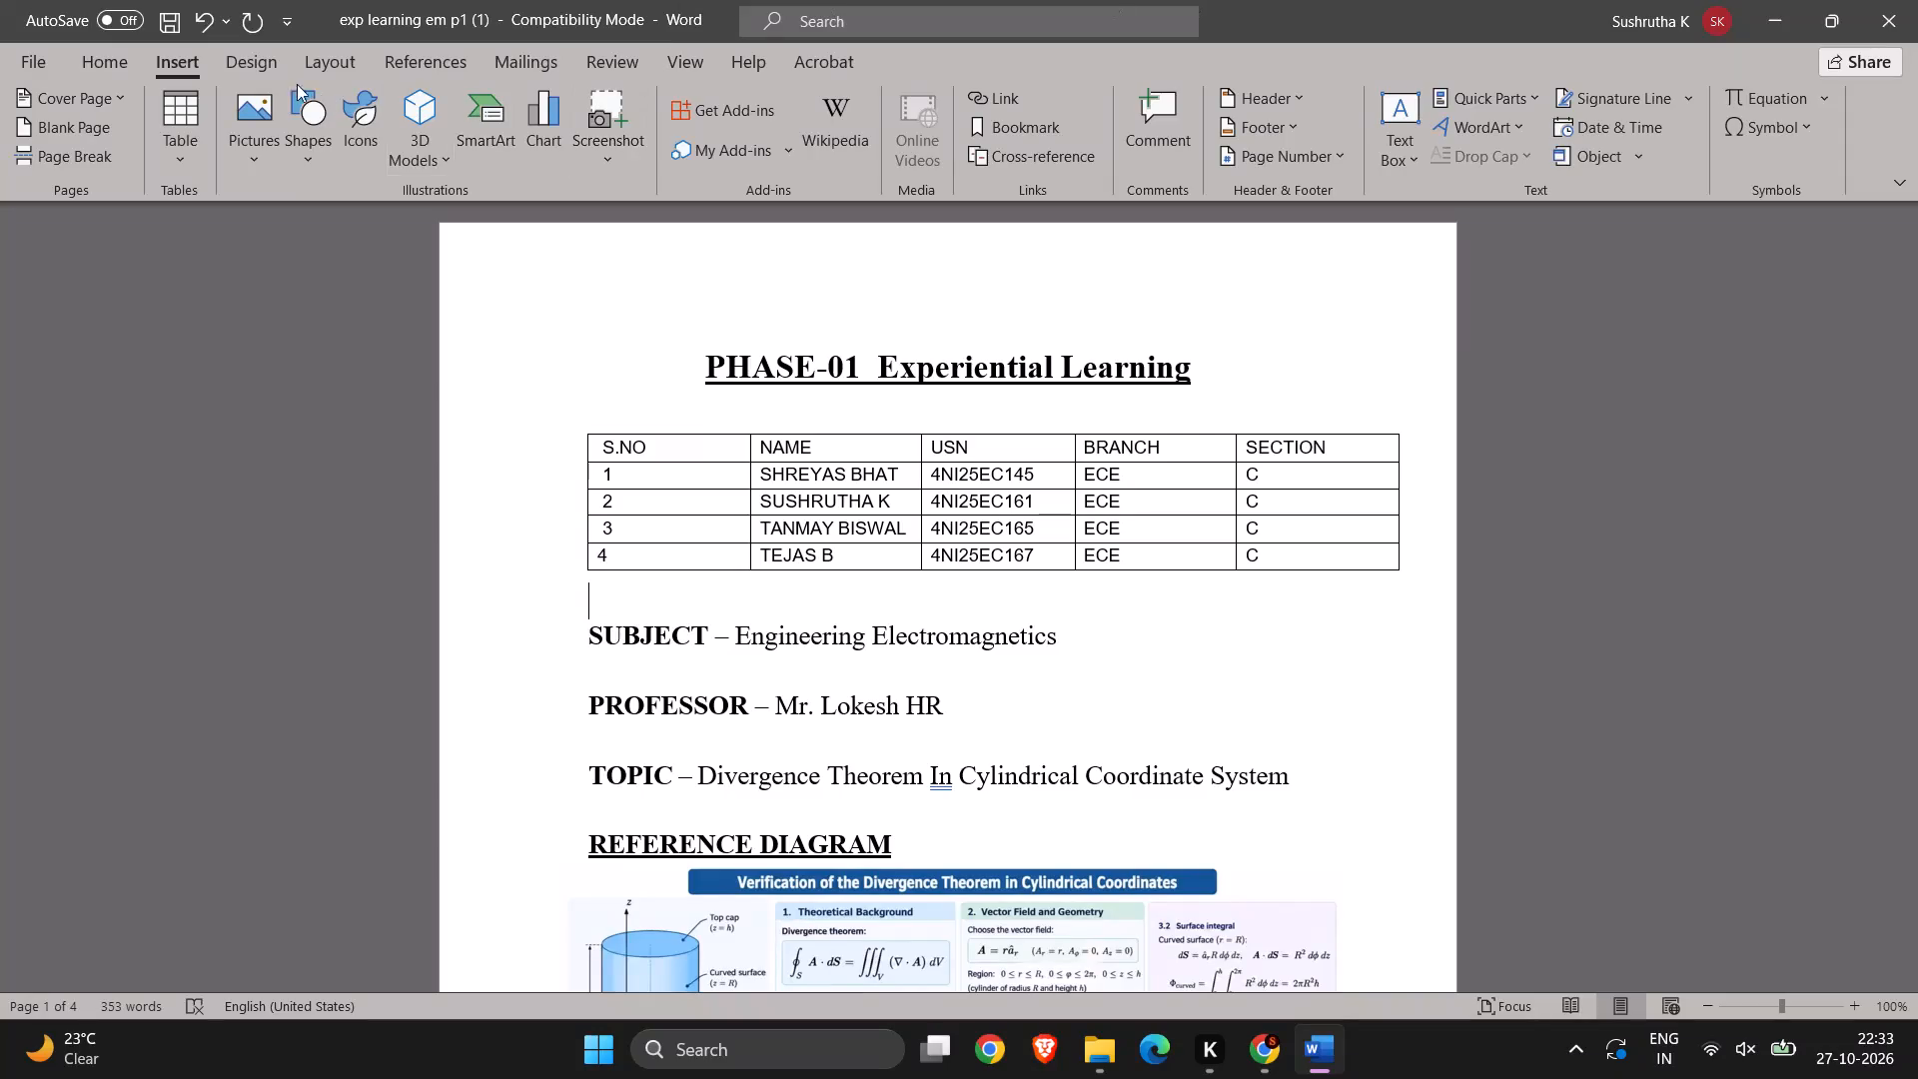
# Apply a Box page border with the default solid ½ pt line to the whole document.
pyautogui.click(257, 50)
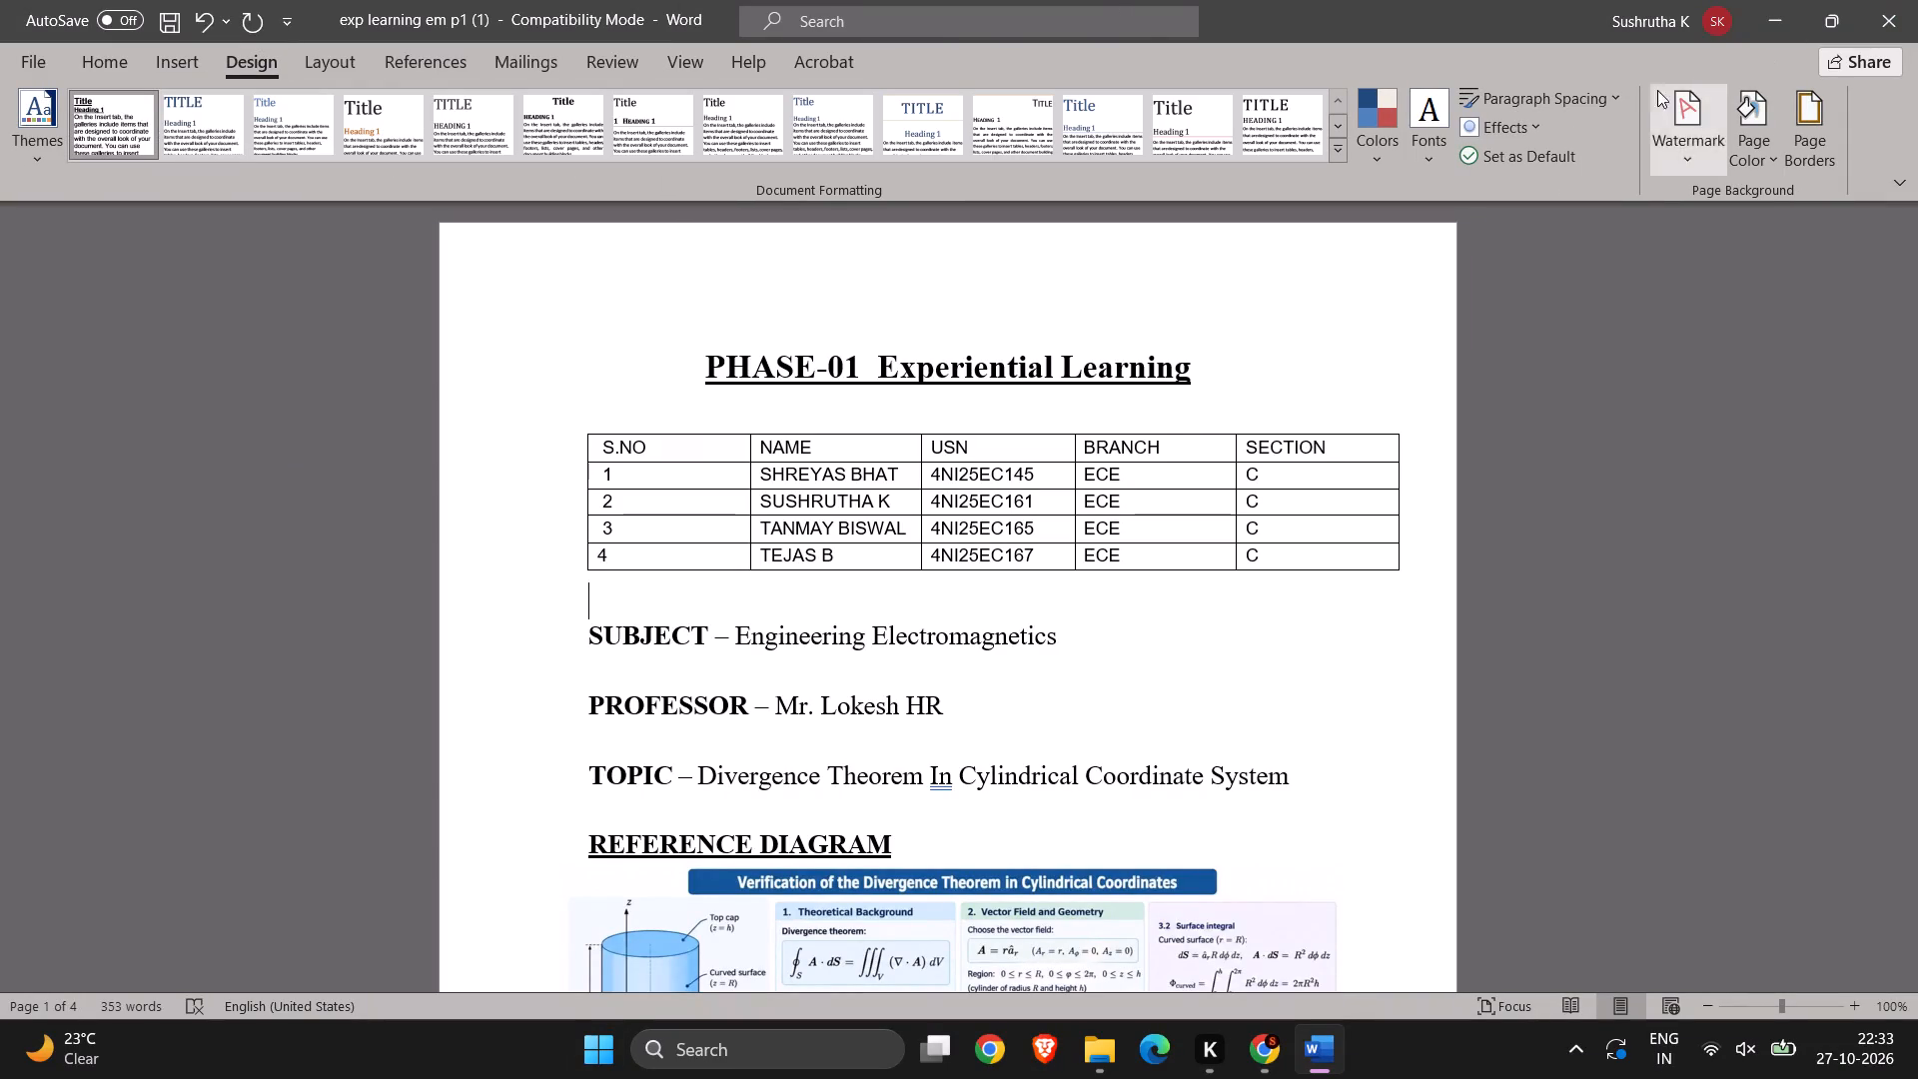
pyautogui.click(1799, 153)
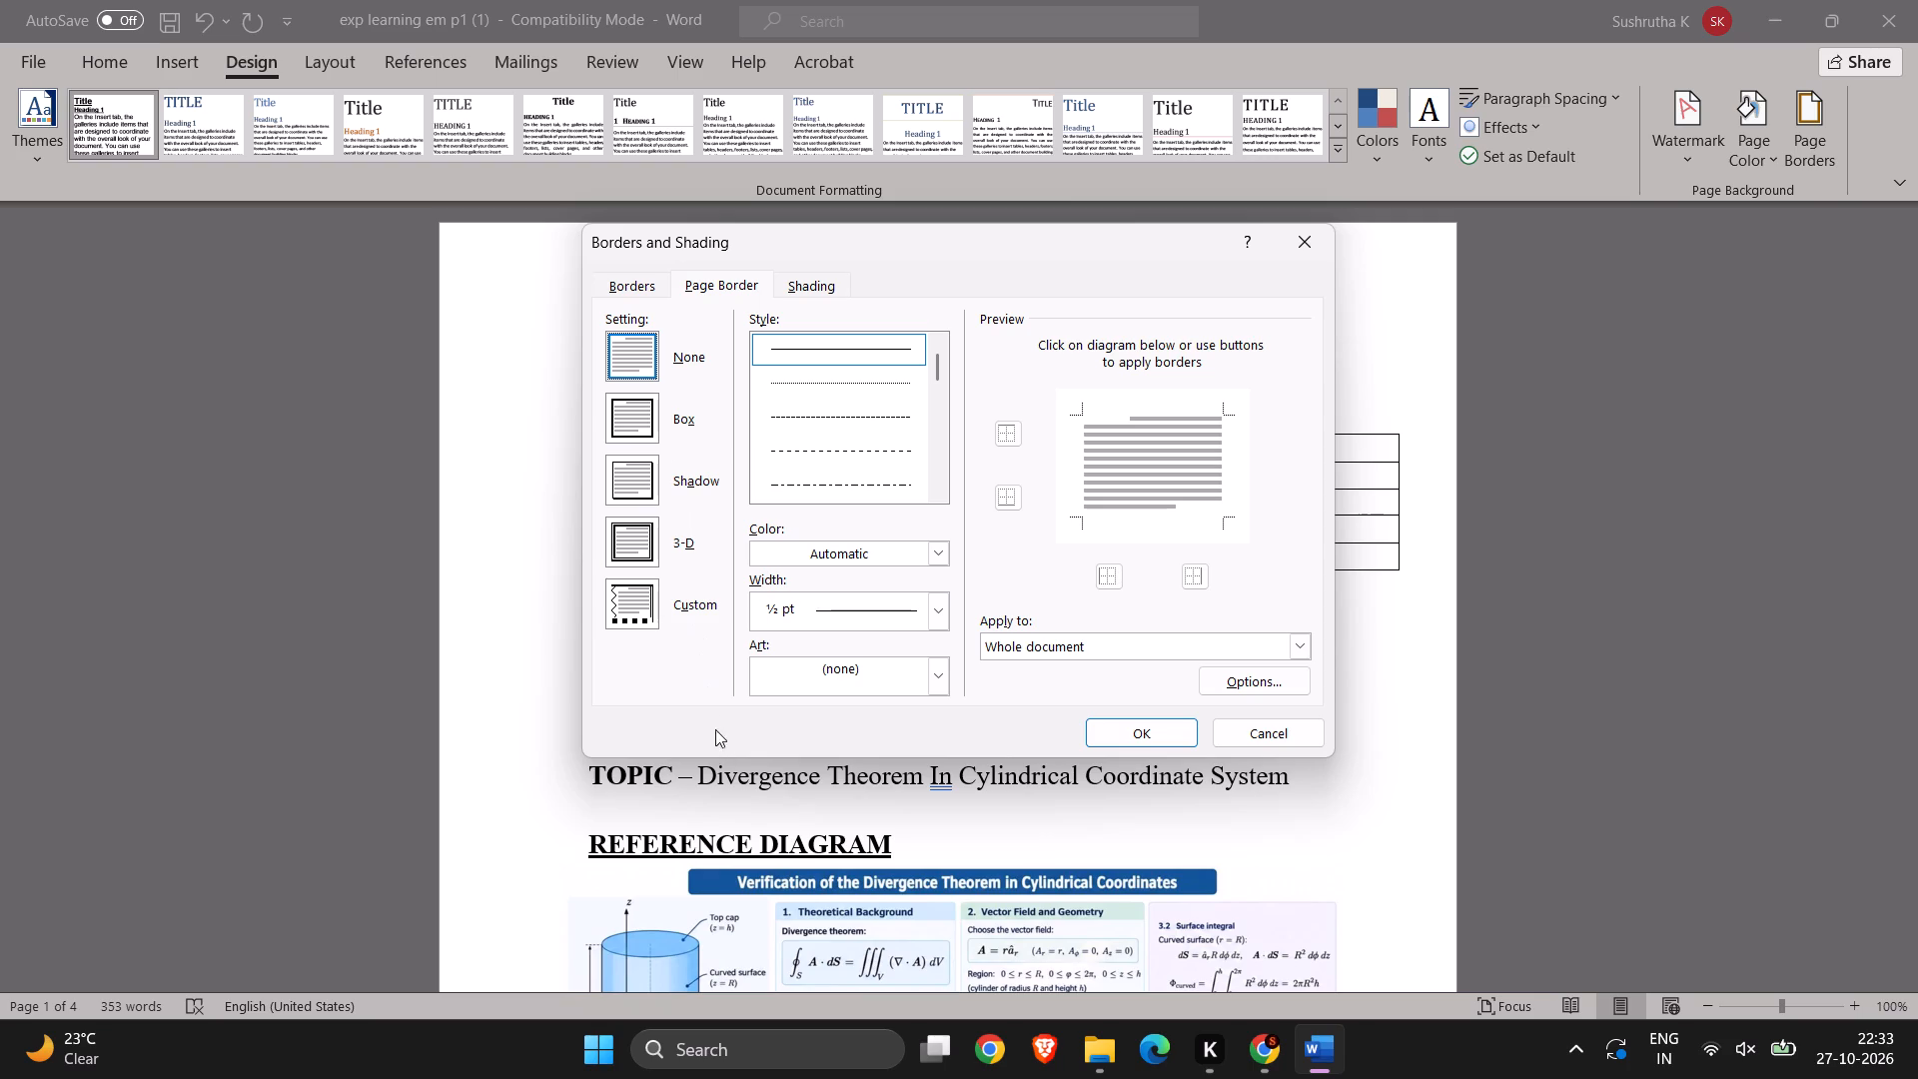
pyautogui.click(638, 412)
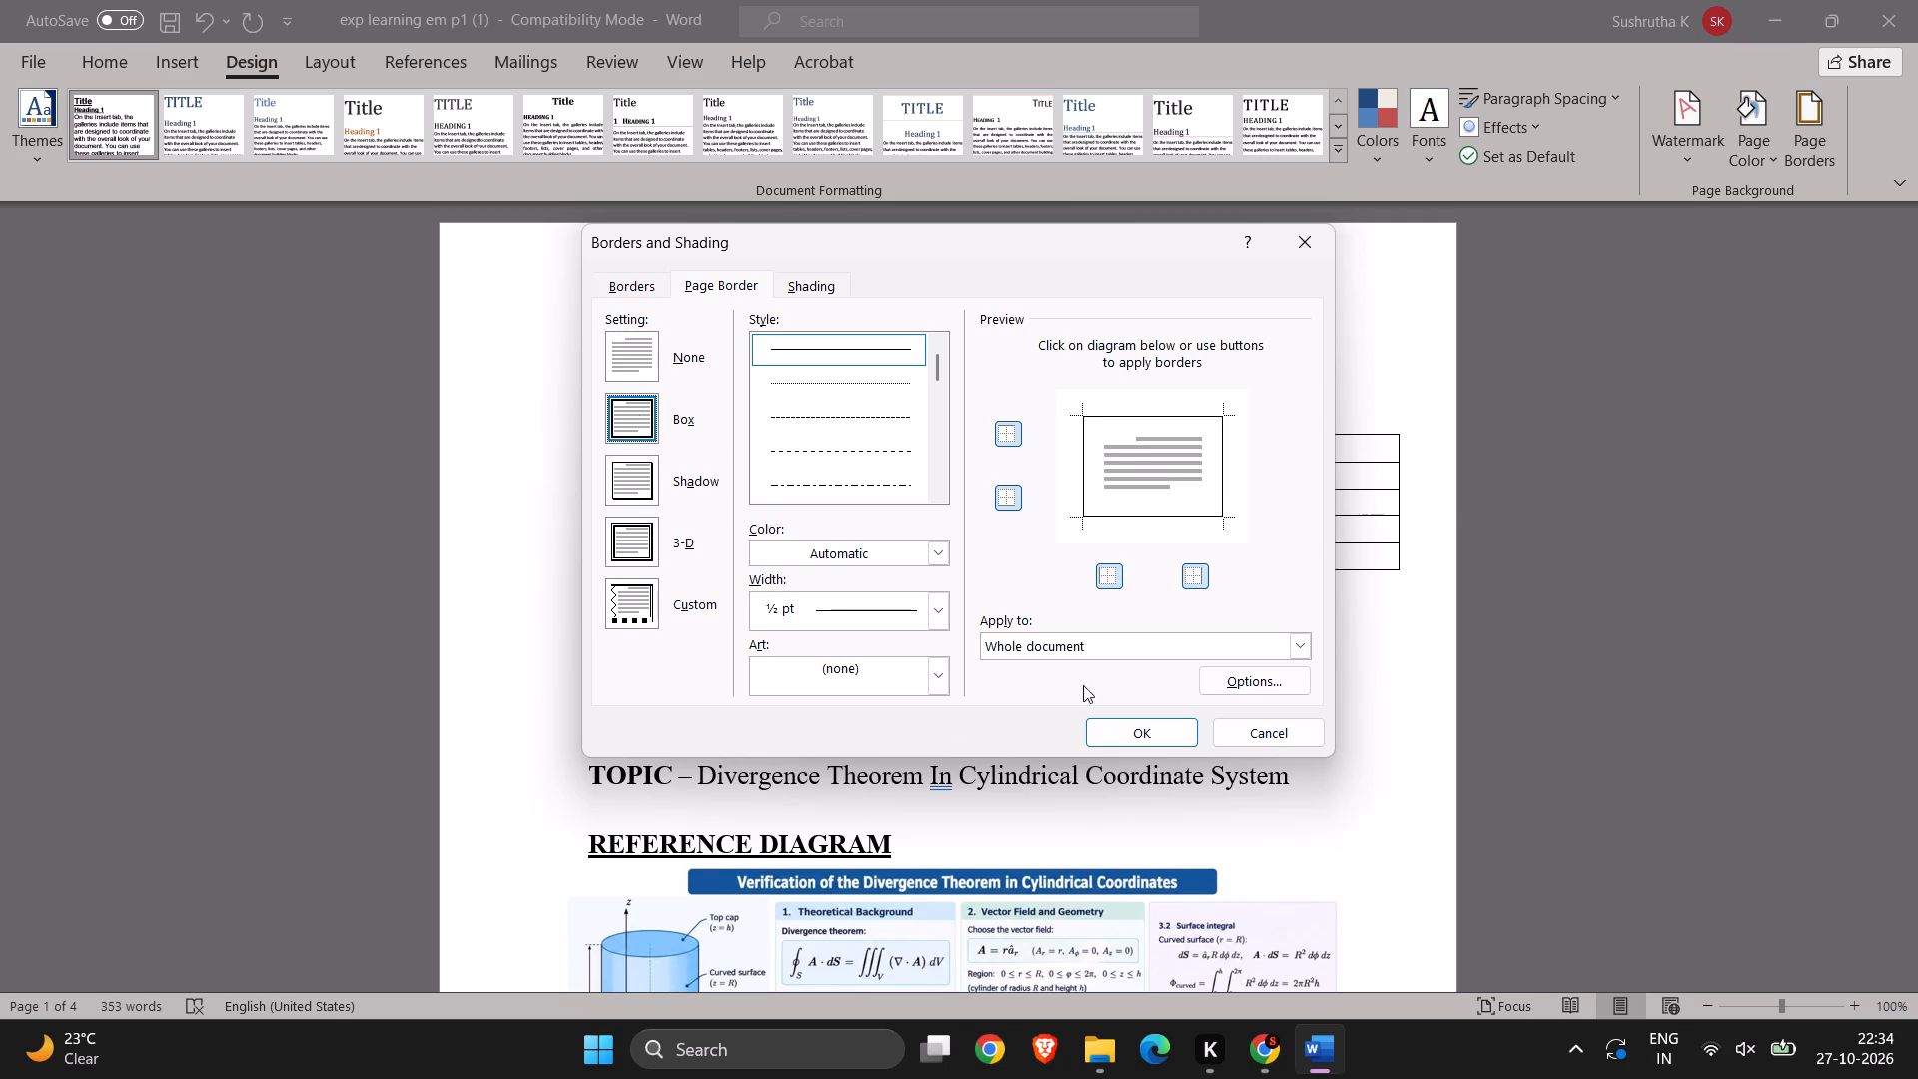
pyautogui.click(1115, 727)
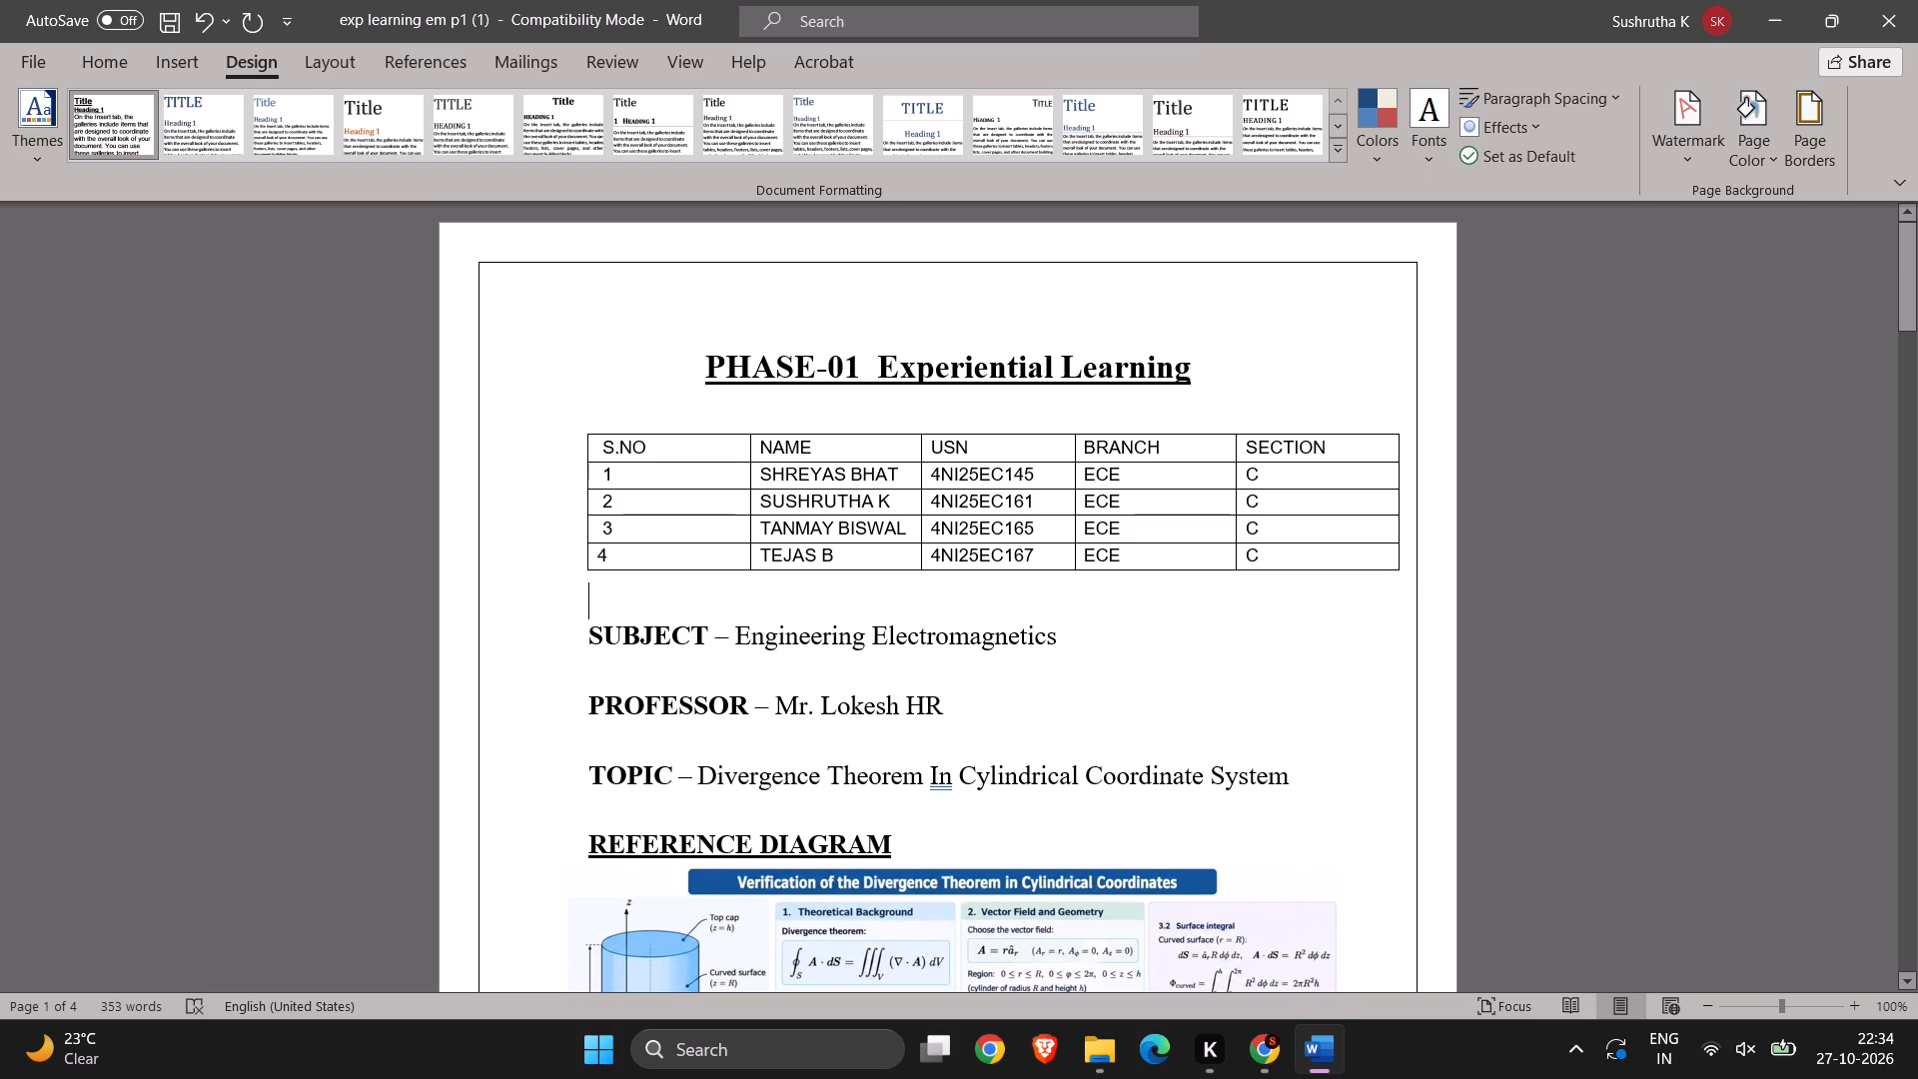
# Correct the flagged word "In" to lowercase "in" in the TOPIC line.
pyautogui.moveTo(879, 375); pyautogui.dragTo(839, 378)
pyautogui.moveTo(839, 378); pyautogui.dragTo(792, 367)
pyautogui.click(805, 371)
pyautogui.rightClick(939, 772)
pyautogui.click(860, 347)
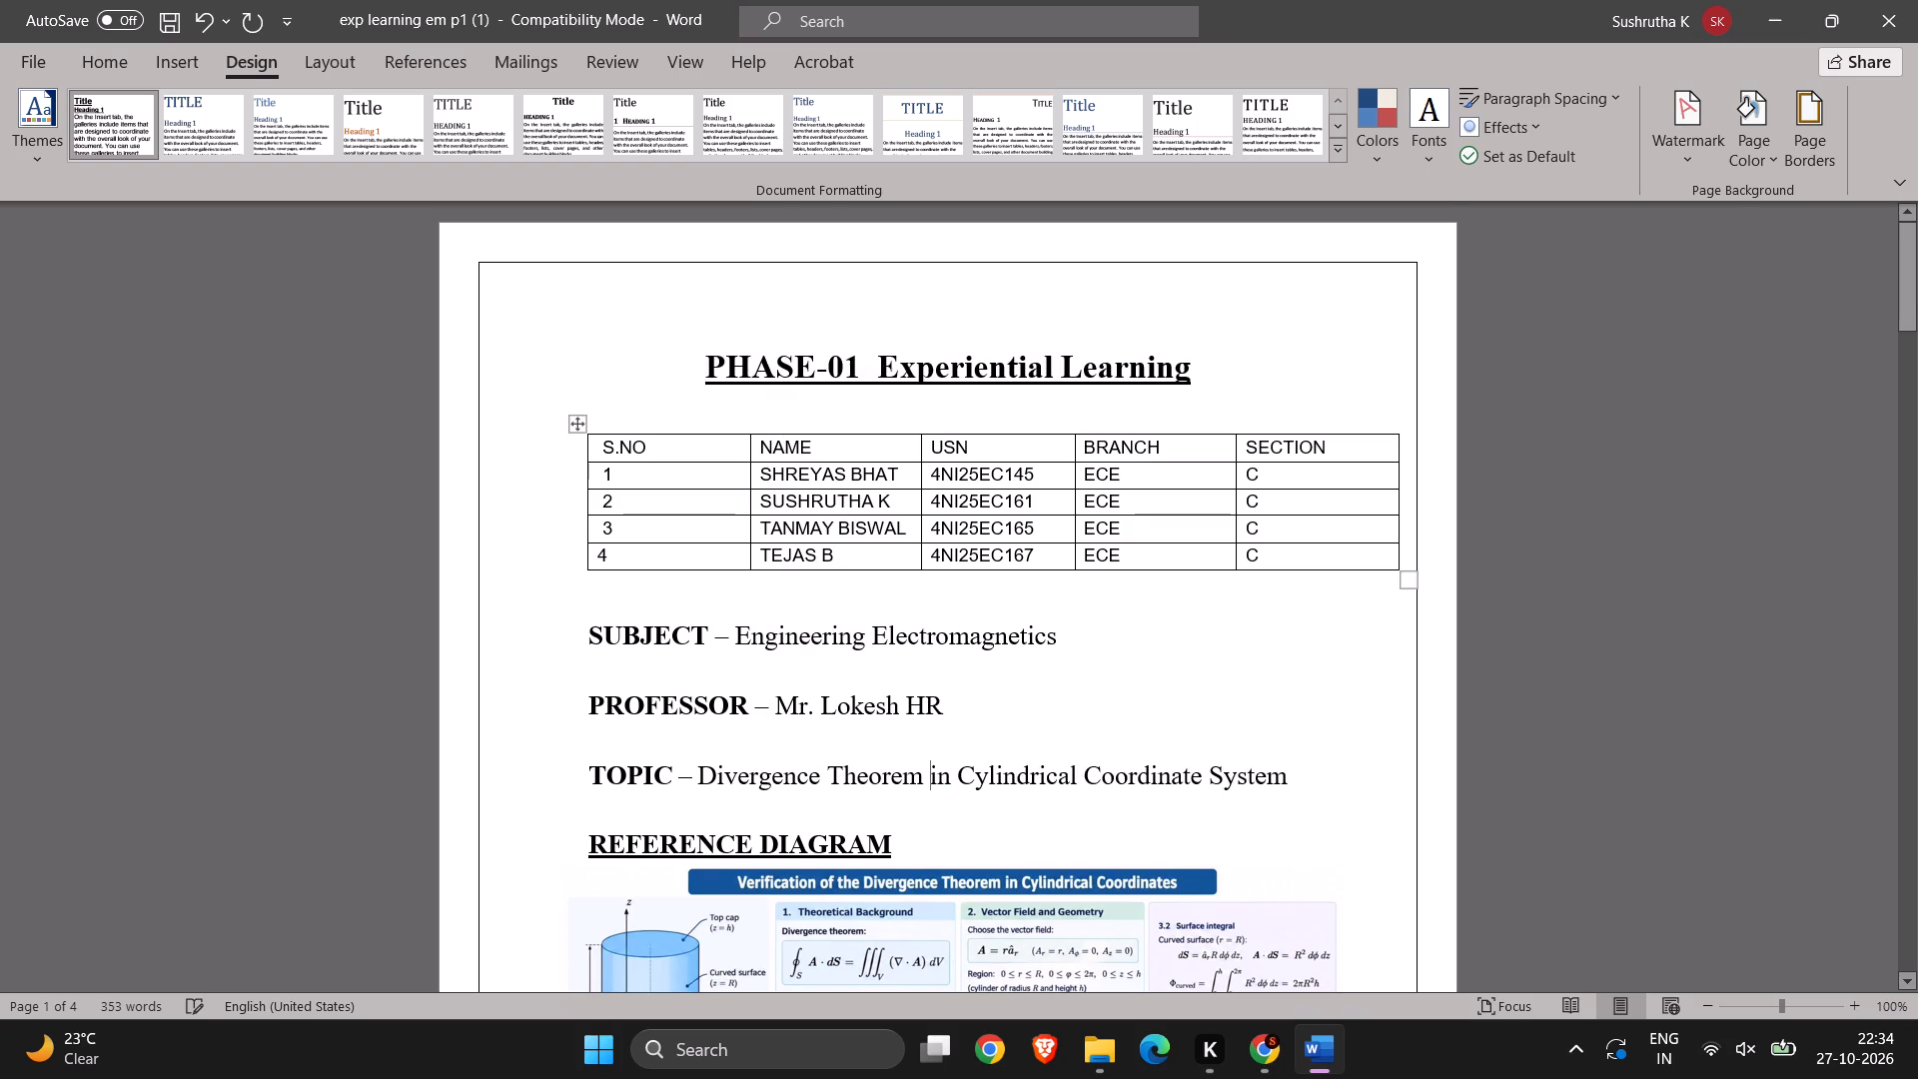
# Enlarge the reference diagram picture, making it noticeably taller and slightly wider while keeping it inside the page border.
pyautogui.scroll(-9, 986, 751)
pyautogui.click(1012, 504)
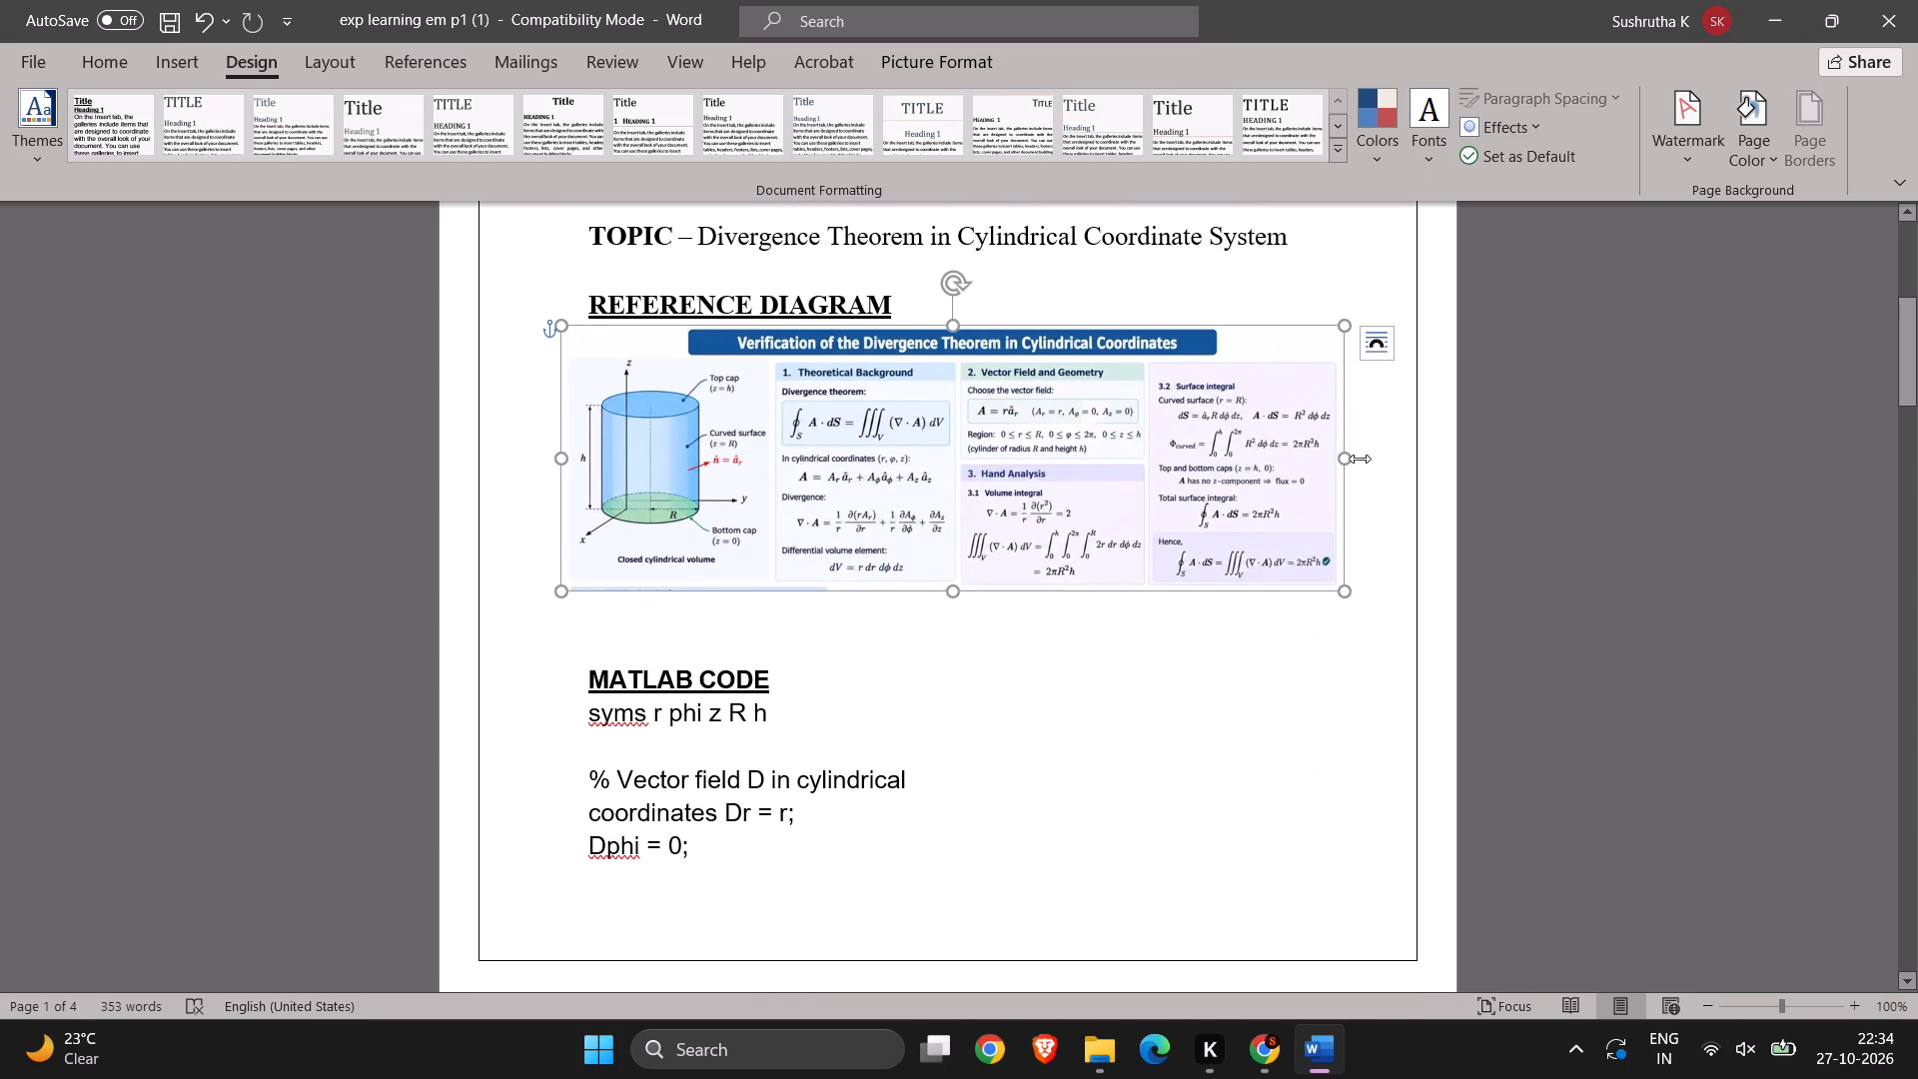
pyautogui.moveTo(1350, 594); pyautogui.dragTo(1352, 714)
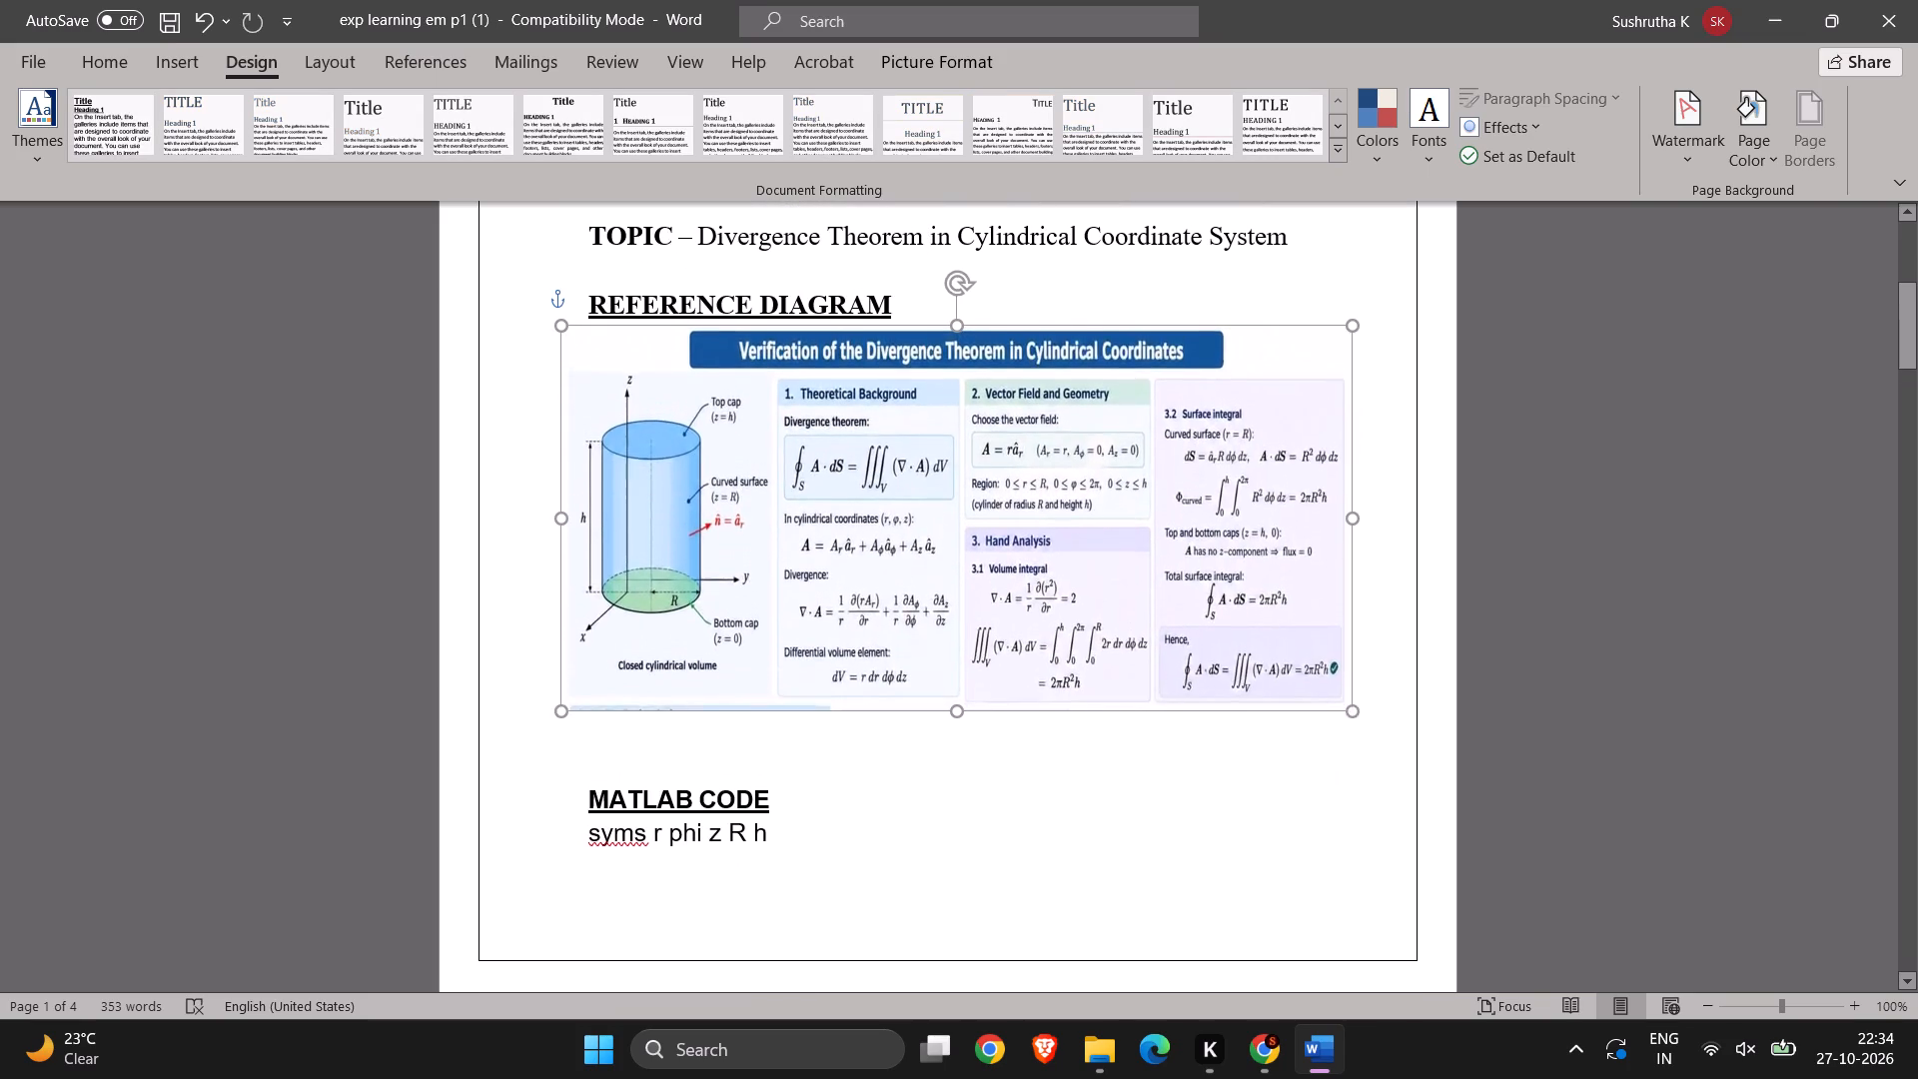
pyautogui.moveTo(1352, 714); pyautogui.dragTo(1384, 669)
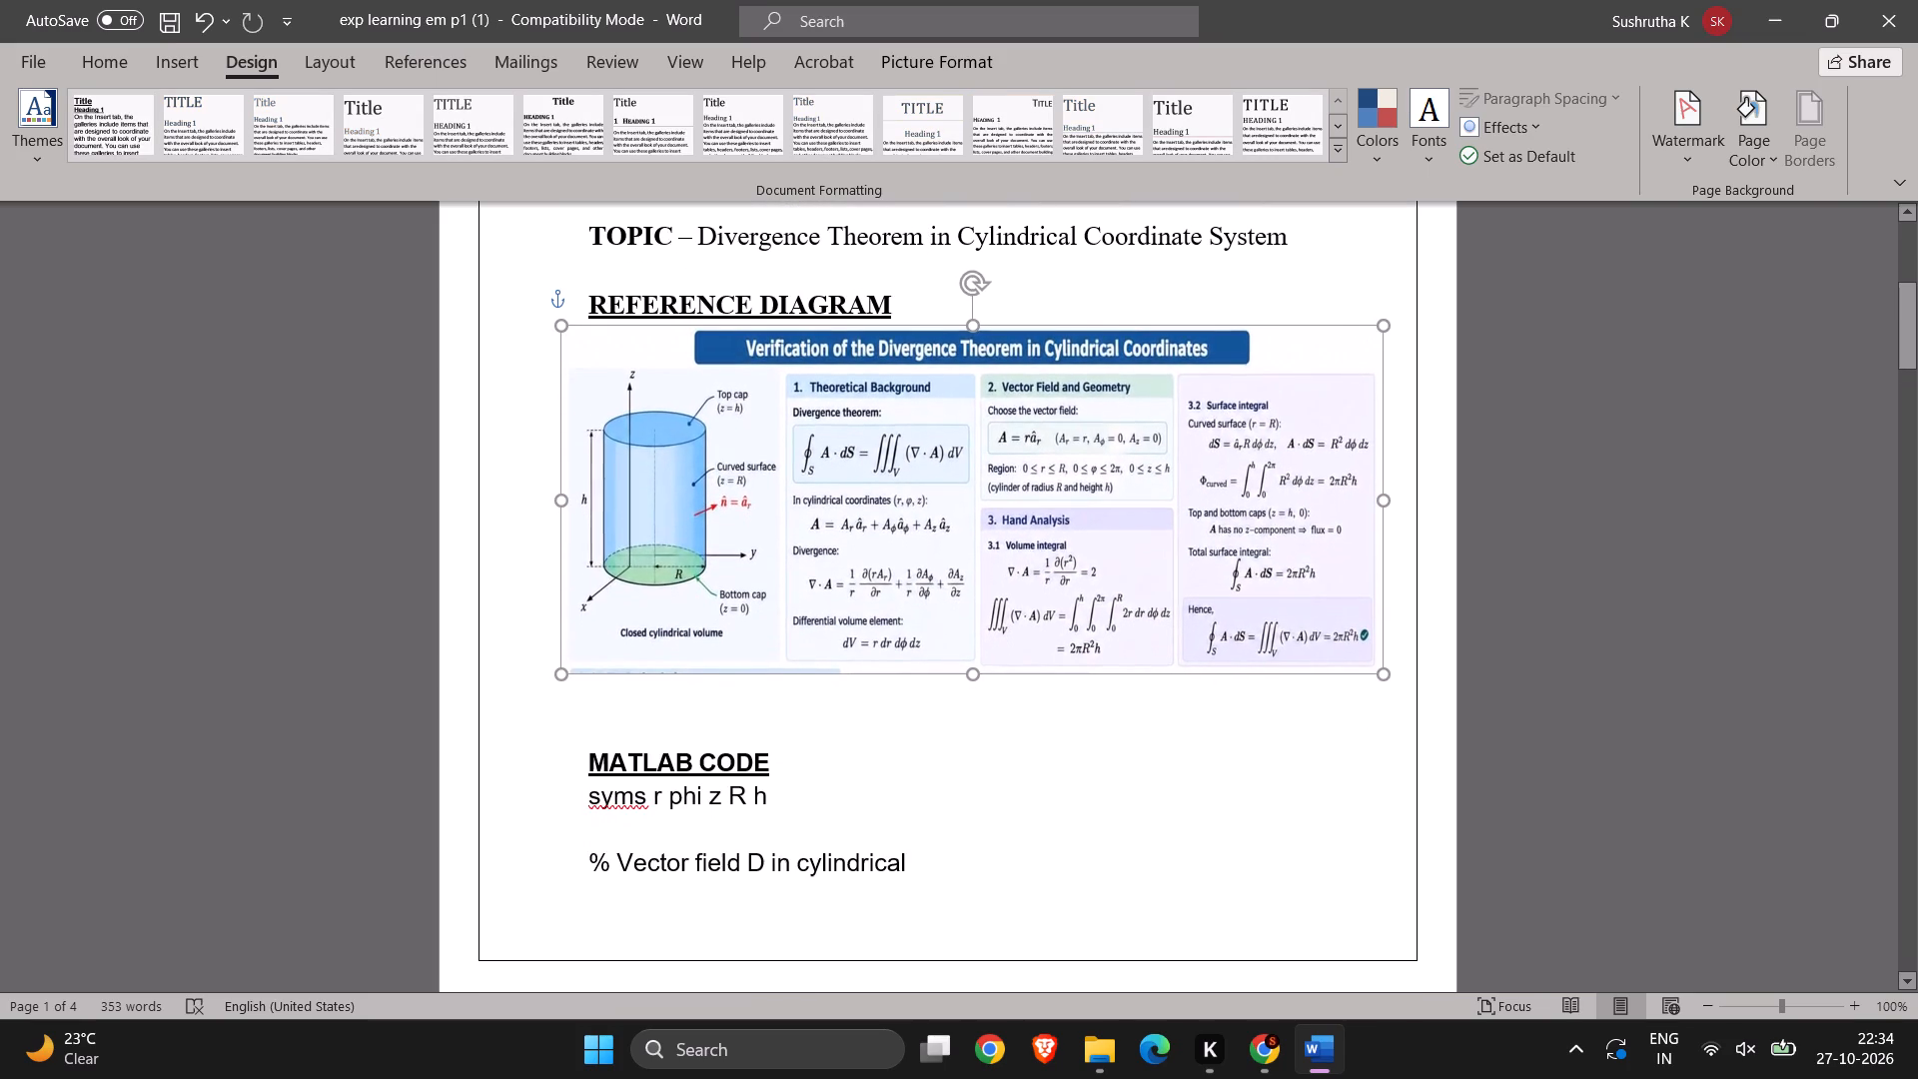
pyautogui.moveTo(1384, 669); pyautogui.dragTo(1371, 674)
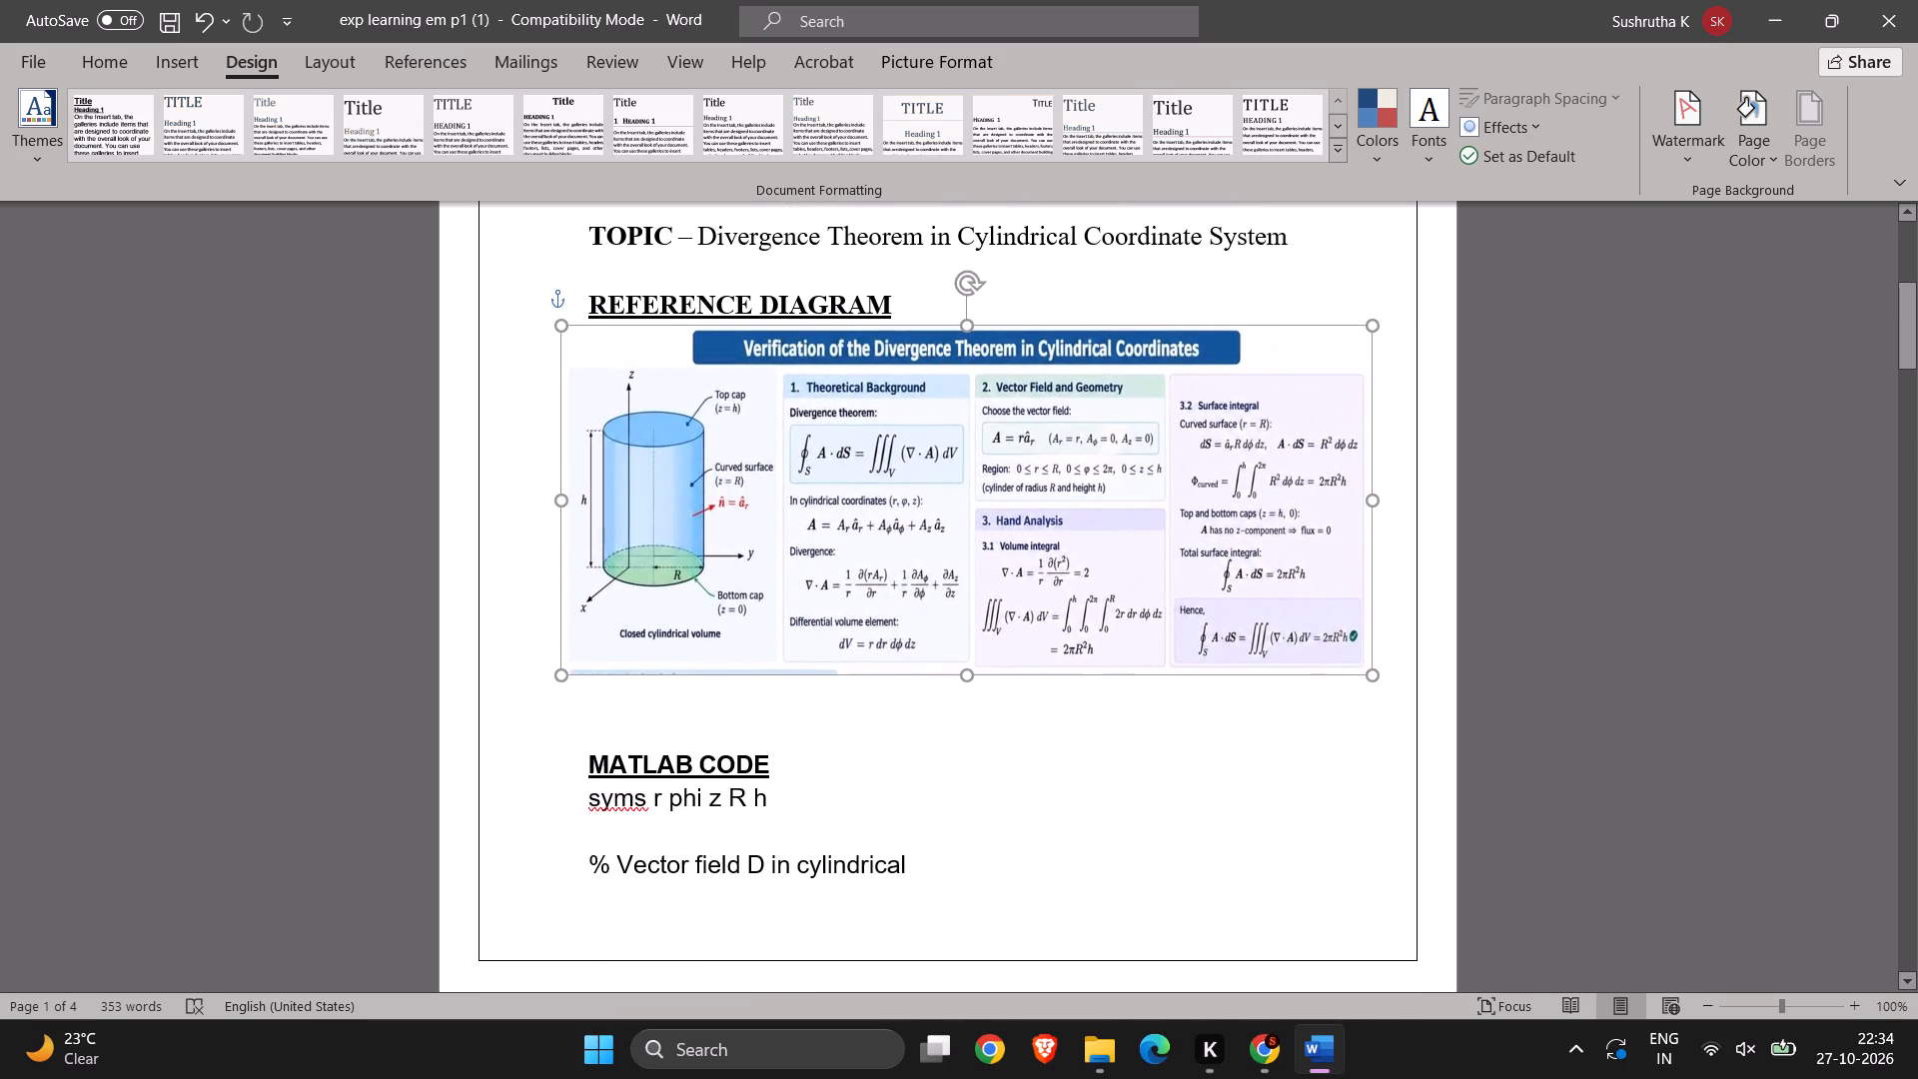
pyautogui.moveTo(1371, 674); pyautogui.dragTo(1372, 673)
# Insert four empty lines before the MATLAB CODE heading to push it onto the next page.
pyautogui.click(597, 766)
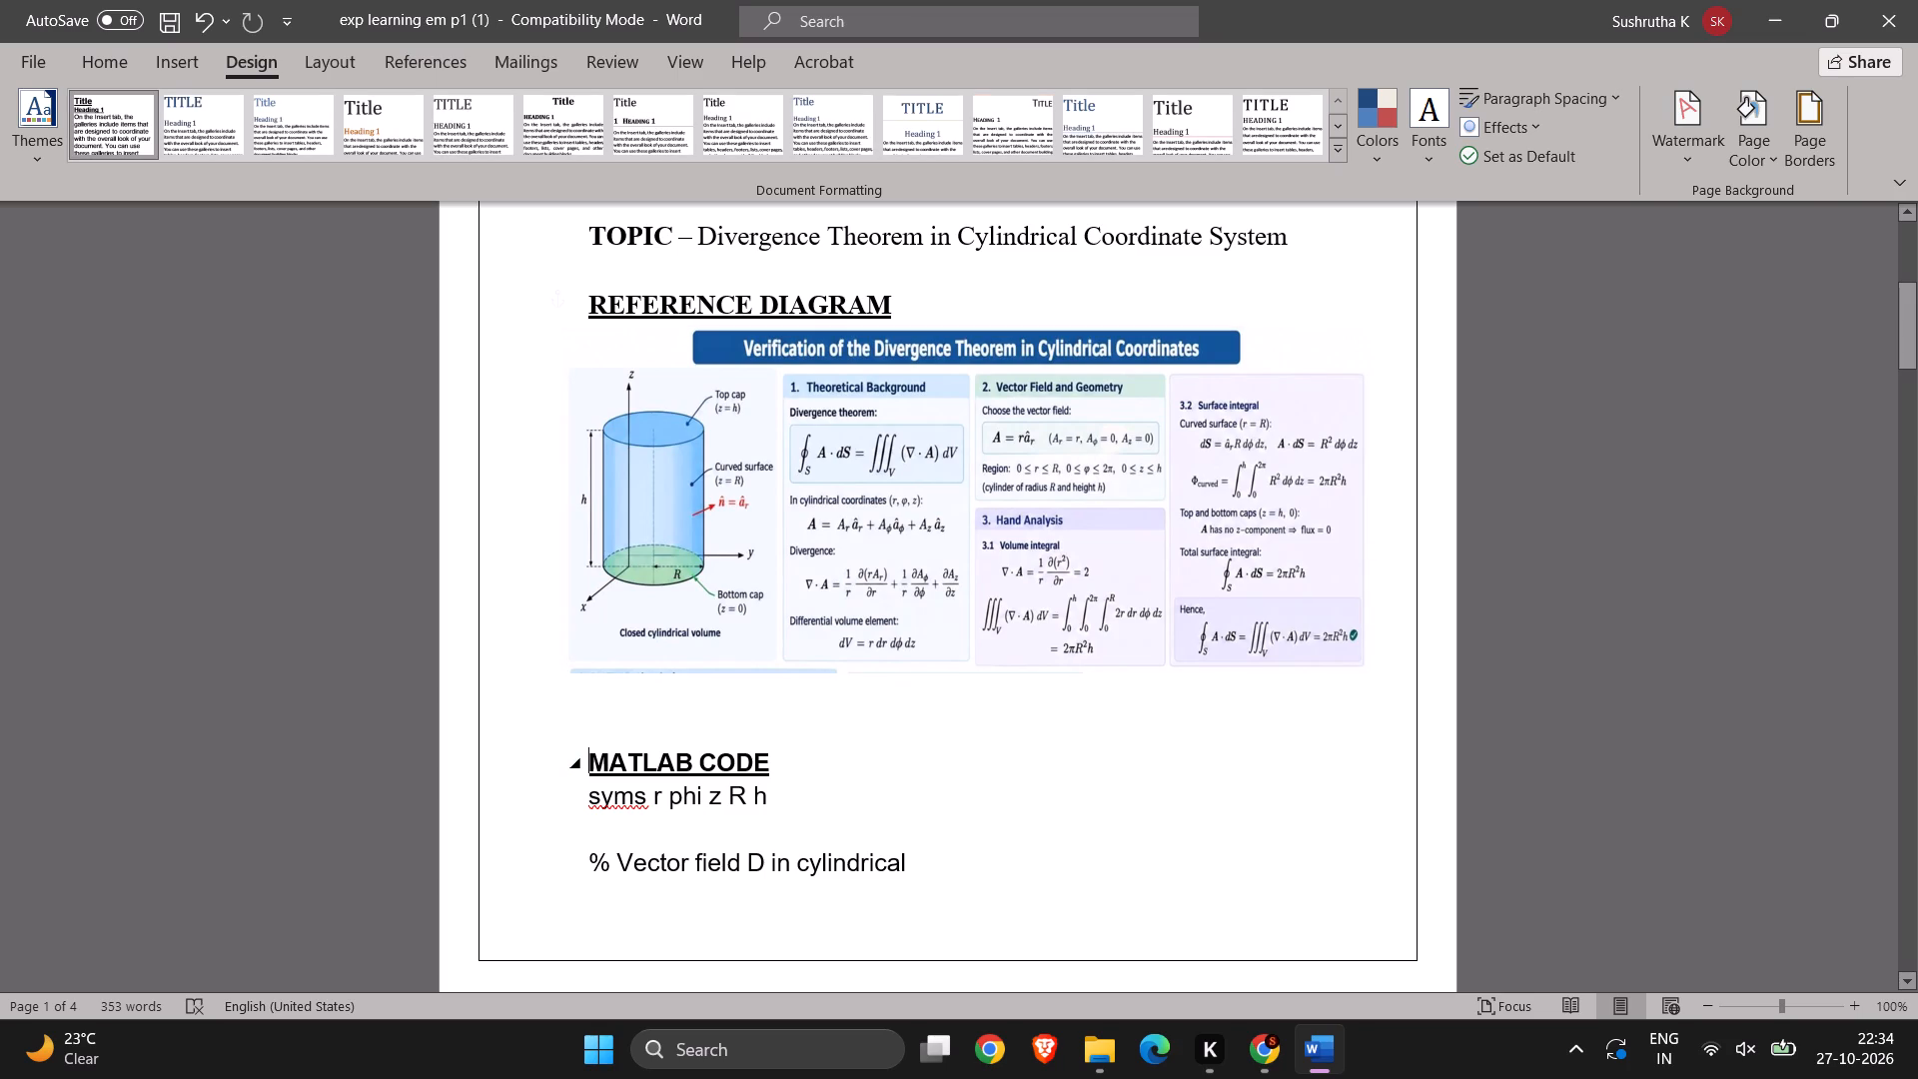
pyautogui.press('Return')
pyautogui.press('Return')
pyautogui.press('Return')
pyautogui.press('Return')
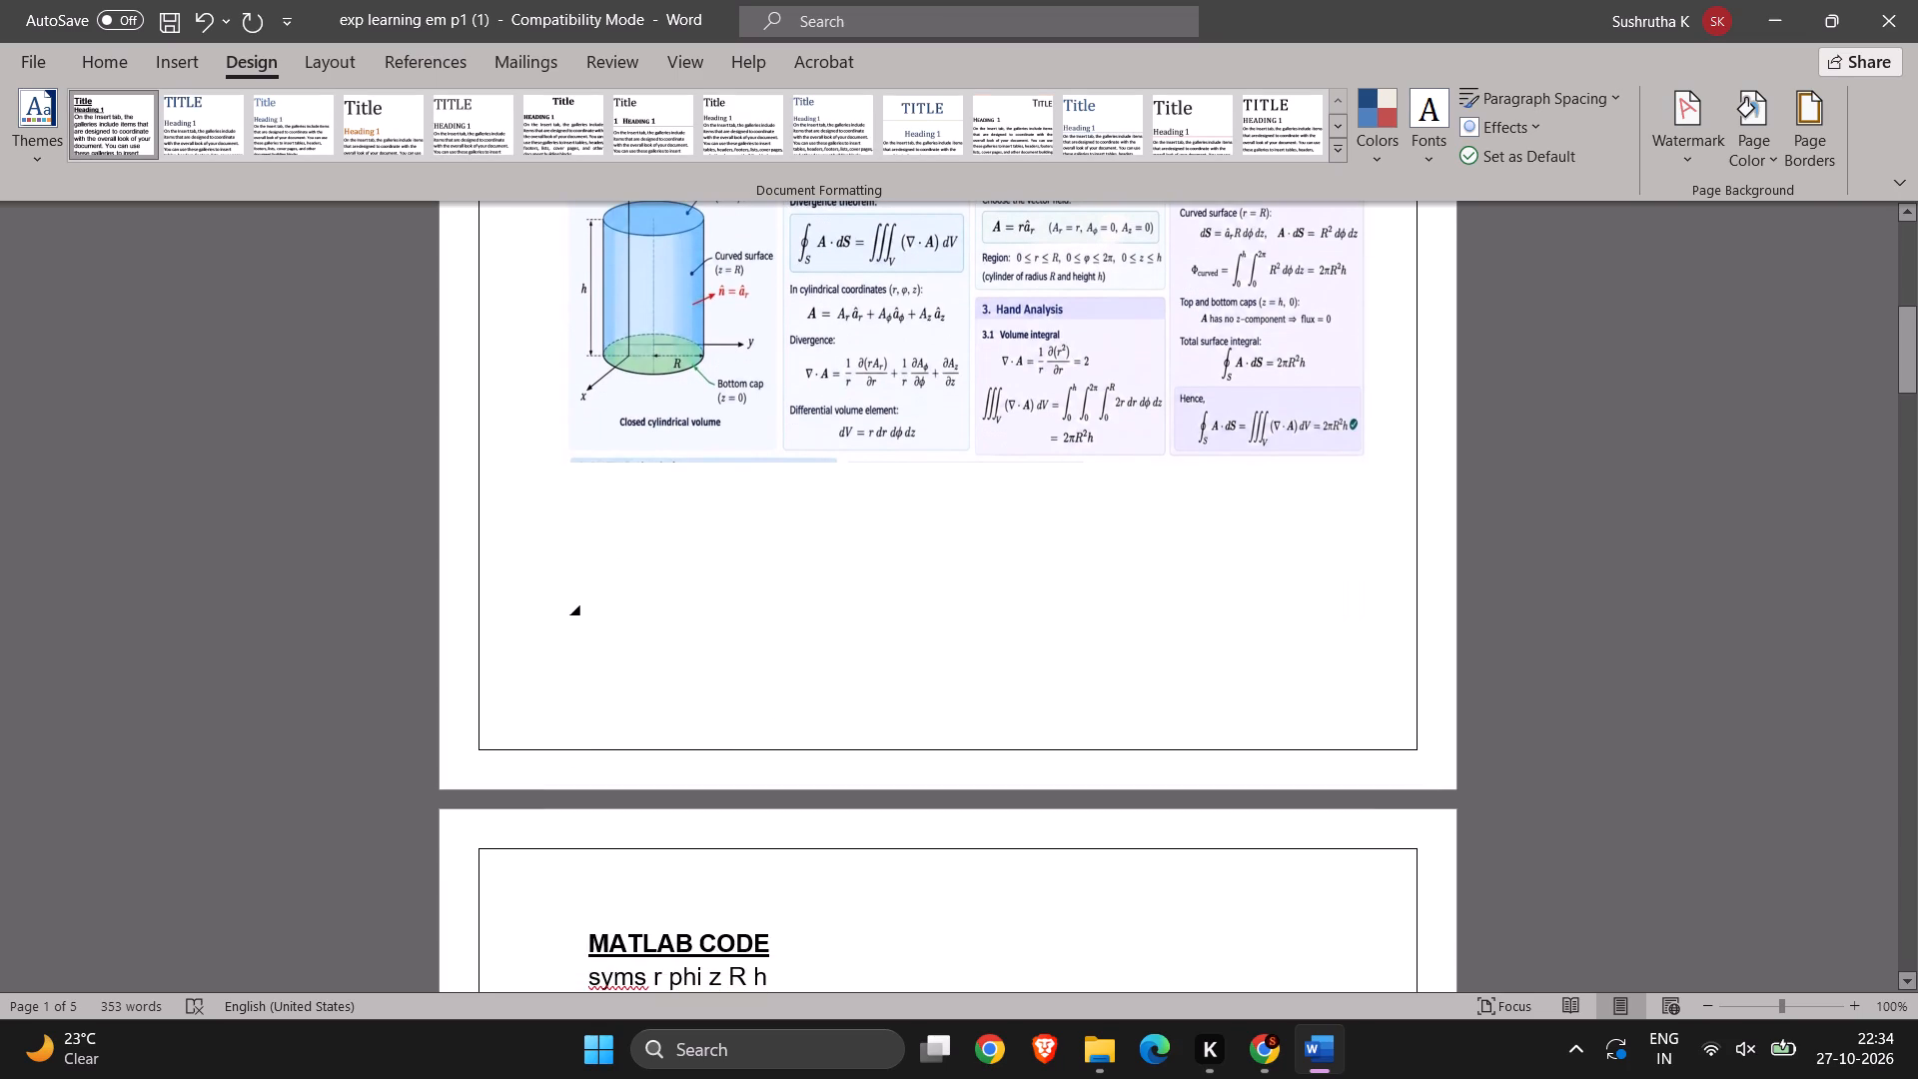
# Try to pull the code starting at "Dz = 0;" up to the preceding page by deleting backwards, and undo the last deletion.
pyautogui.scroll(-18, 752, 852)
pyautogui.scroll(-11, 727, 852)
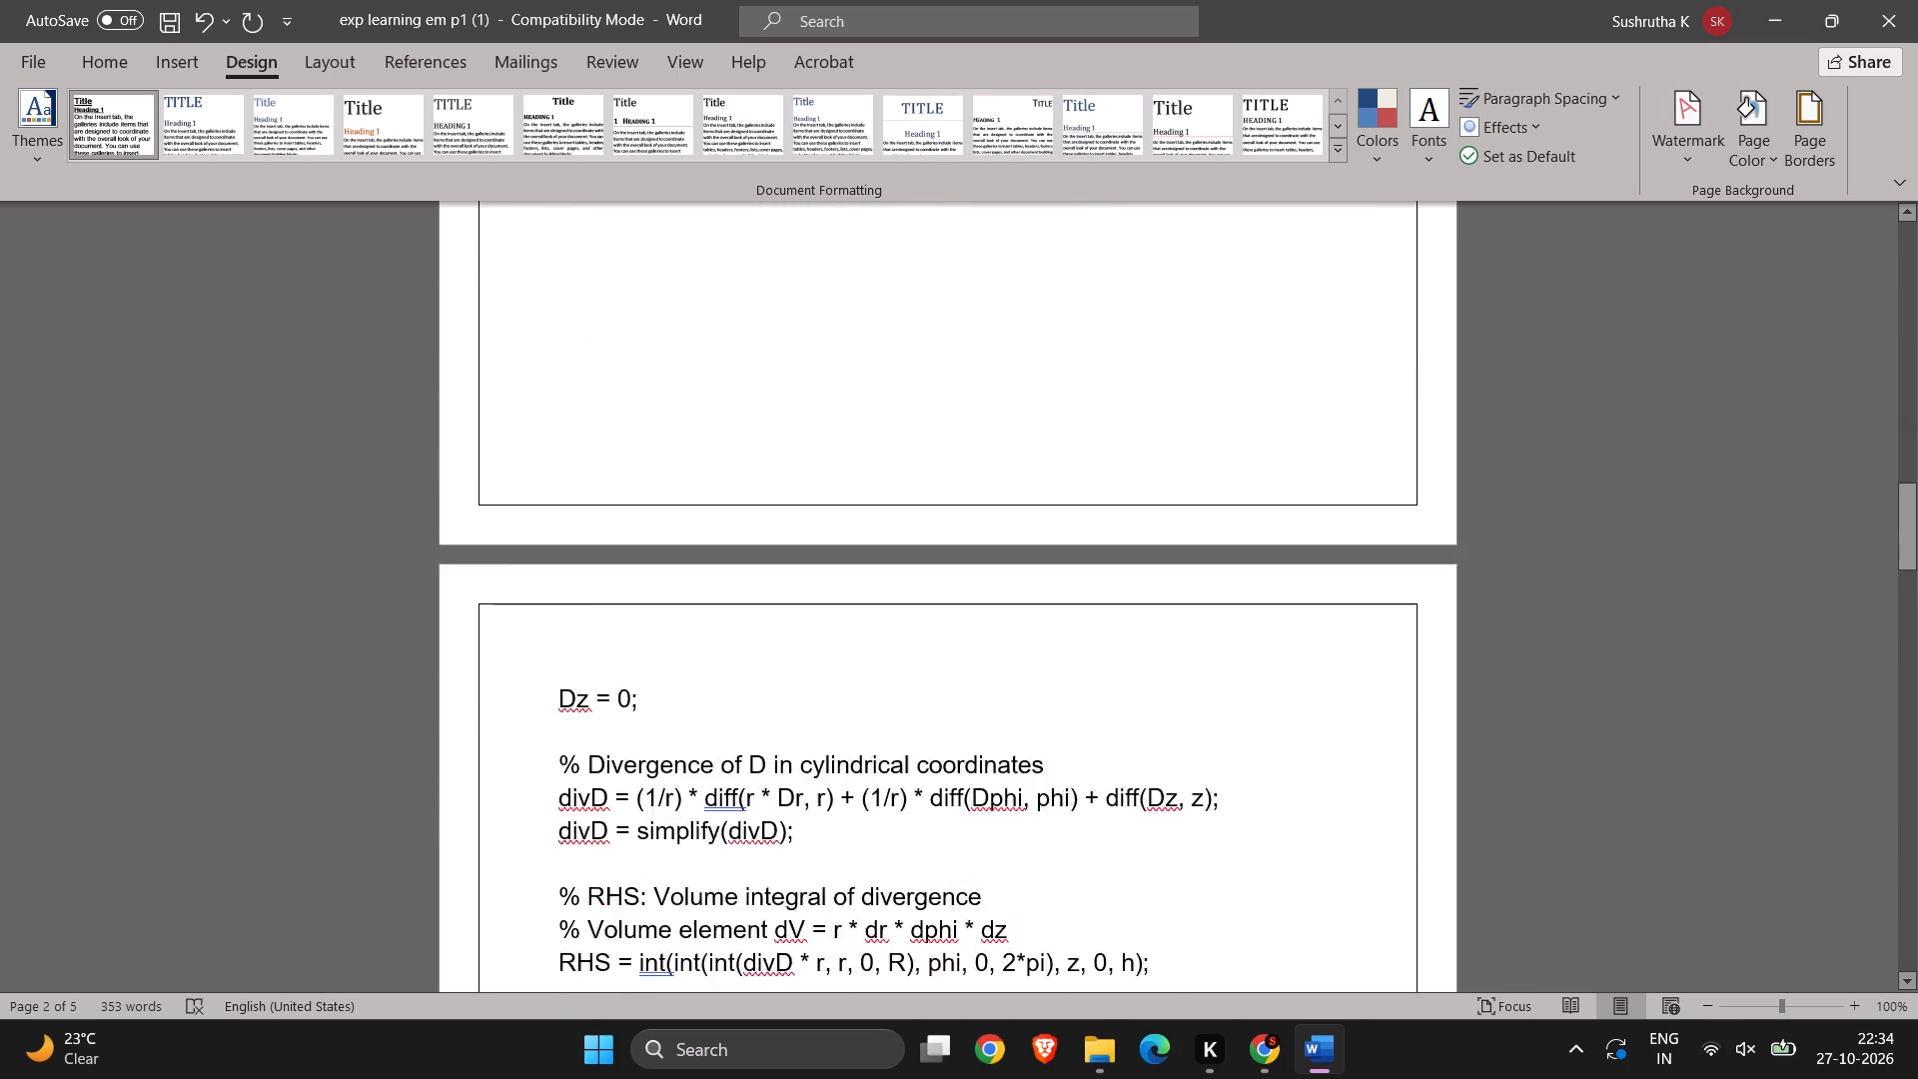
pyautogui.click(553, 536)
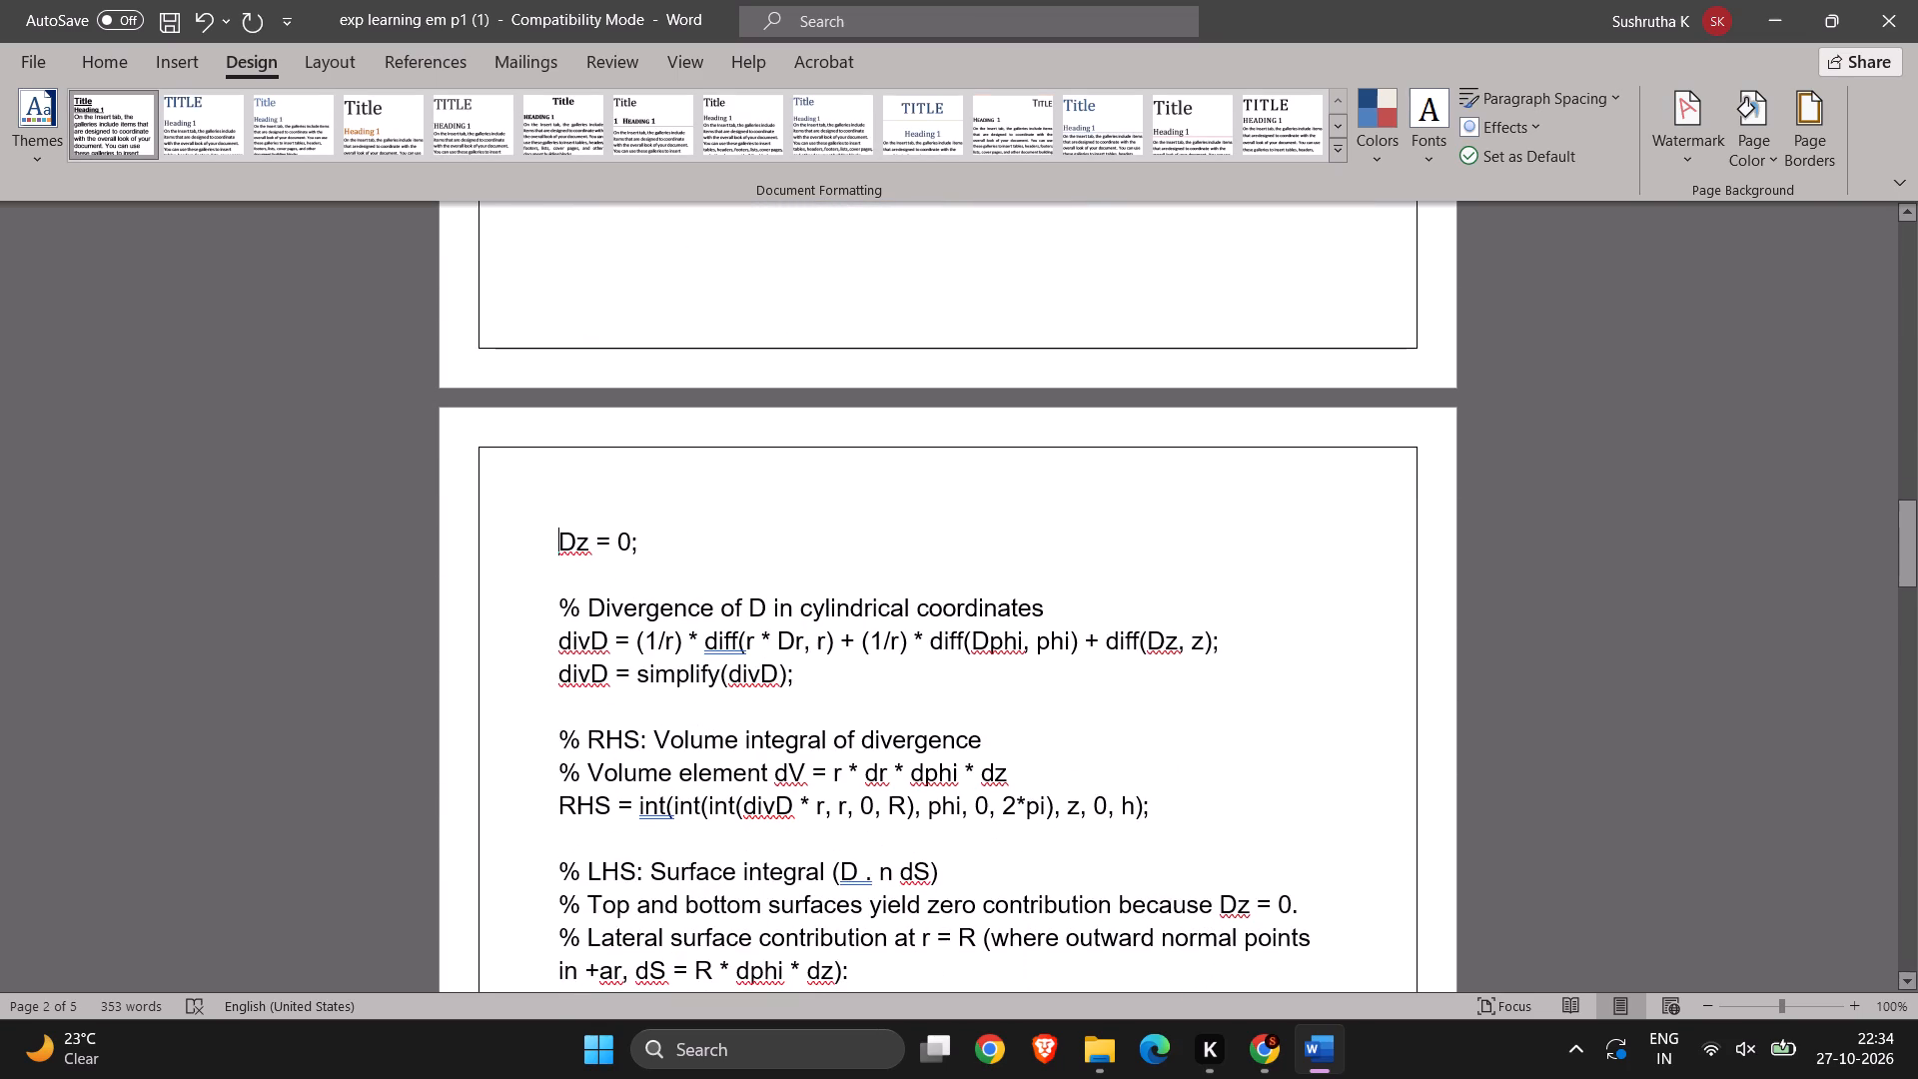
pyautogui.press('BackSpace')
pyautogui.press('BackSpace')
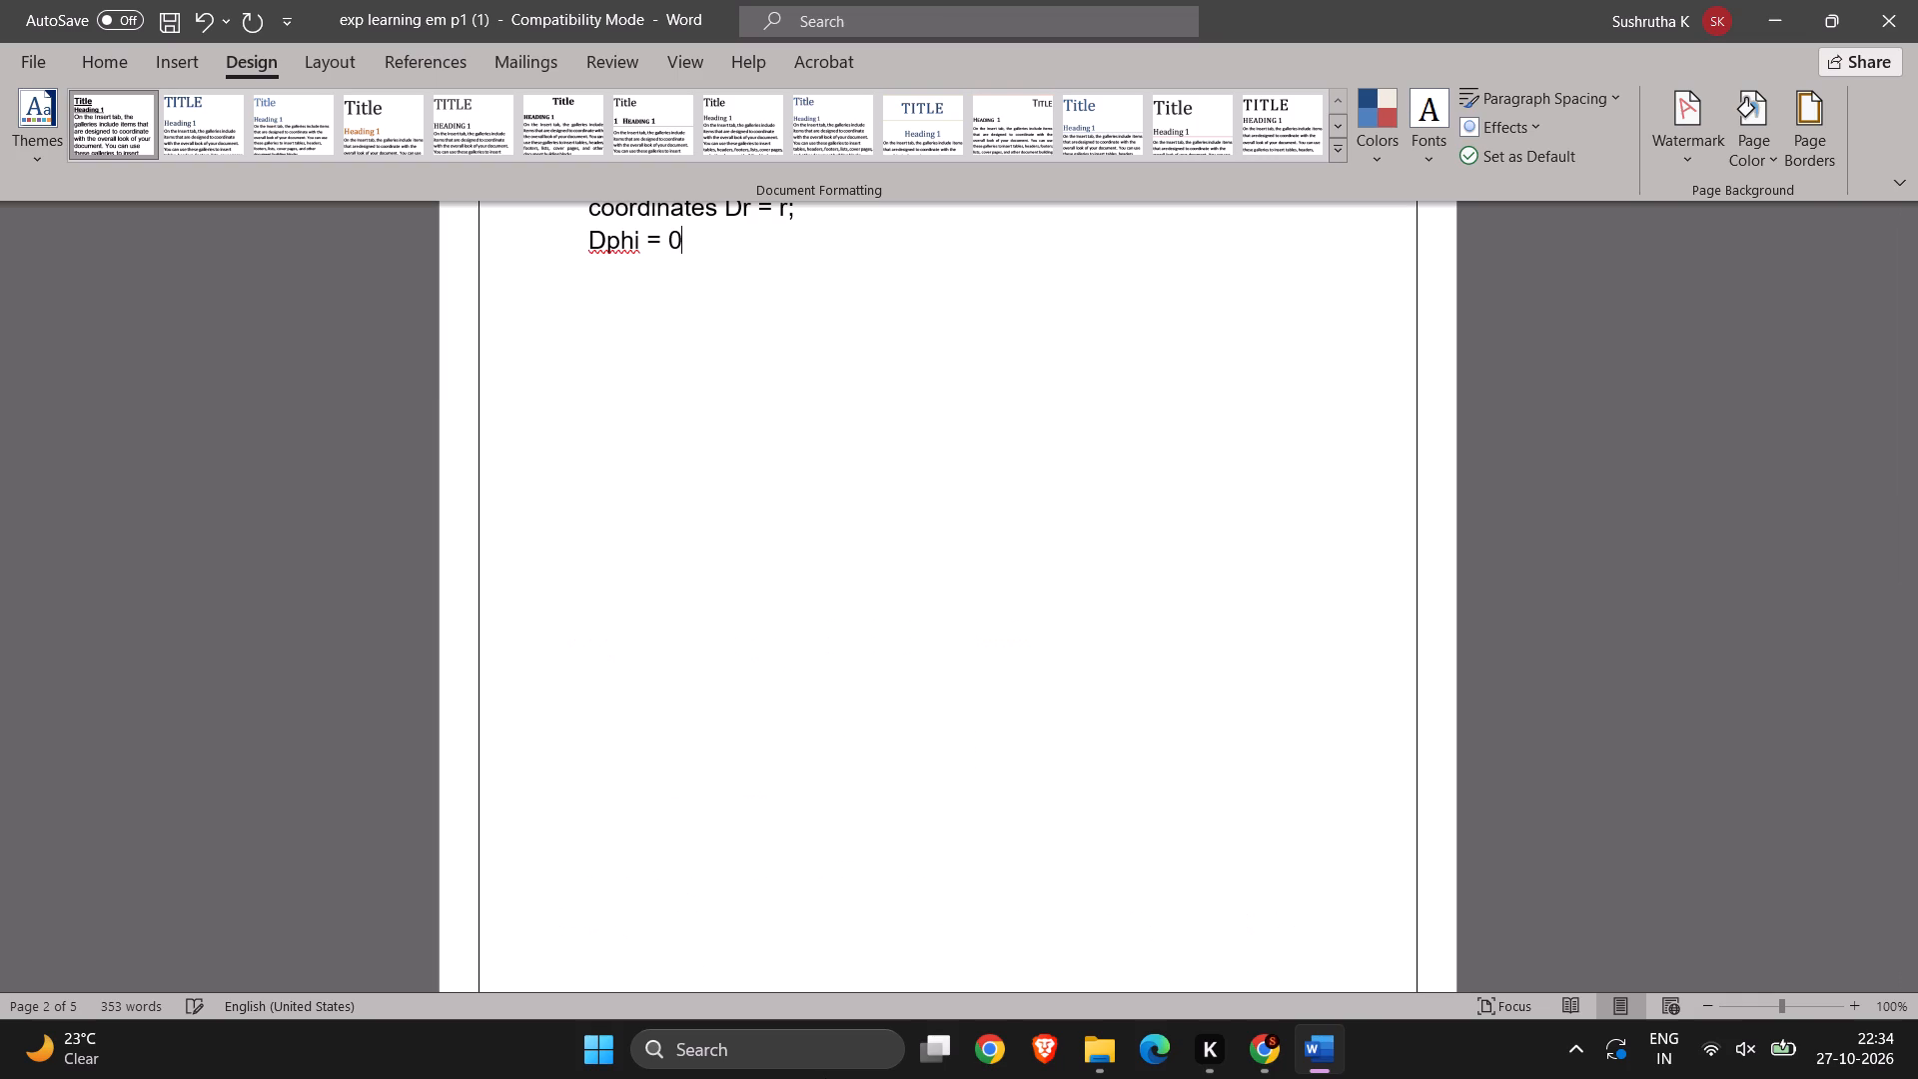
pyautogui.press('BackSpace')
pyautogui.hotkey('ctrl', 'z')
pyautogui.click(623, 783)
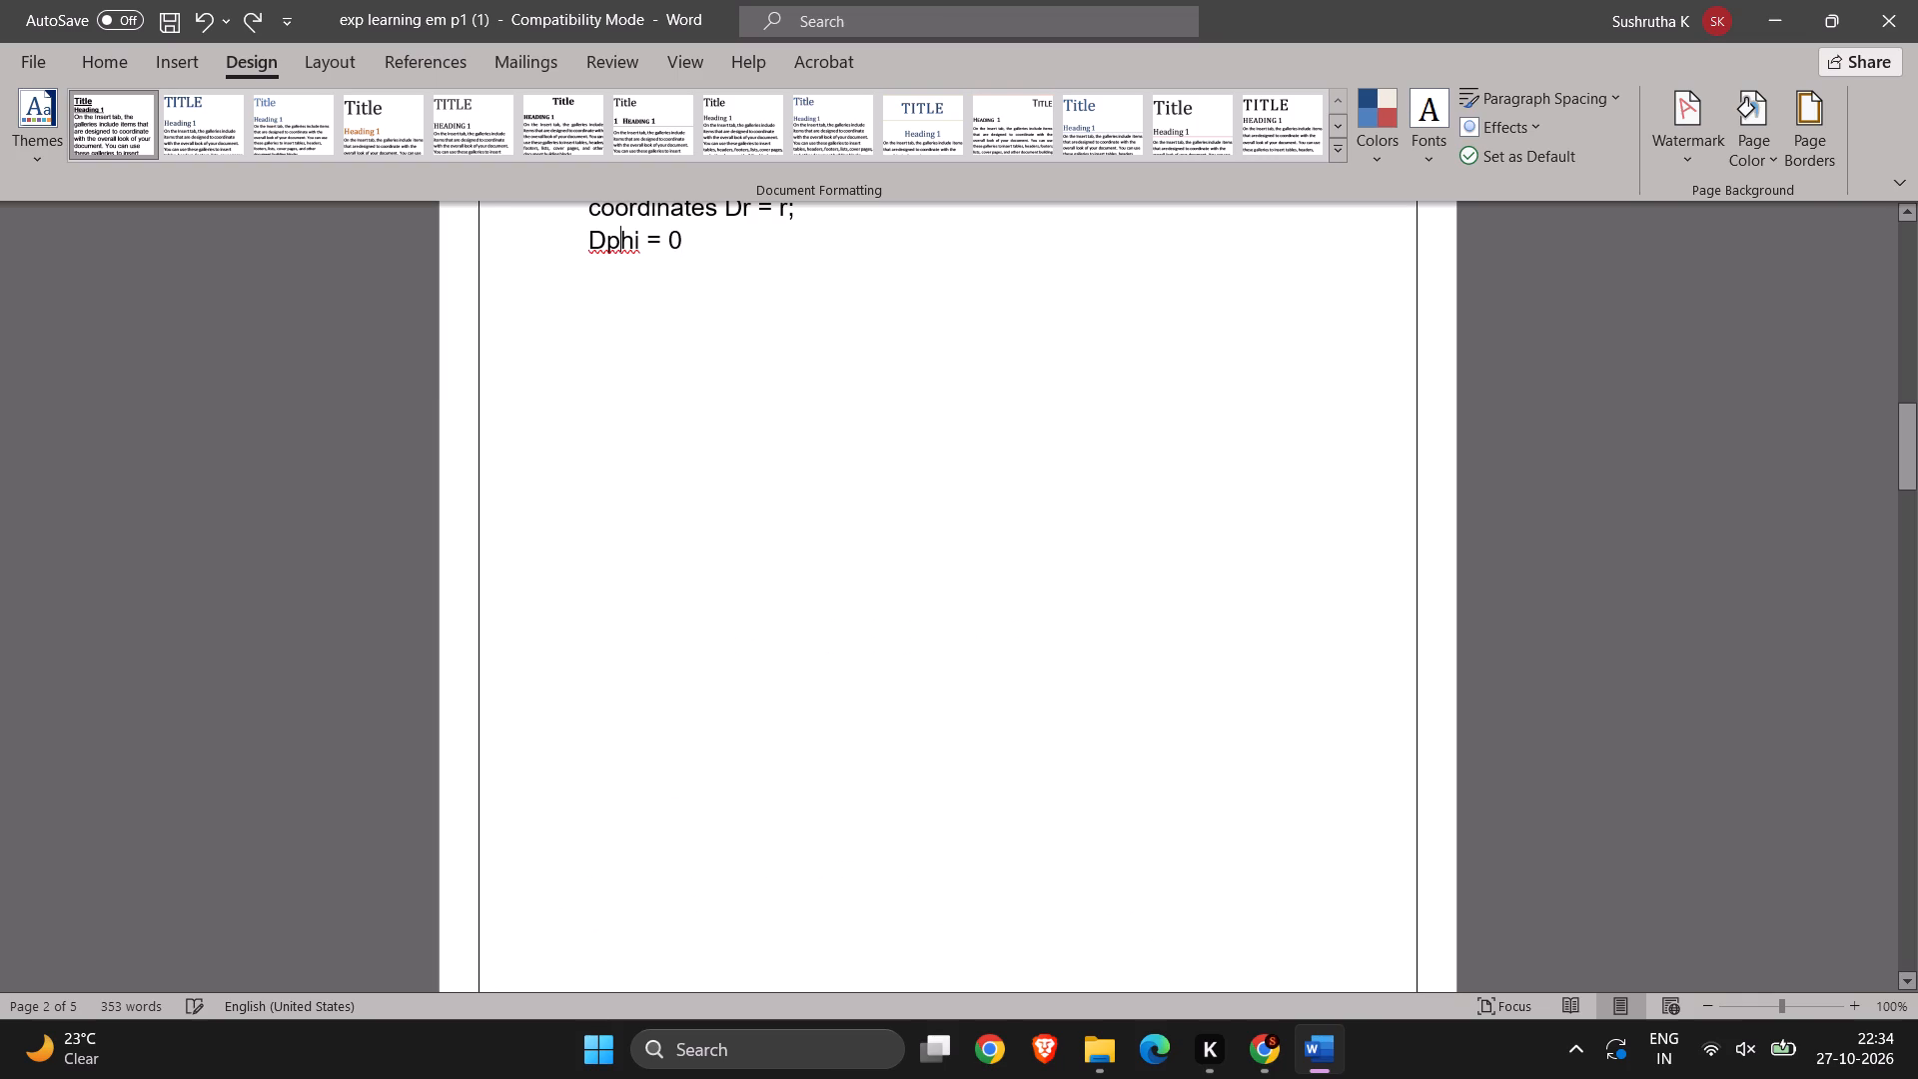
# Delete the entire MATLAB code listing from "syms r phi z R h" through "End", keeping the MATLAB CODE heading.
pyautogui.scroll(-11, 655, 769)
pyautogui.scroll(-7, 555, 747)
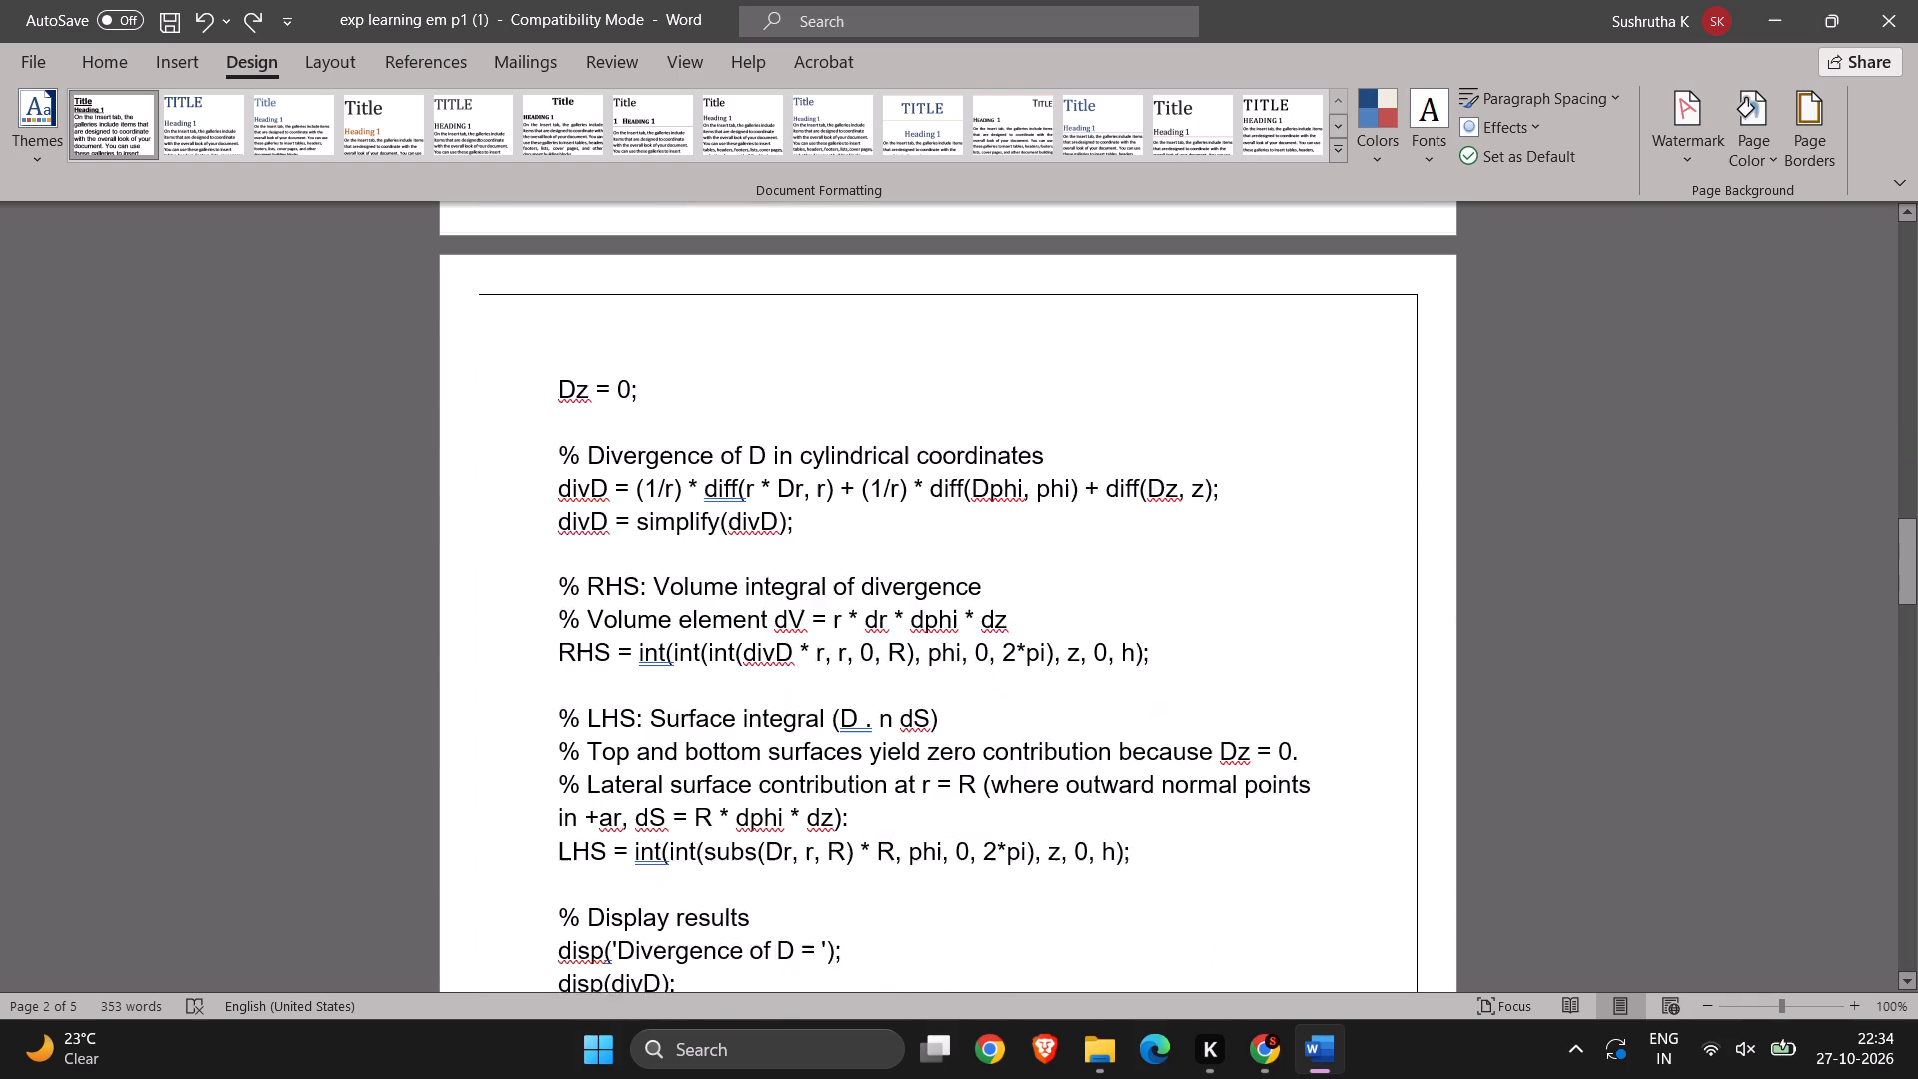
pyautogui.scroll(-17, 554, 743)
pyautogui.scroll(3, 557, 759)
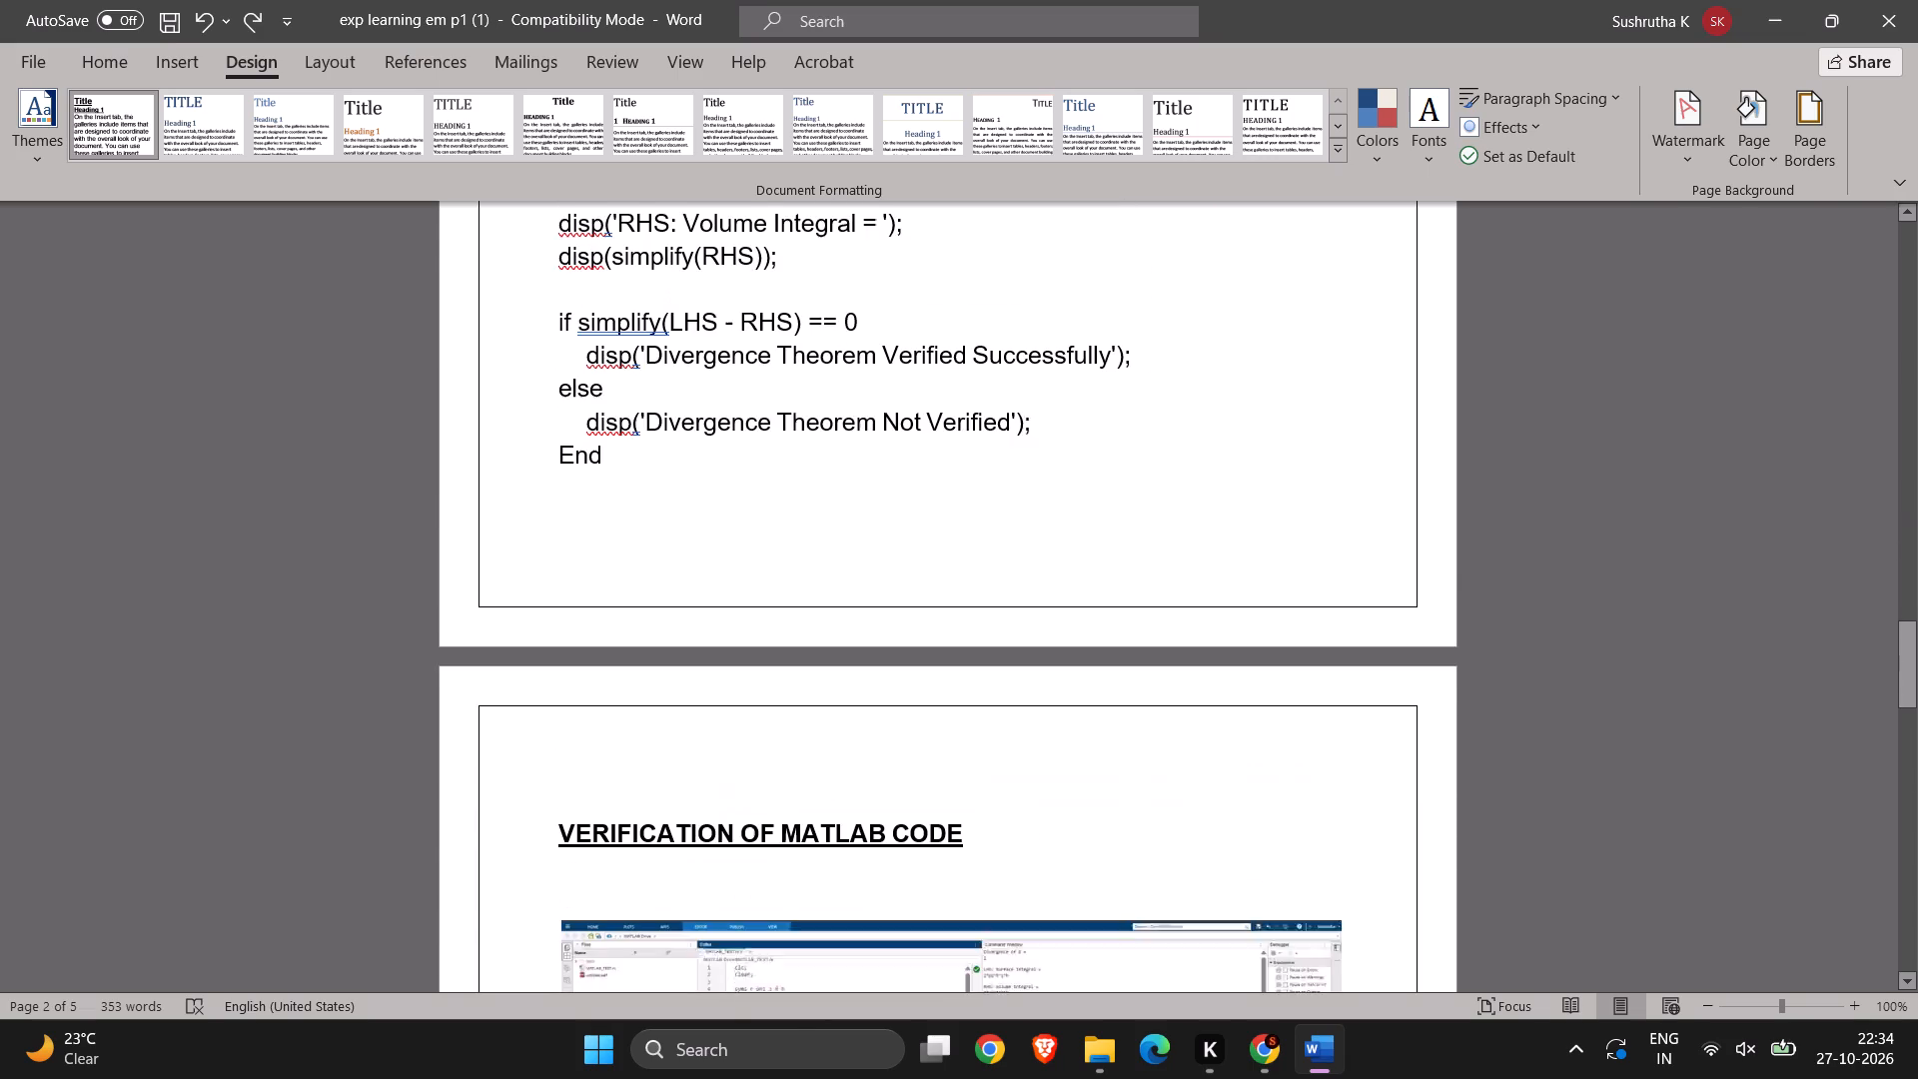
pyautogui.moveTo(619, 501); pyautogui.dragTo(557, 346)
pyautogui.scroll(15, 560, 339)
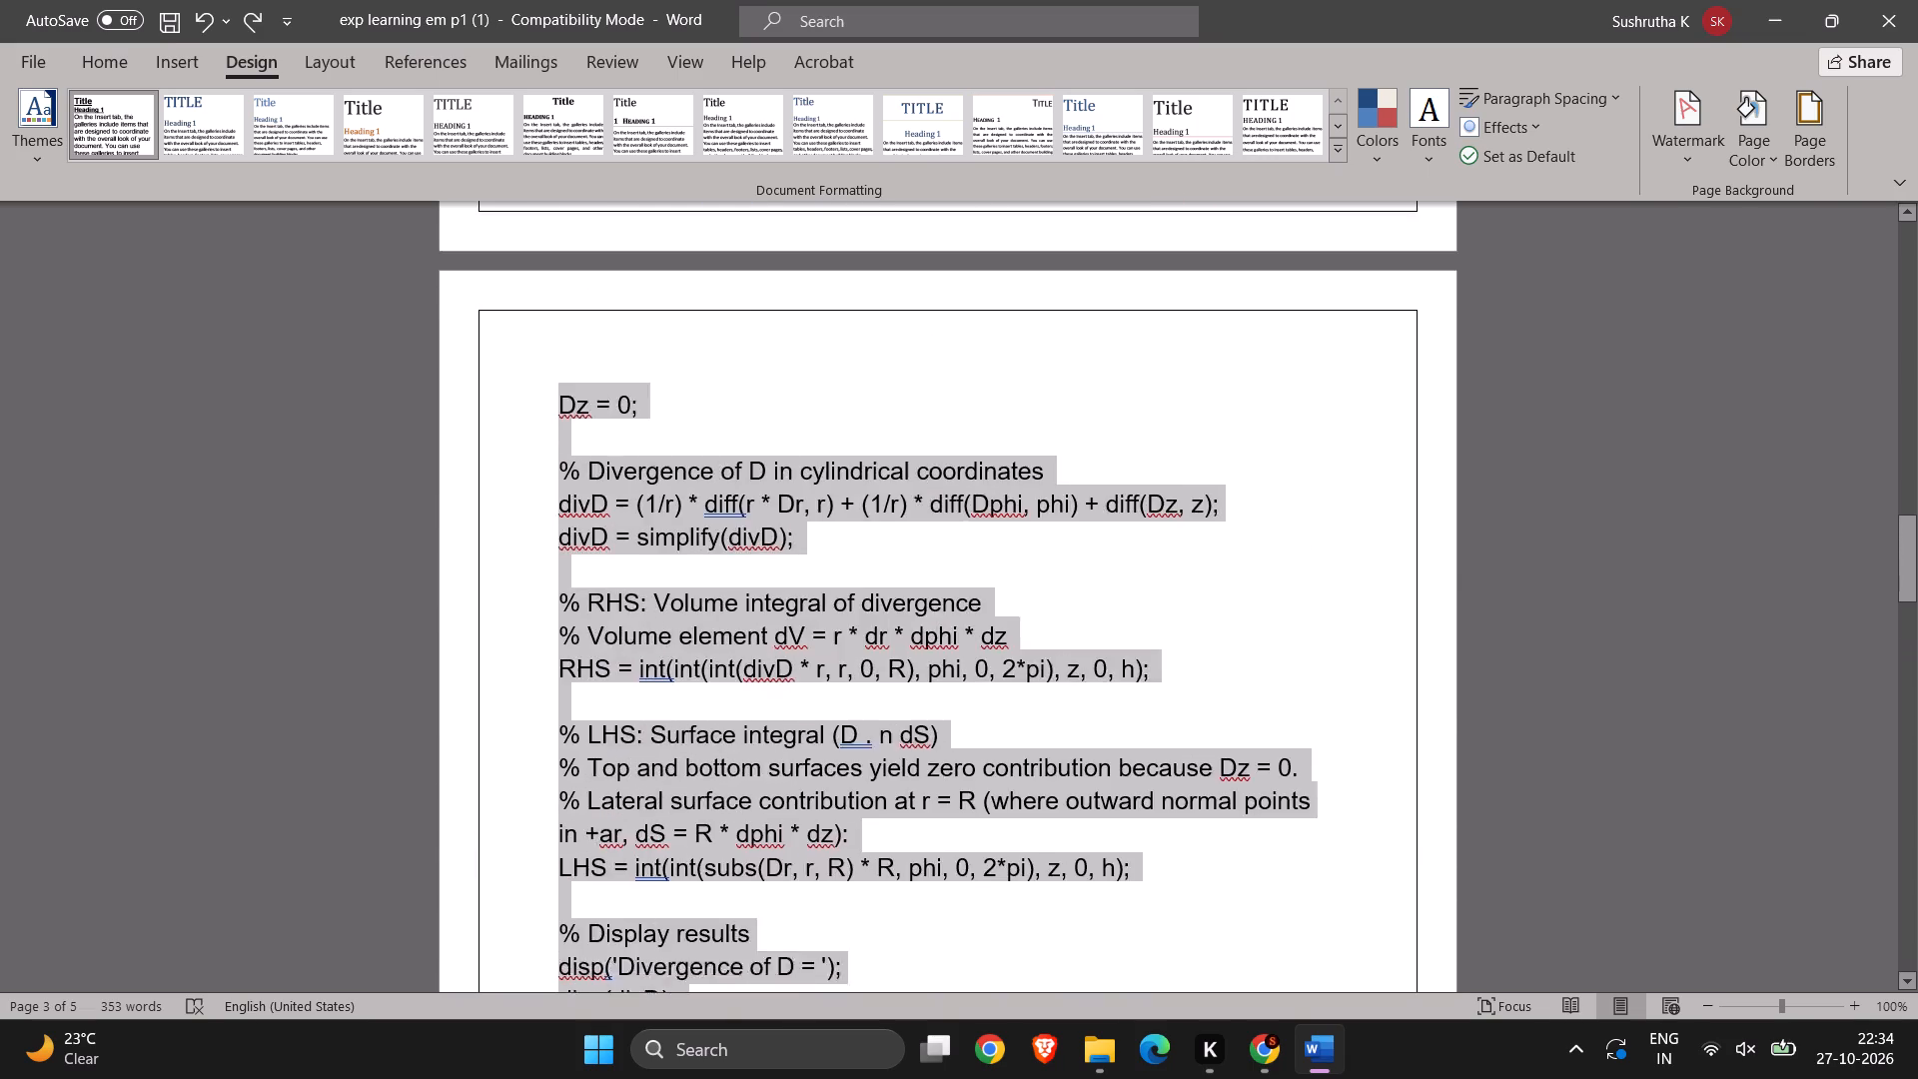
pyautogui.scroll(20, 557, 346)
pyautogui.scroll(4, 557, 346)
pyautogui.moveTo(557, 346); pyautogui.dragTo(592, 481)
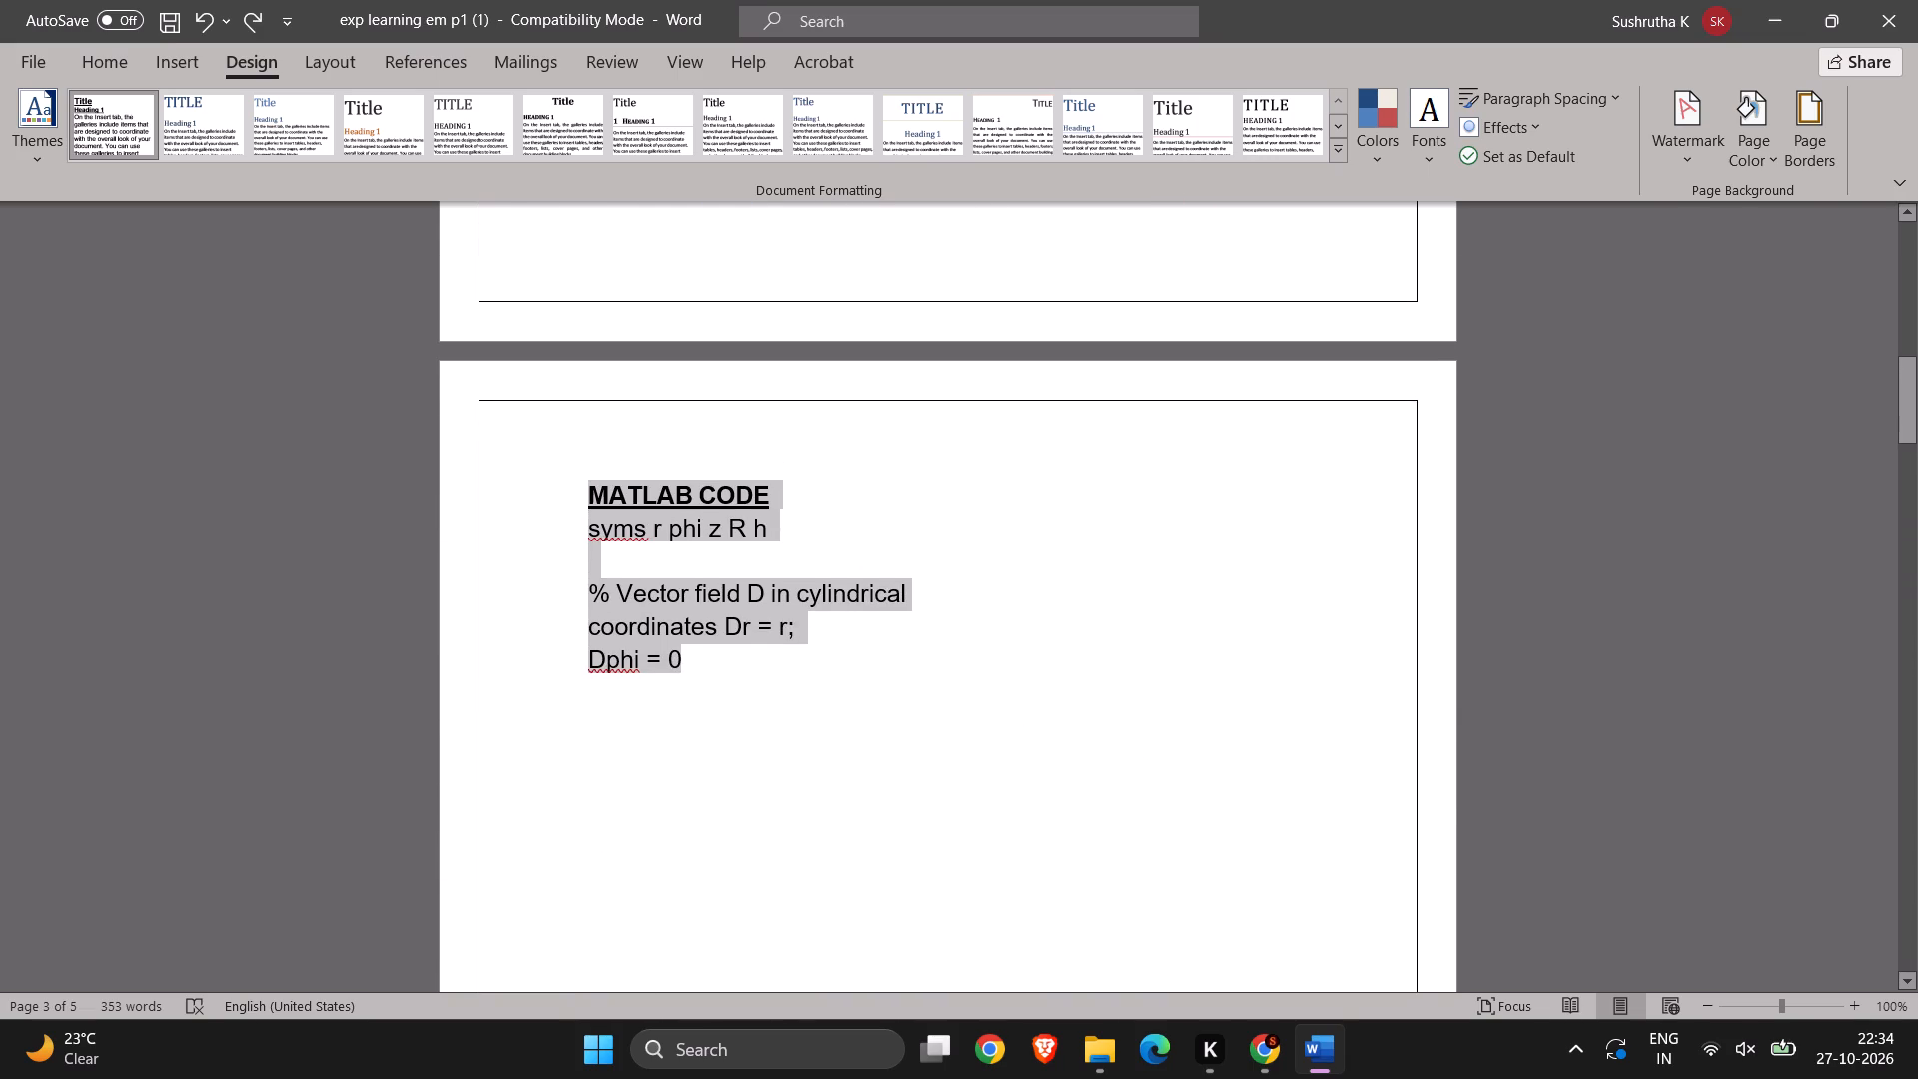
pyautogui.moveTo(592, 481); pyautogui.dragTo(575, 532)
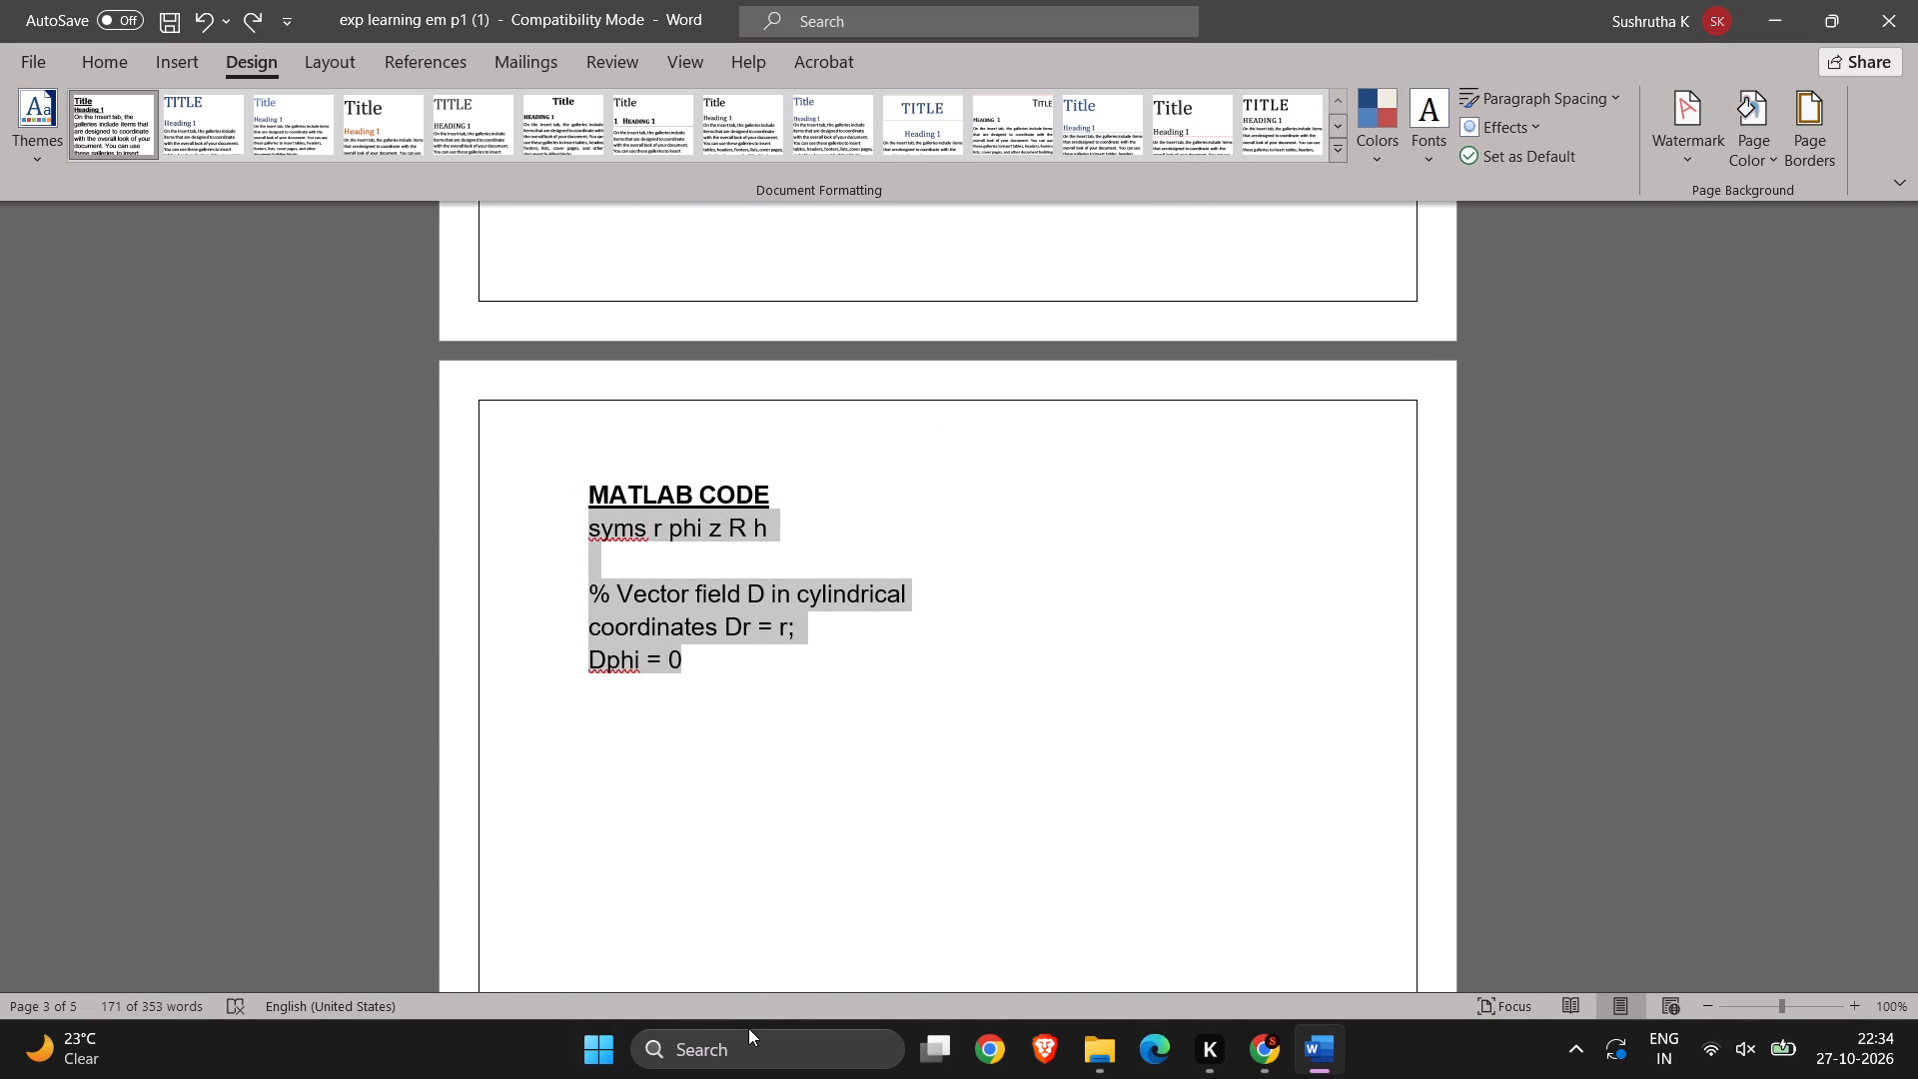
pyautogui.hotkey('ctrl', 'space')
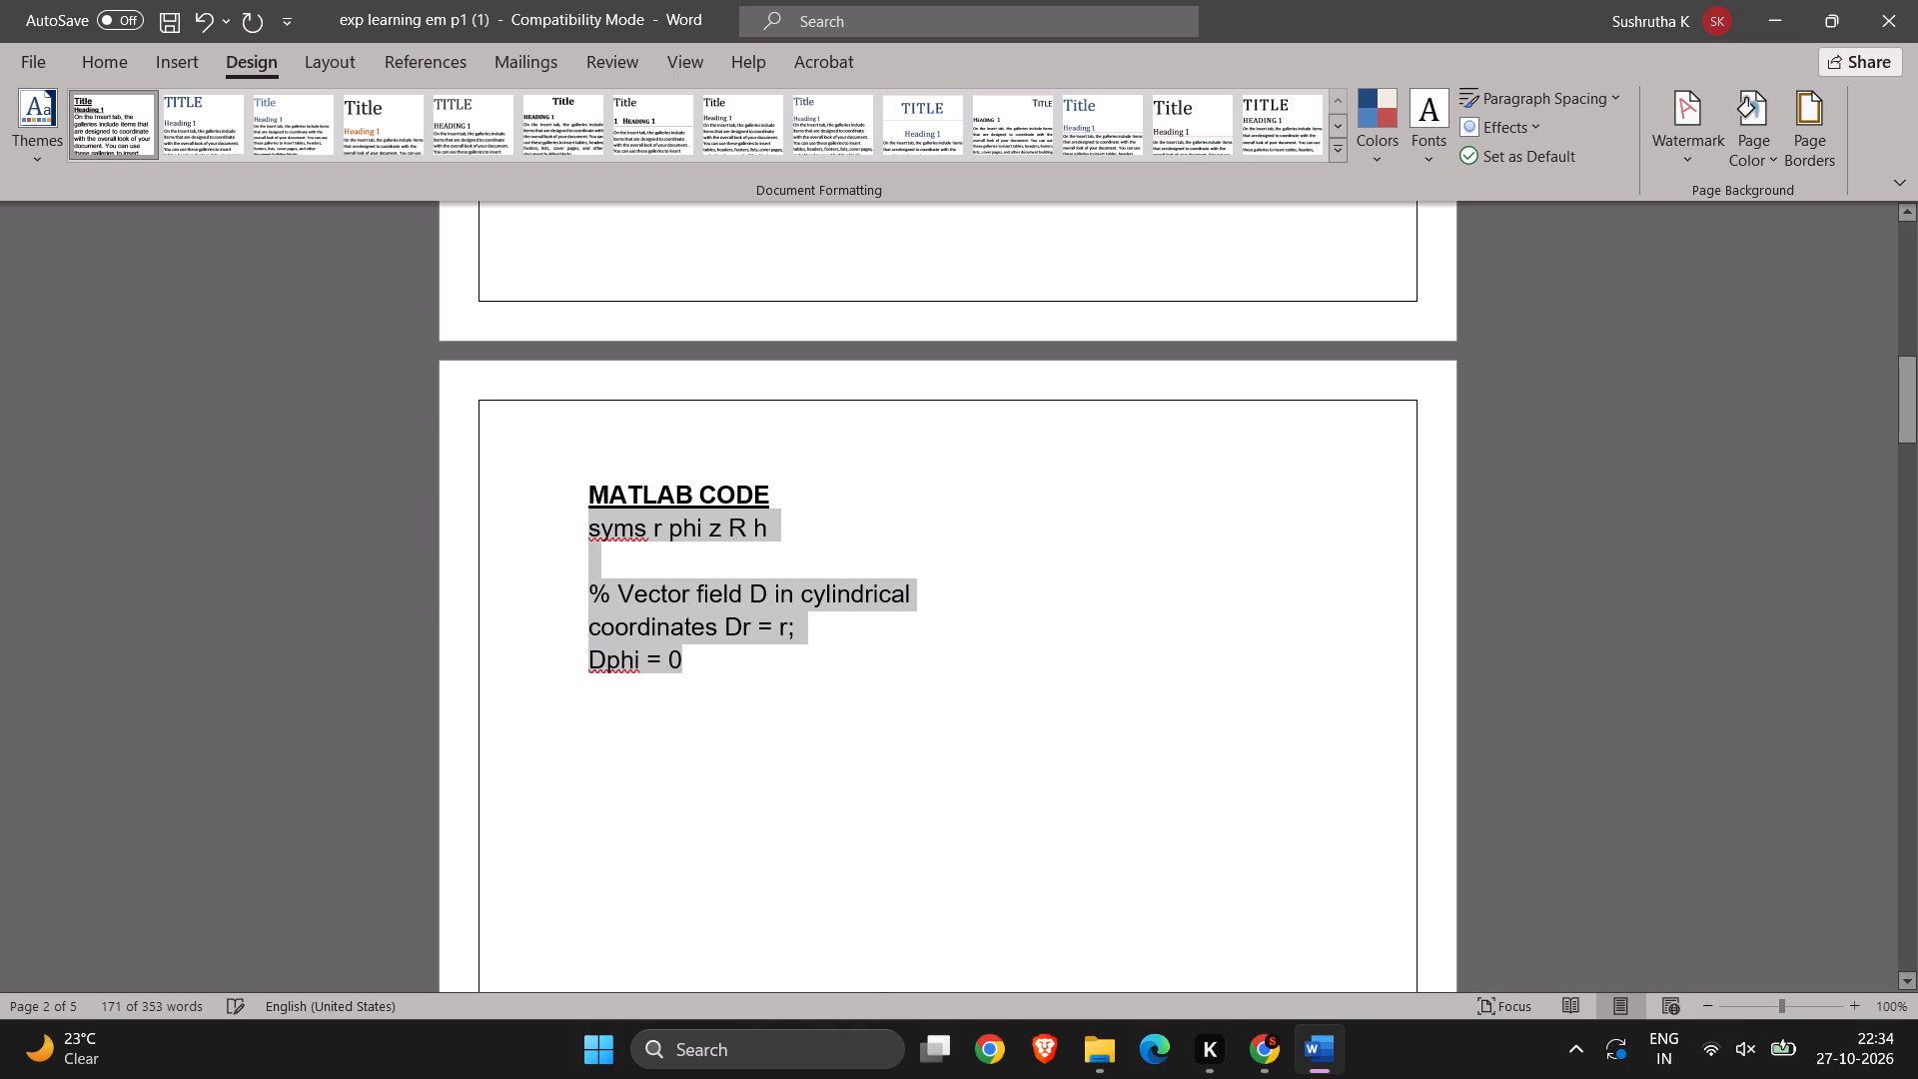
pyautogui.press('BackSpace')
# Add an empty line under the MATLAB CODE heading and insert blank lines above it to move it to the next page.
pyautogui.scroll(4, 700, 763)
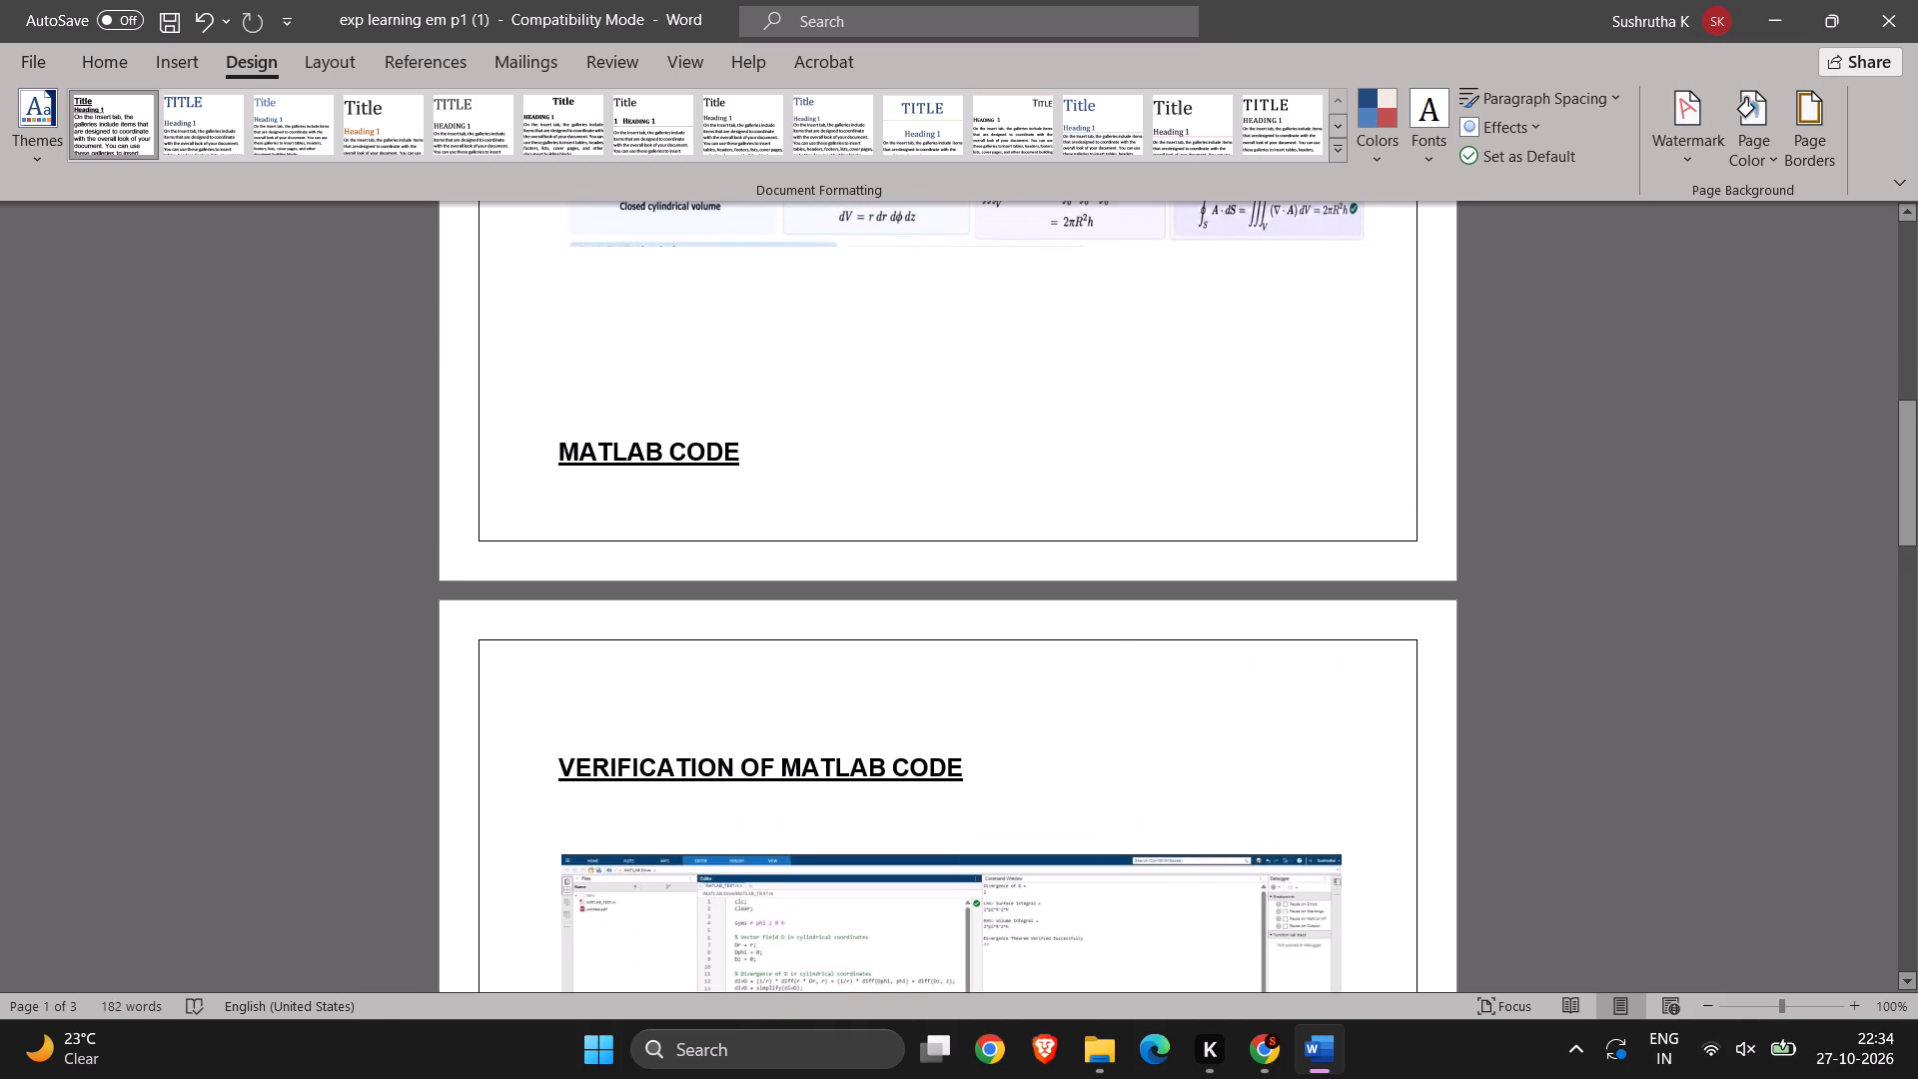
pyautogui.press('Return')
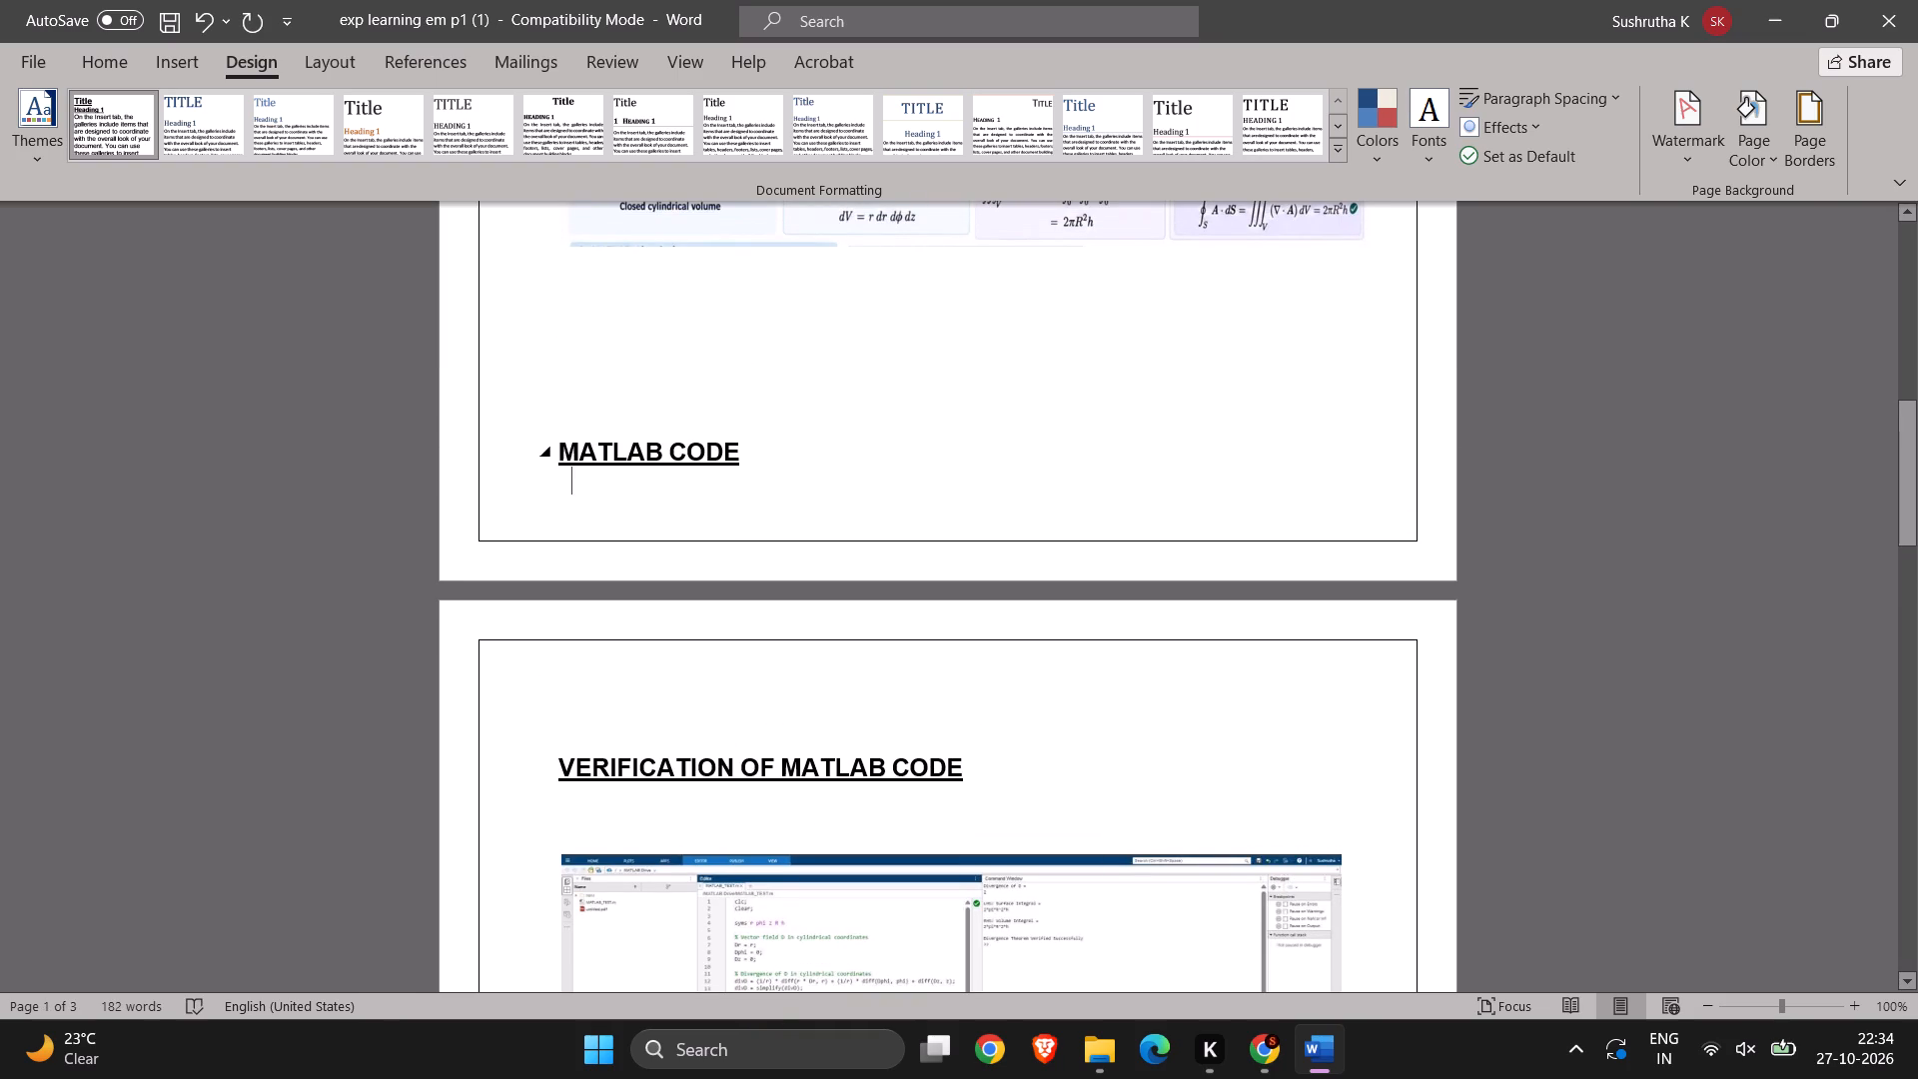
pyautogui.click(547, 464)
pyautogui.press('Return')
pyautogui.press('Return')
pyautogui.press('Return')
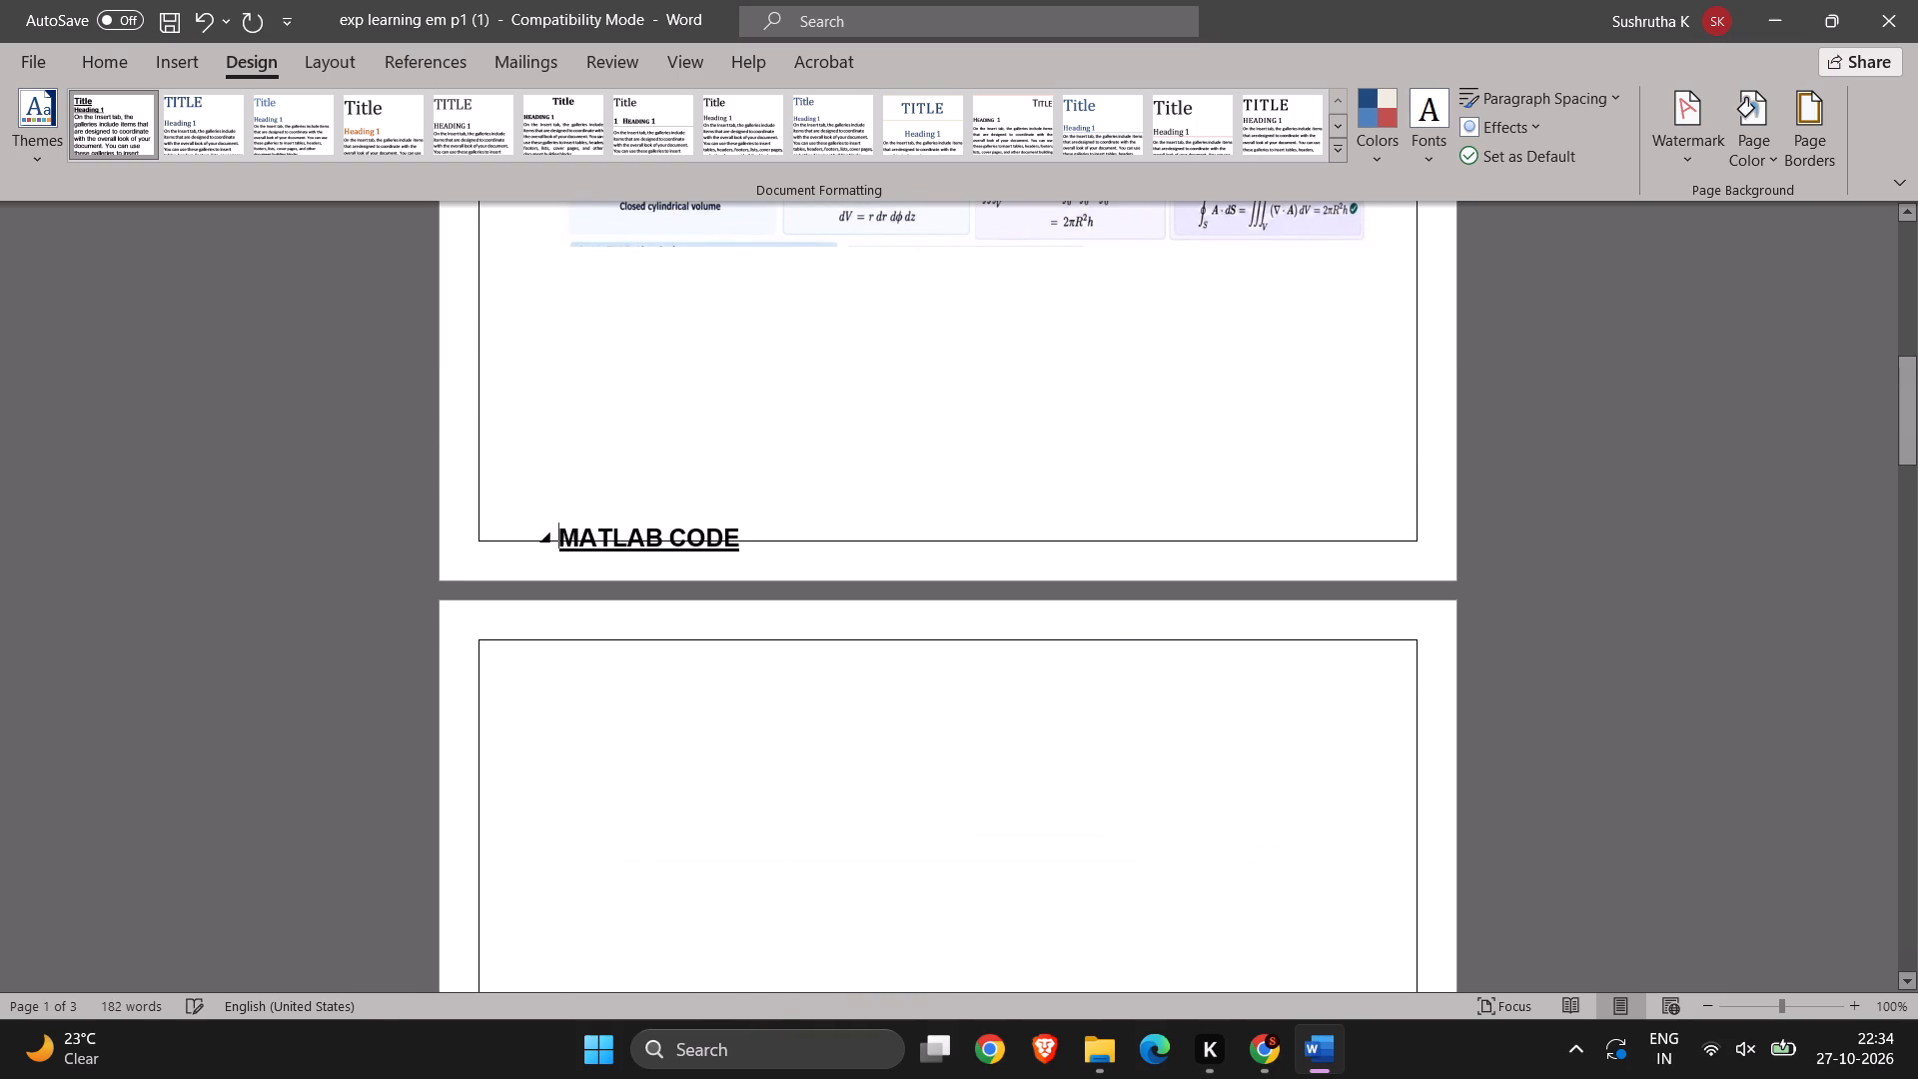
pyautogui.press('Return')
# Start a new line directly beneath the MATLAB CODE heading and paste the clipboard content there.
pyautogui.click(749, 729)
pyautogui.press('Return')
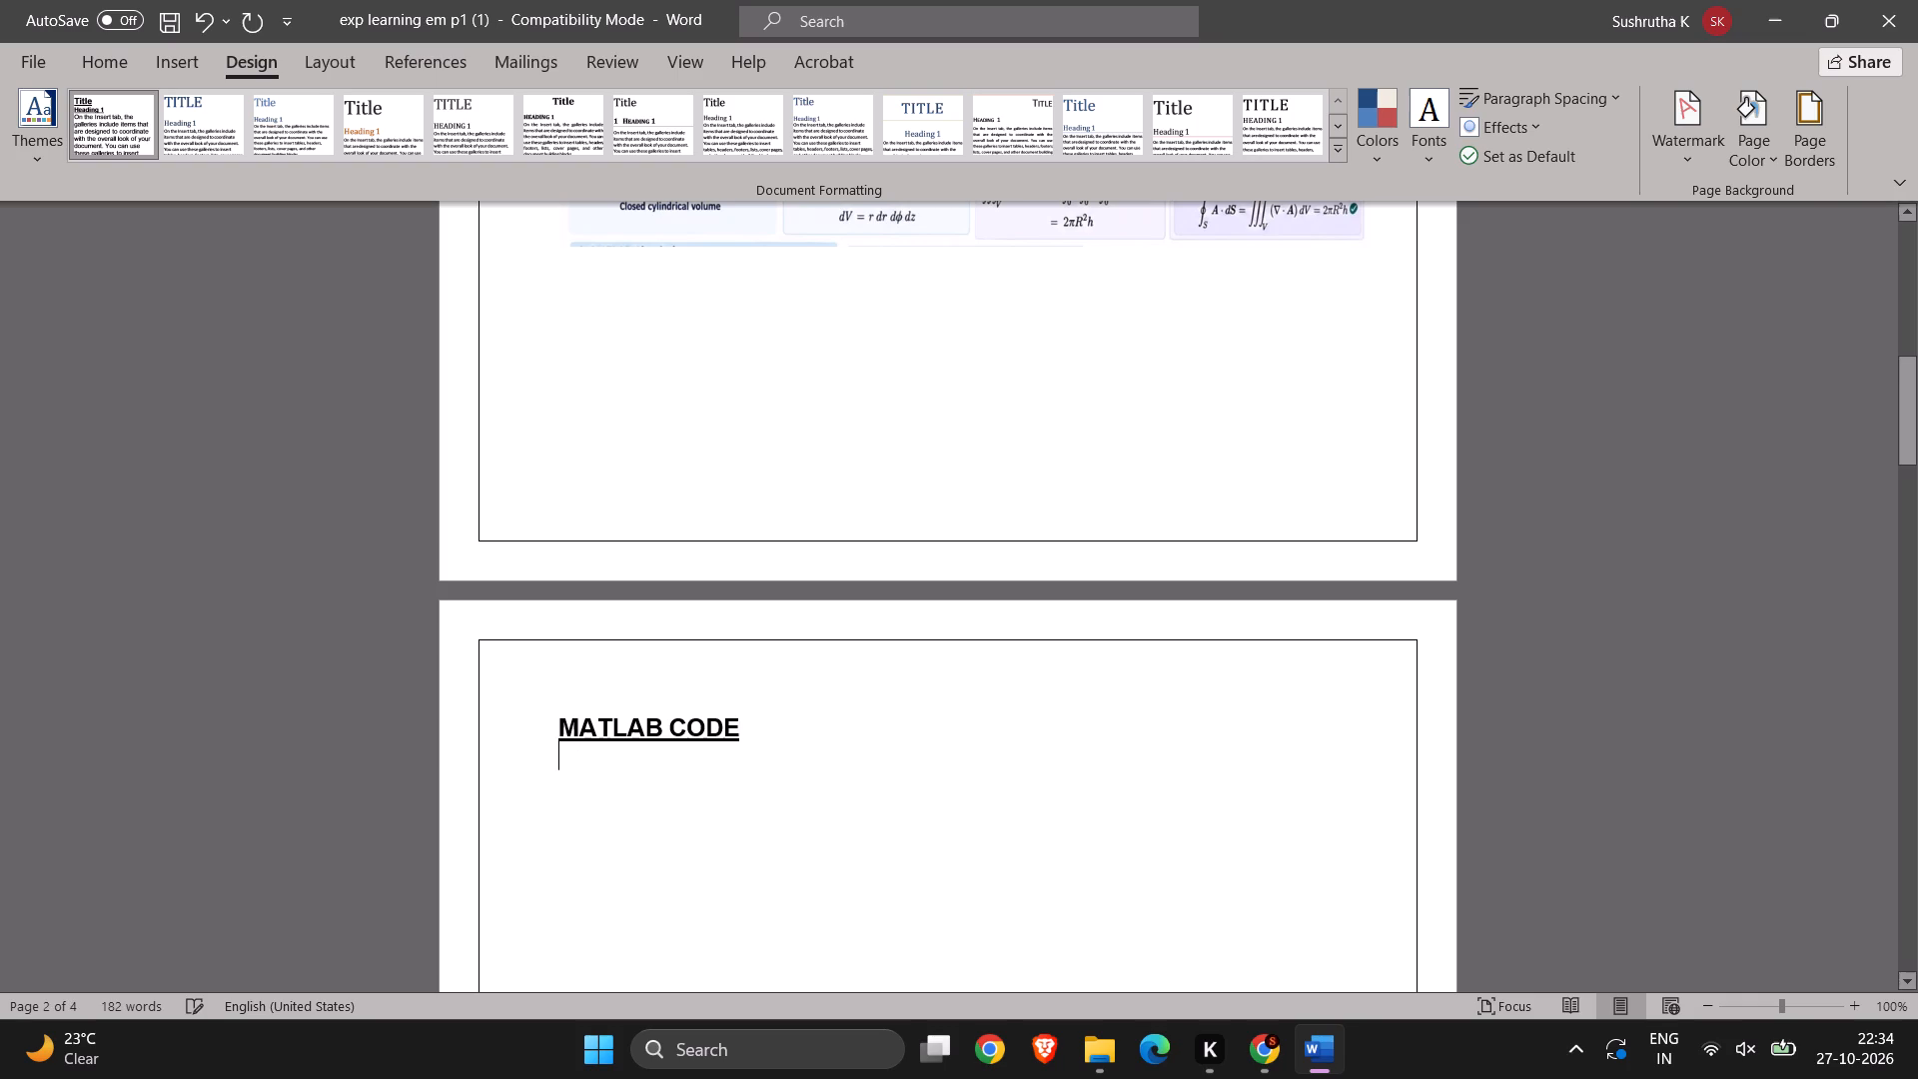
pyautogui.hotkey('ctrl', 'v')
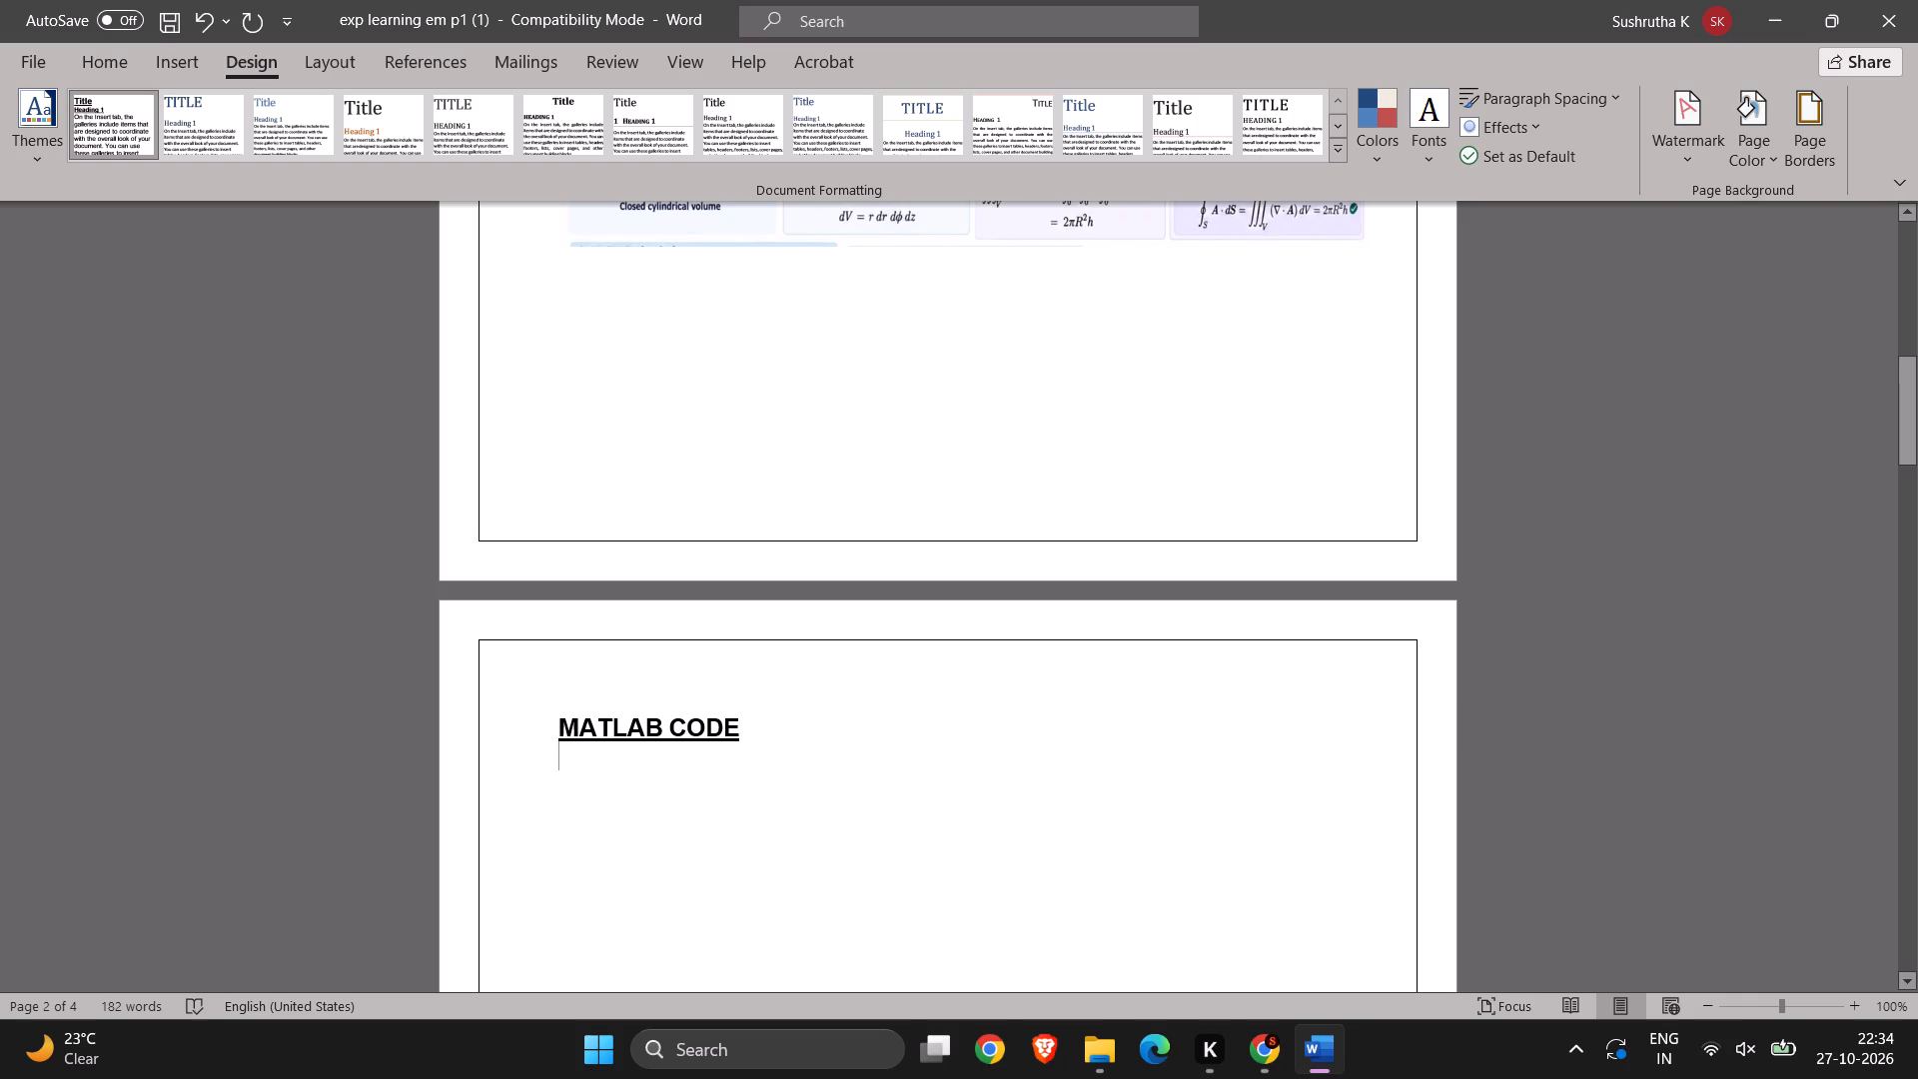
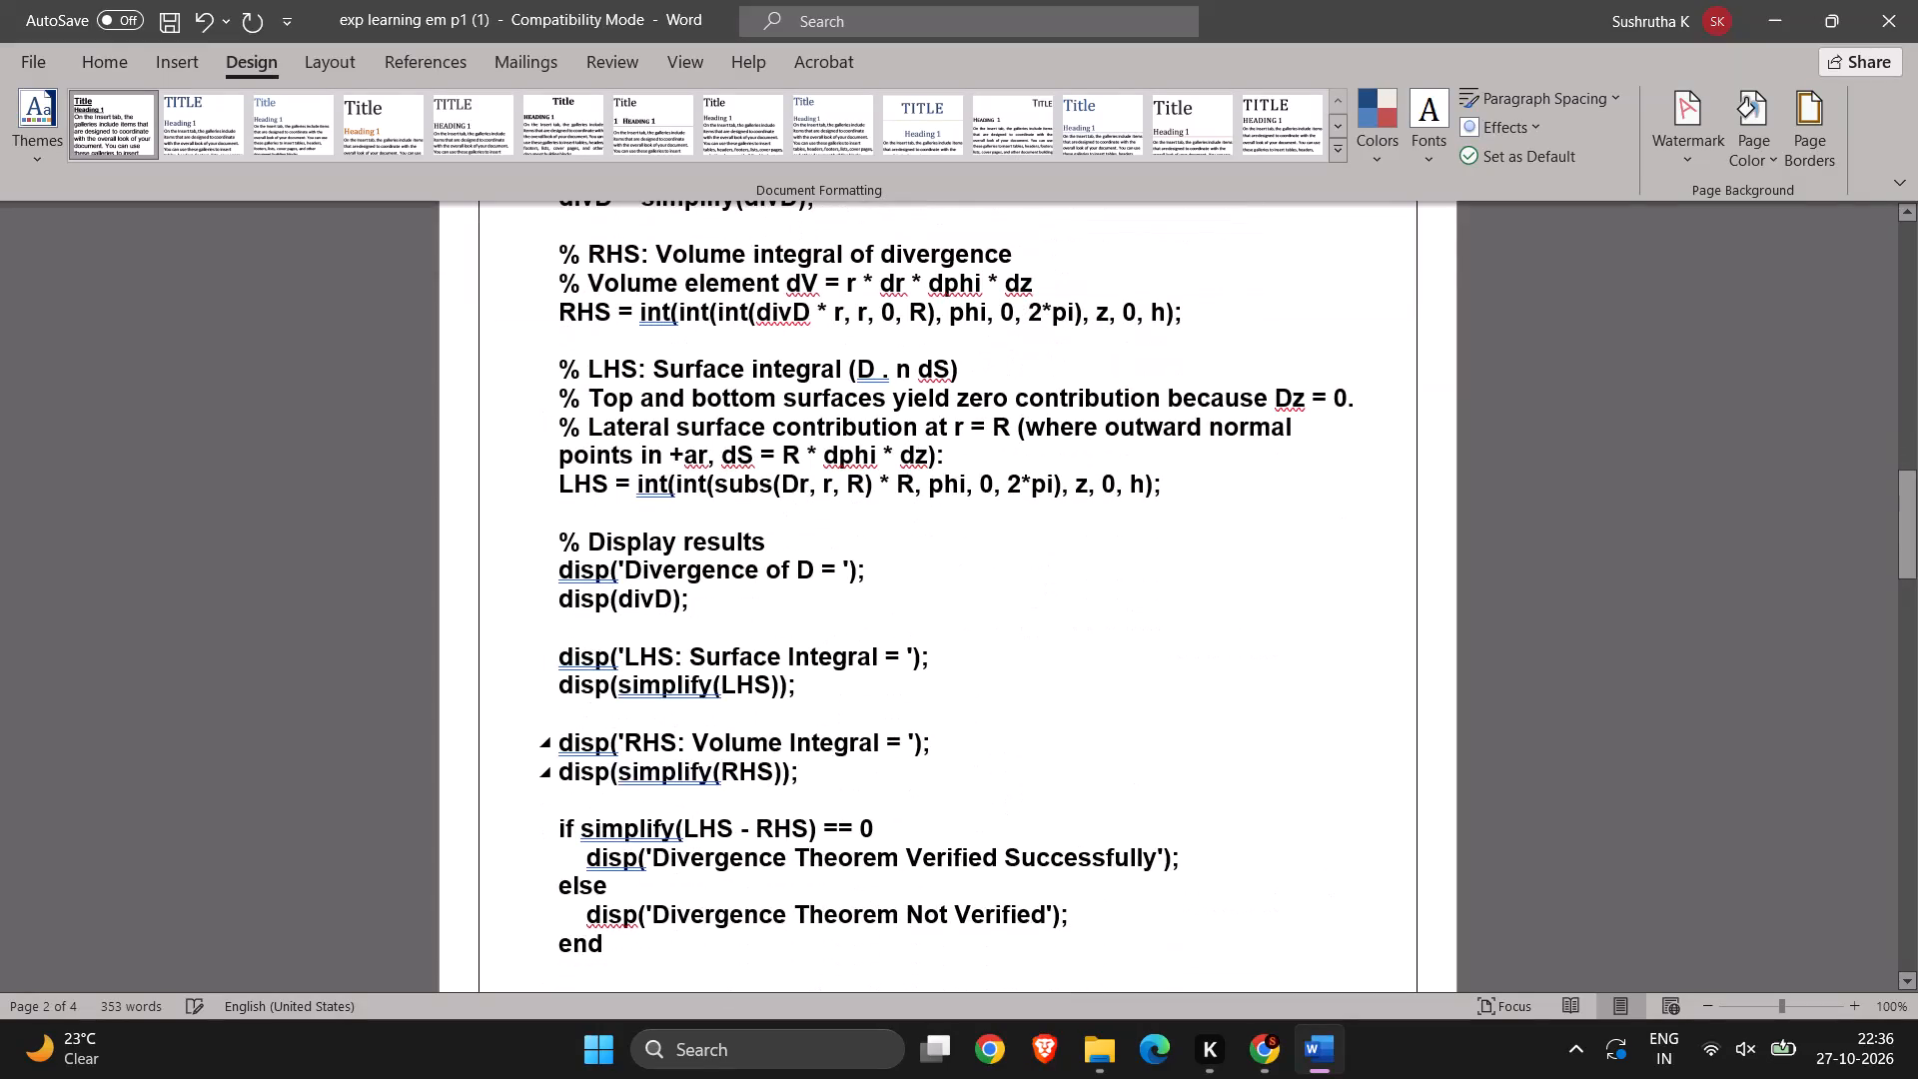
# Remove the bold formatting from the MATLAB code listing below the MATLAB CODE heading and set its font to Times New Roman.
pyautogui.scroll(-12, 629, 909)
pyautogui.scroll(11, 630, 902)
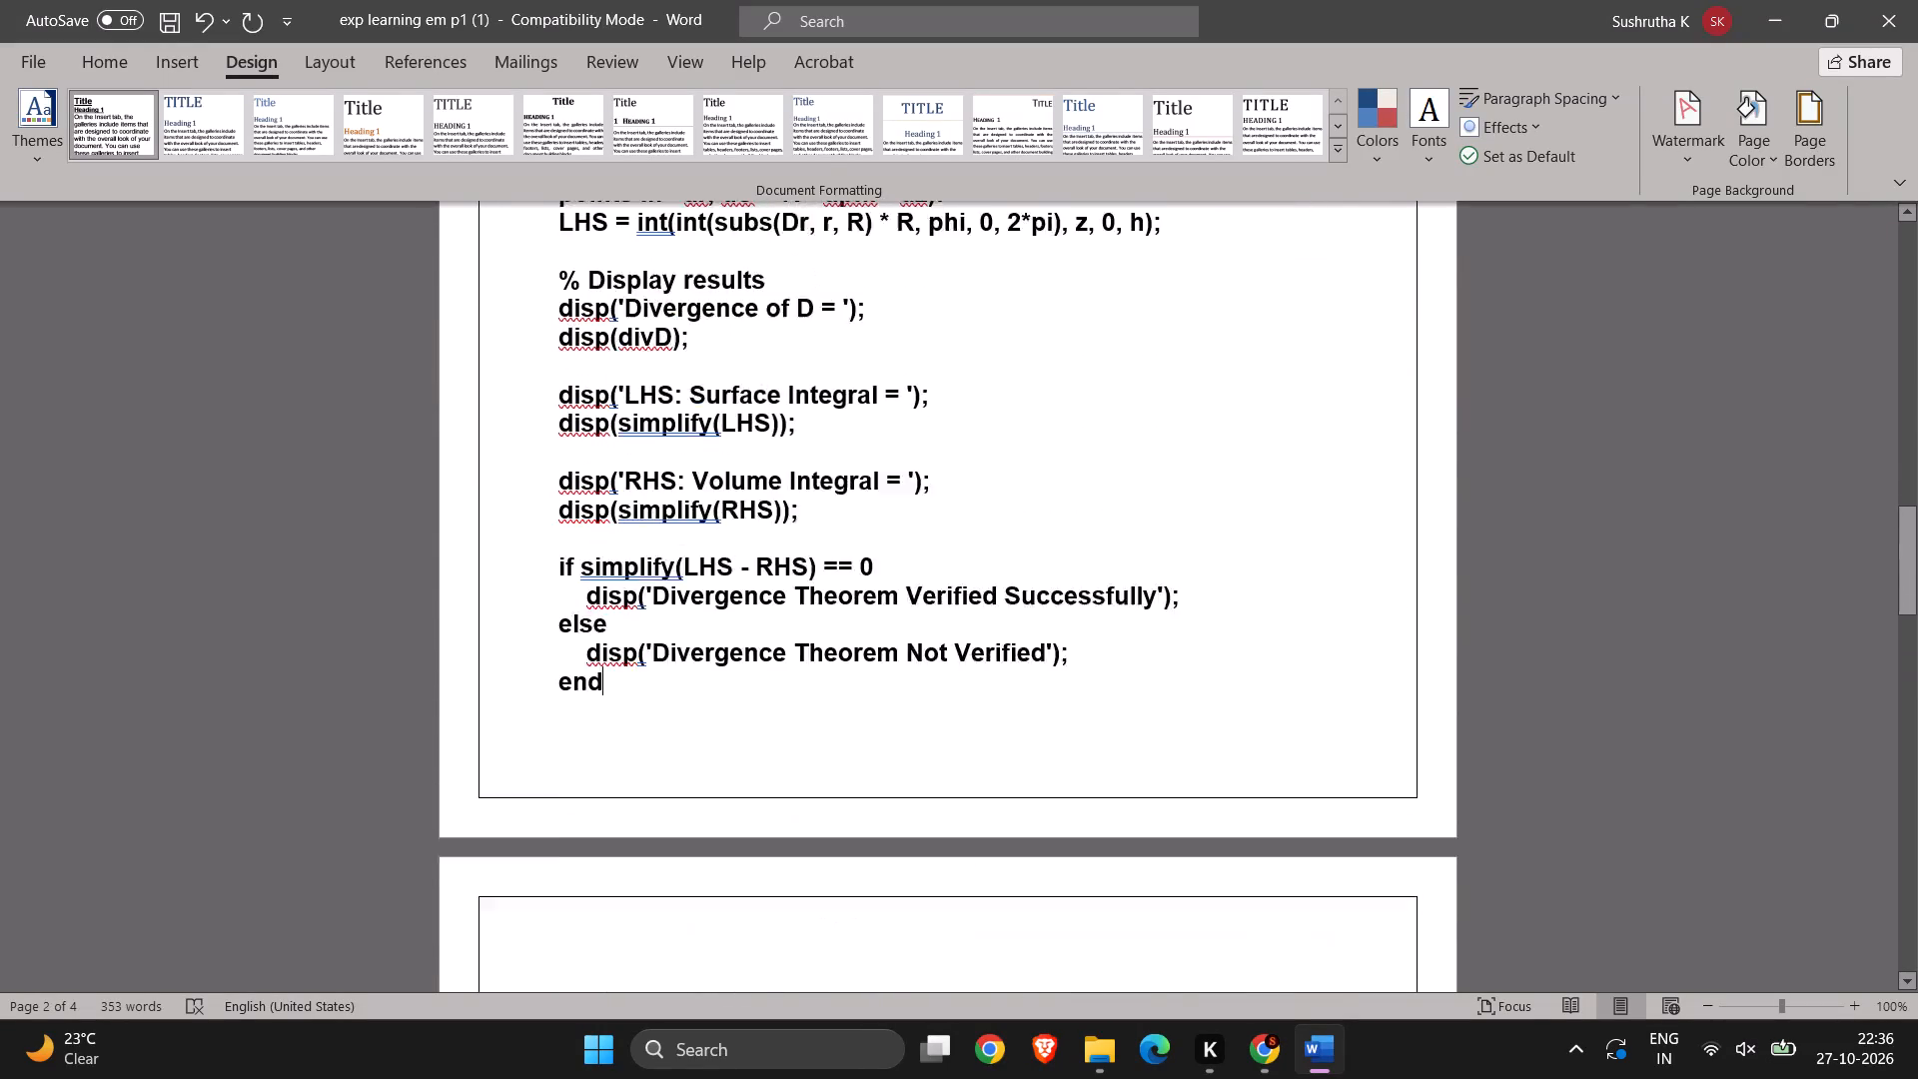
pyautogui.moveTo(628, 892); pyautogui.dragTo(527, 453)
pyautogui.scroll(8, 535, 523)
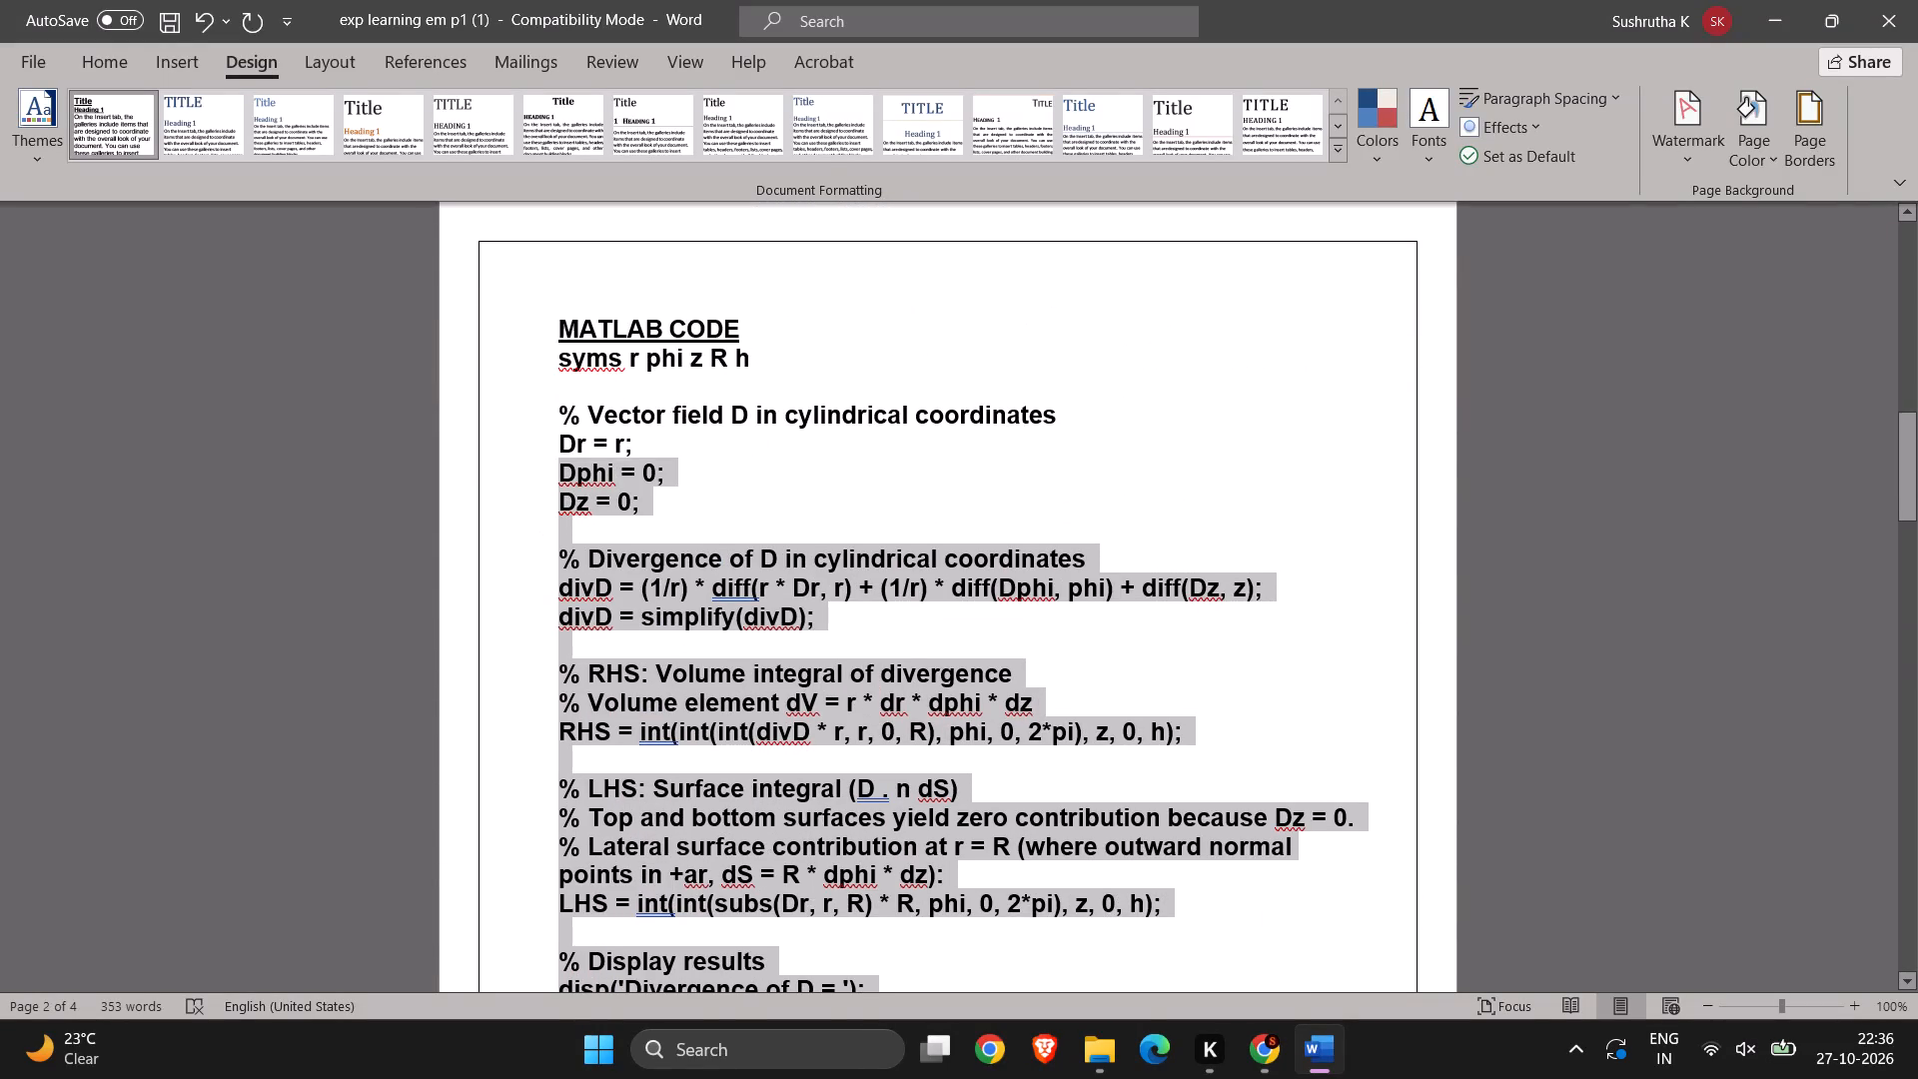
pyautogui.moveTo(527, 453); pyautogui.dragTo(526, 368)
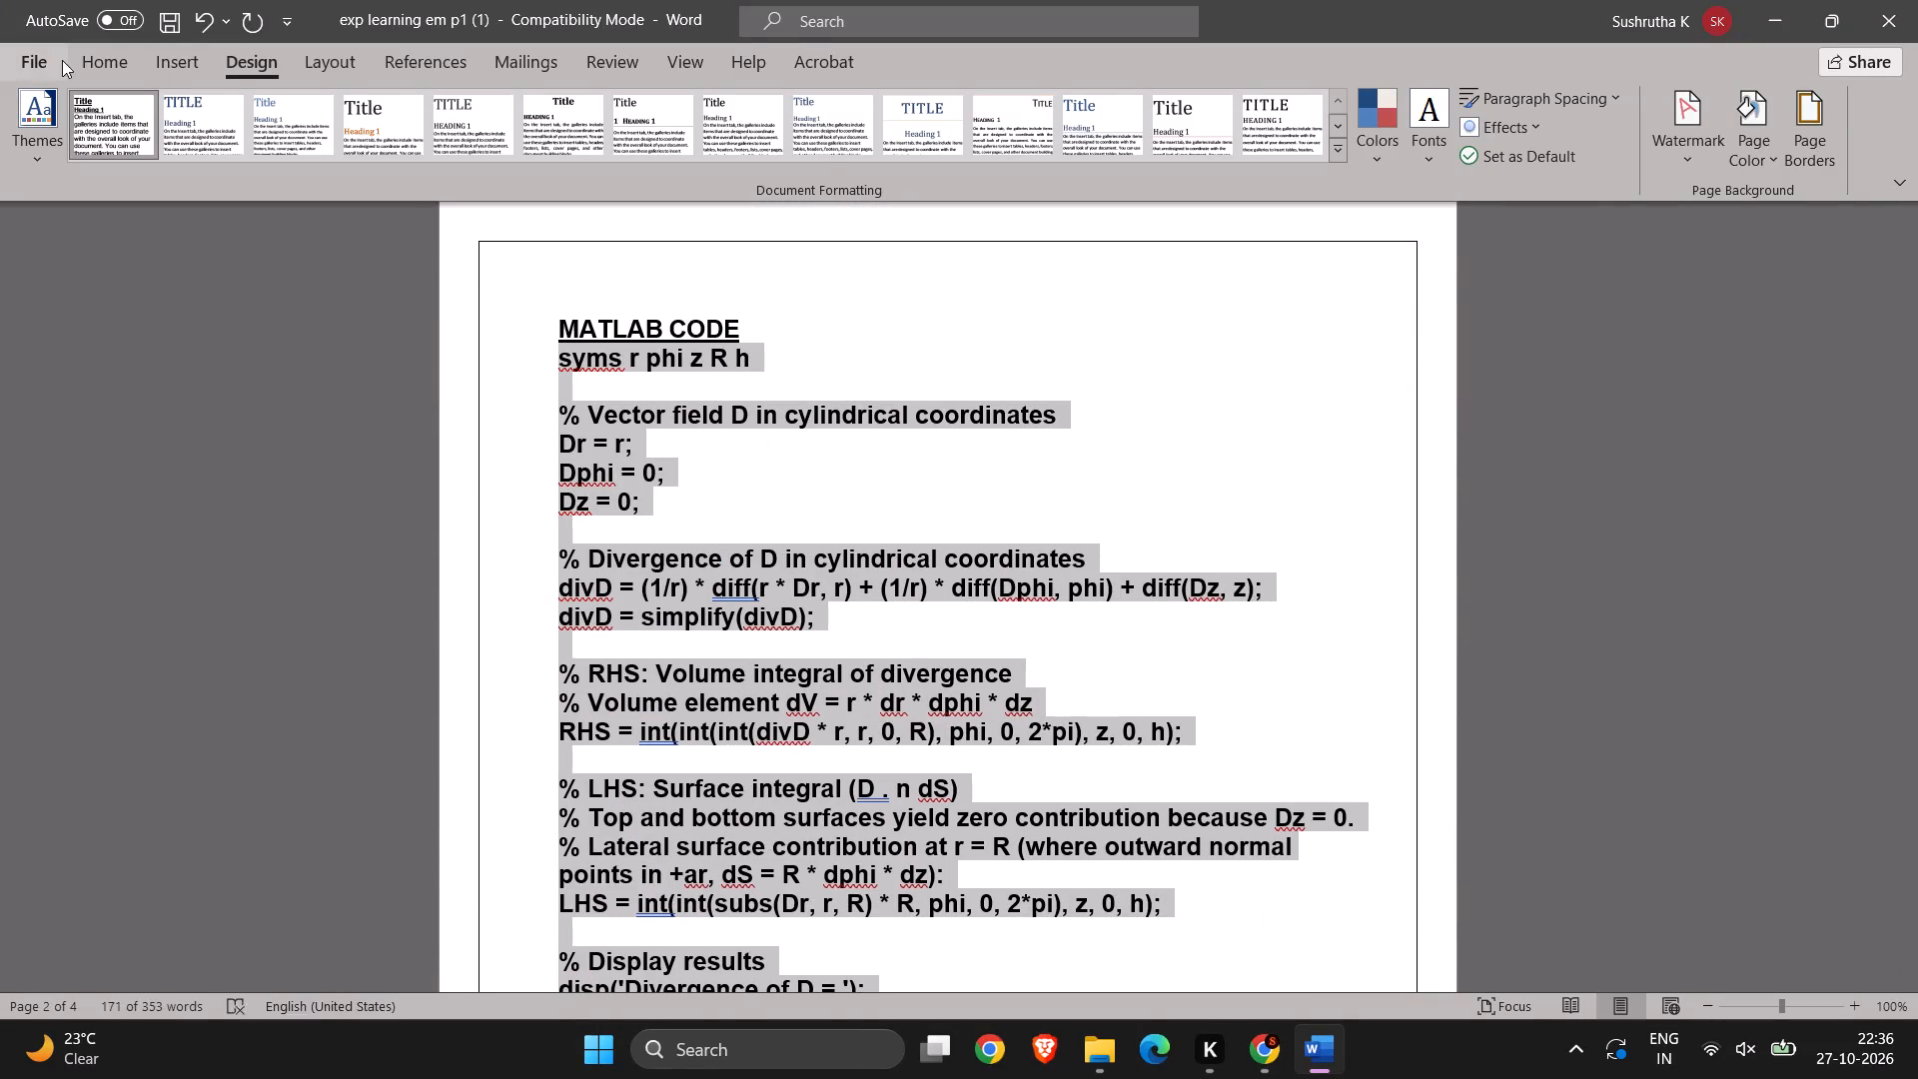
pyautogui.click(62, 60)
pyautogui.click(97, 60)
pyautogui.click(97, 60)
pyautogui.click(136, 155)
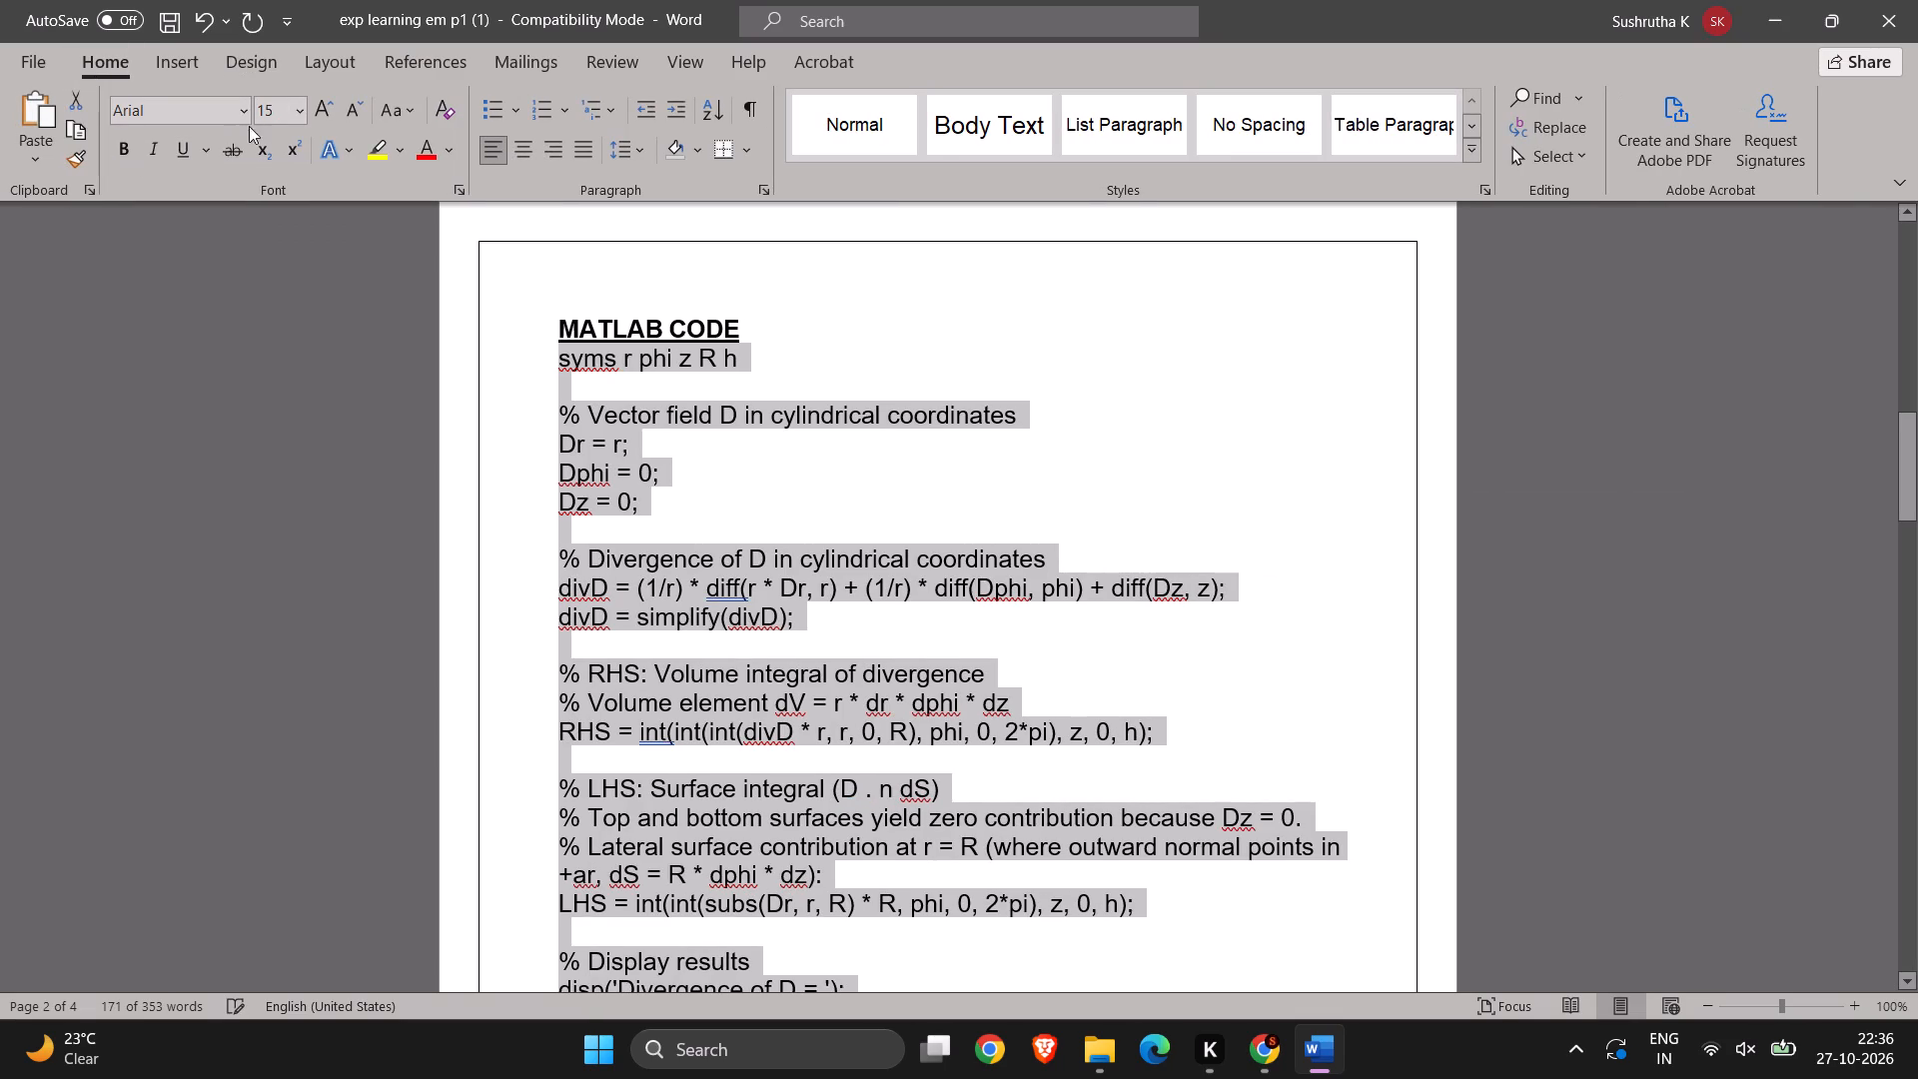
pyautogui.click(252, 112)
pyautogui.click(244, 105)
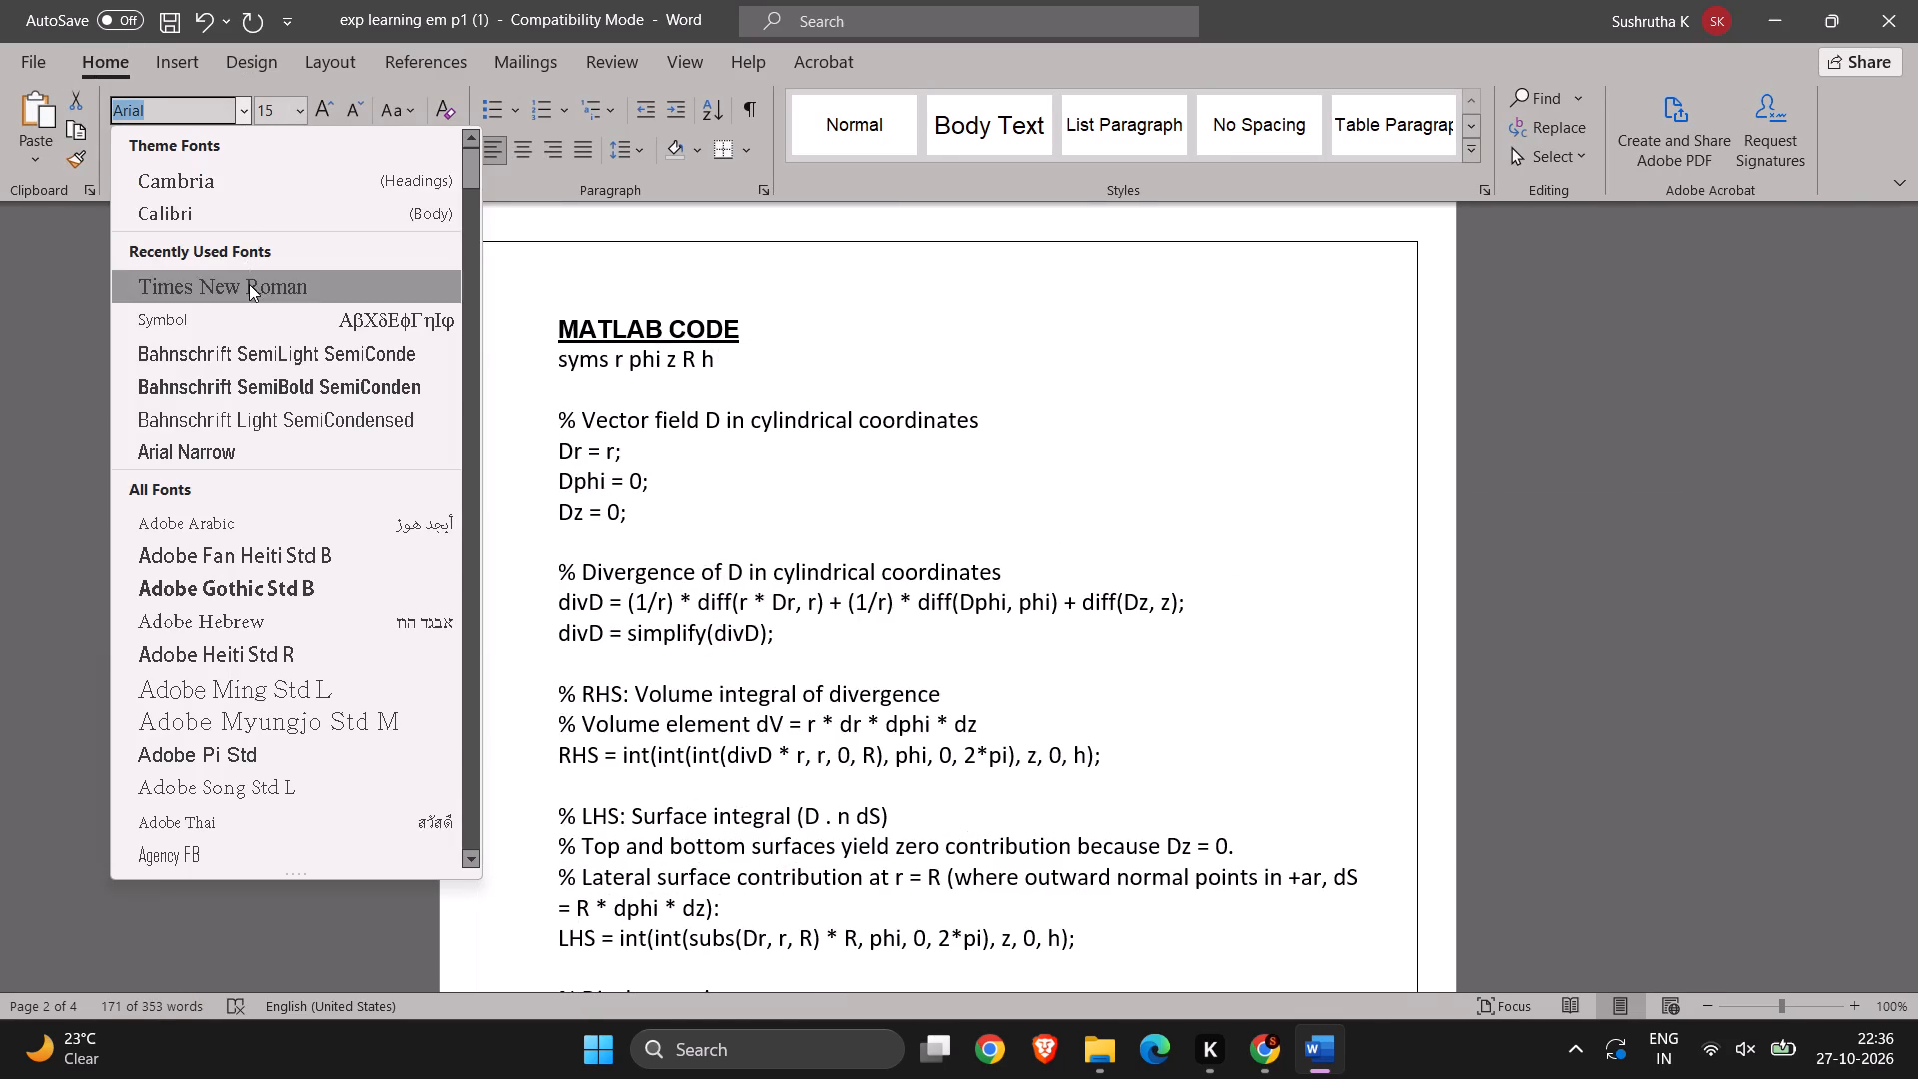
pyautogui.click(249, 284)
pyautogui.click(749, 623)
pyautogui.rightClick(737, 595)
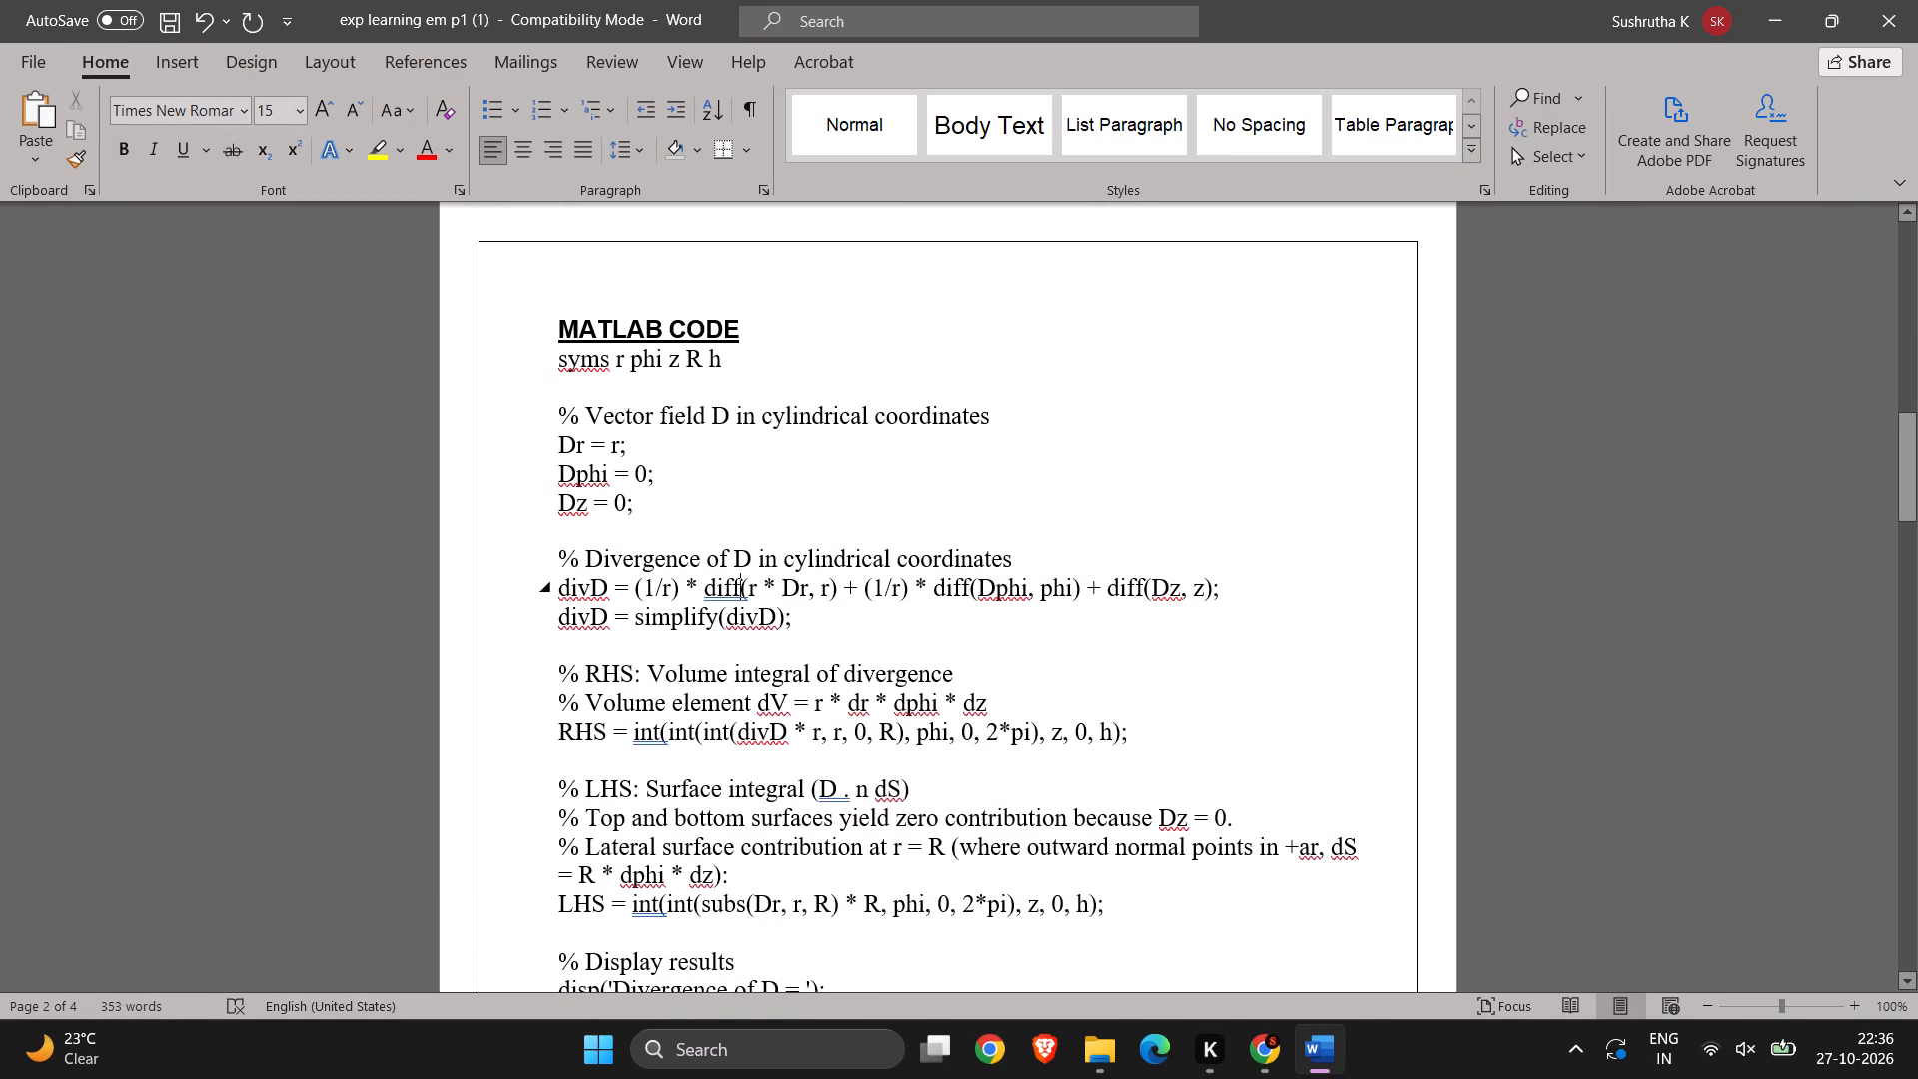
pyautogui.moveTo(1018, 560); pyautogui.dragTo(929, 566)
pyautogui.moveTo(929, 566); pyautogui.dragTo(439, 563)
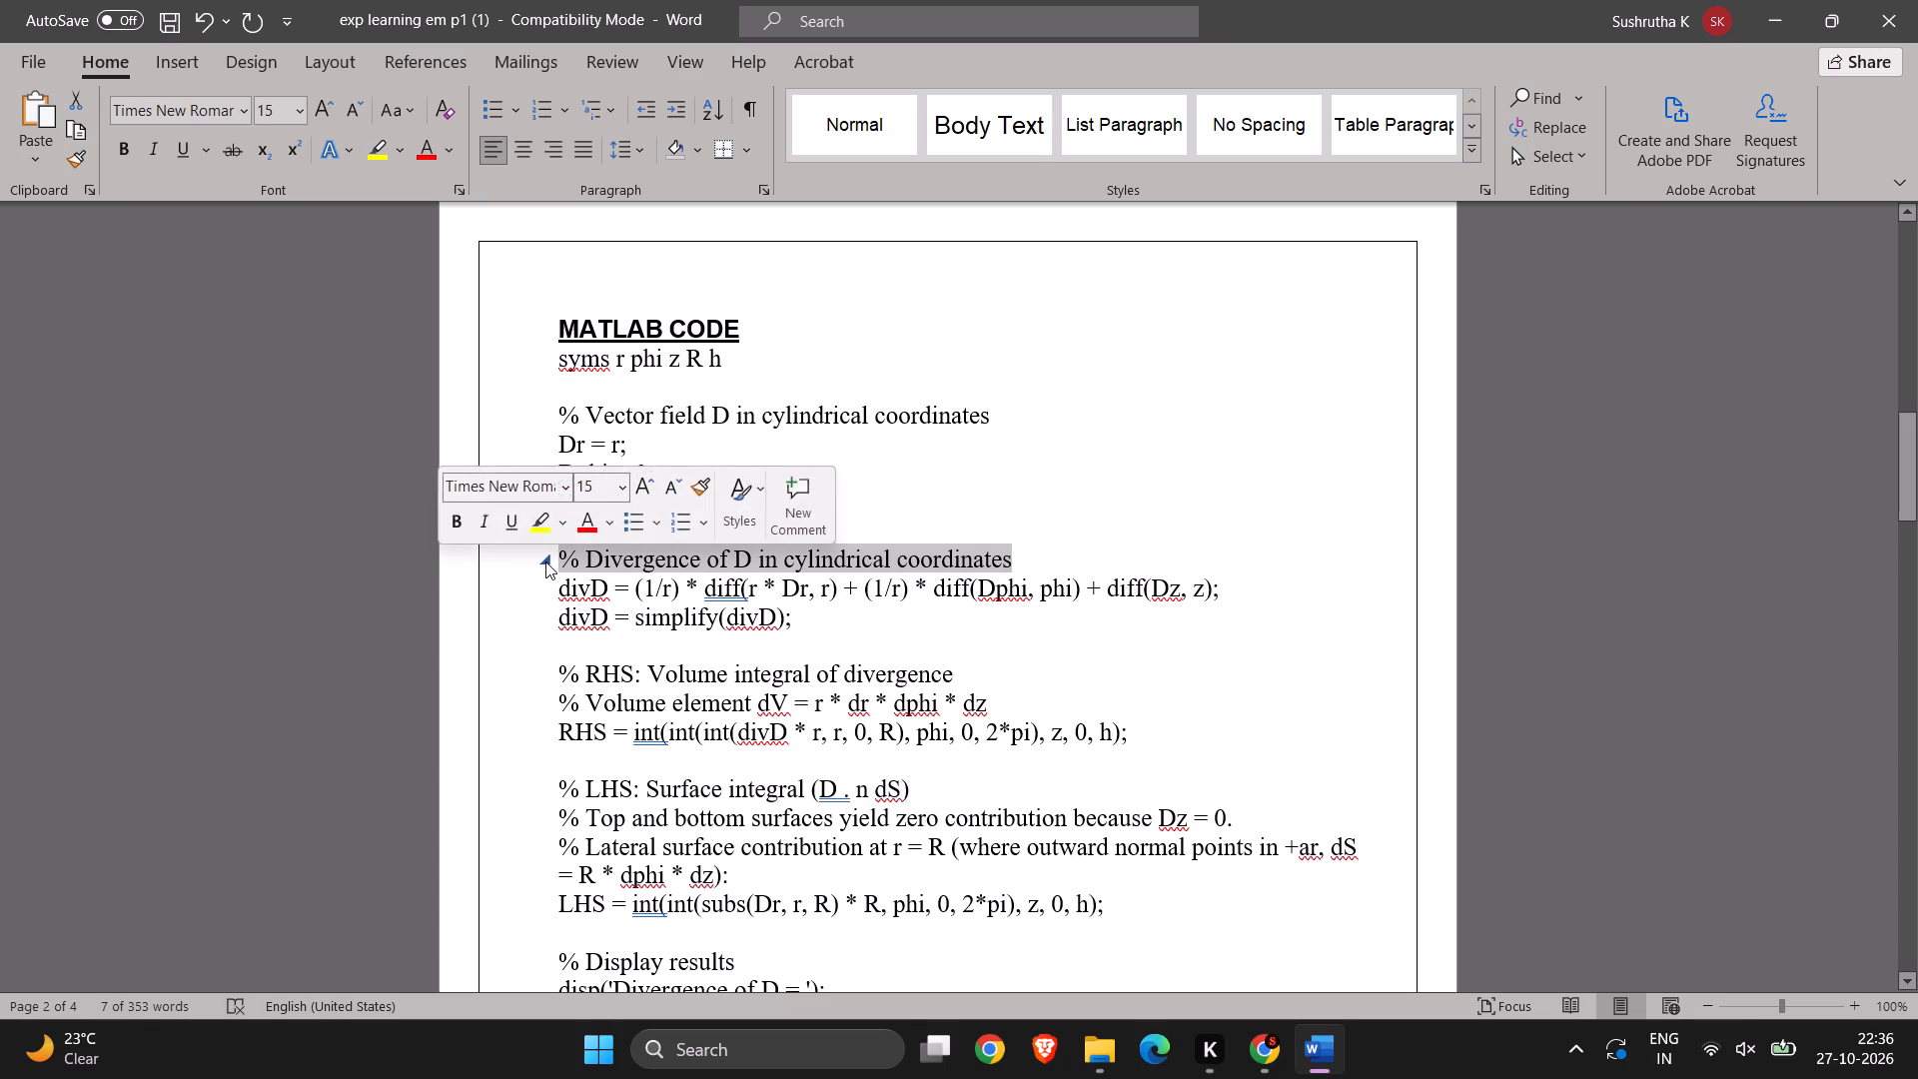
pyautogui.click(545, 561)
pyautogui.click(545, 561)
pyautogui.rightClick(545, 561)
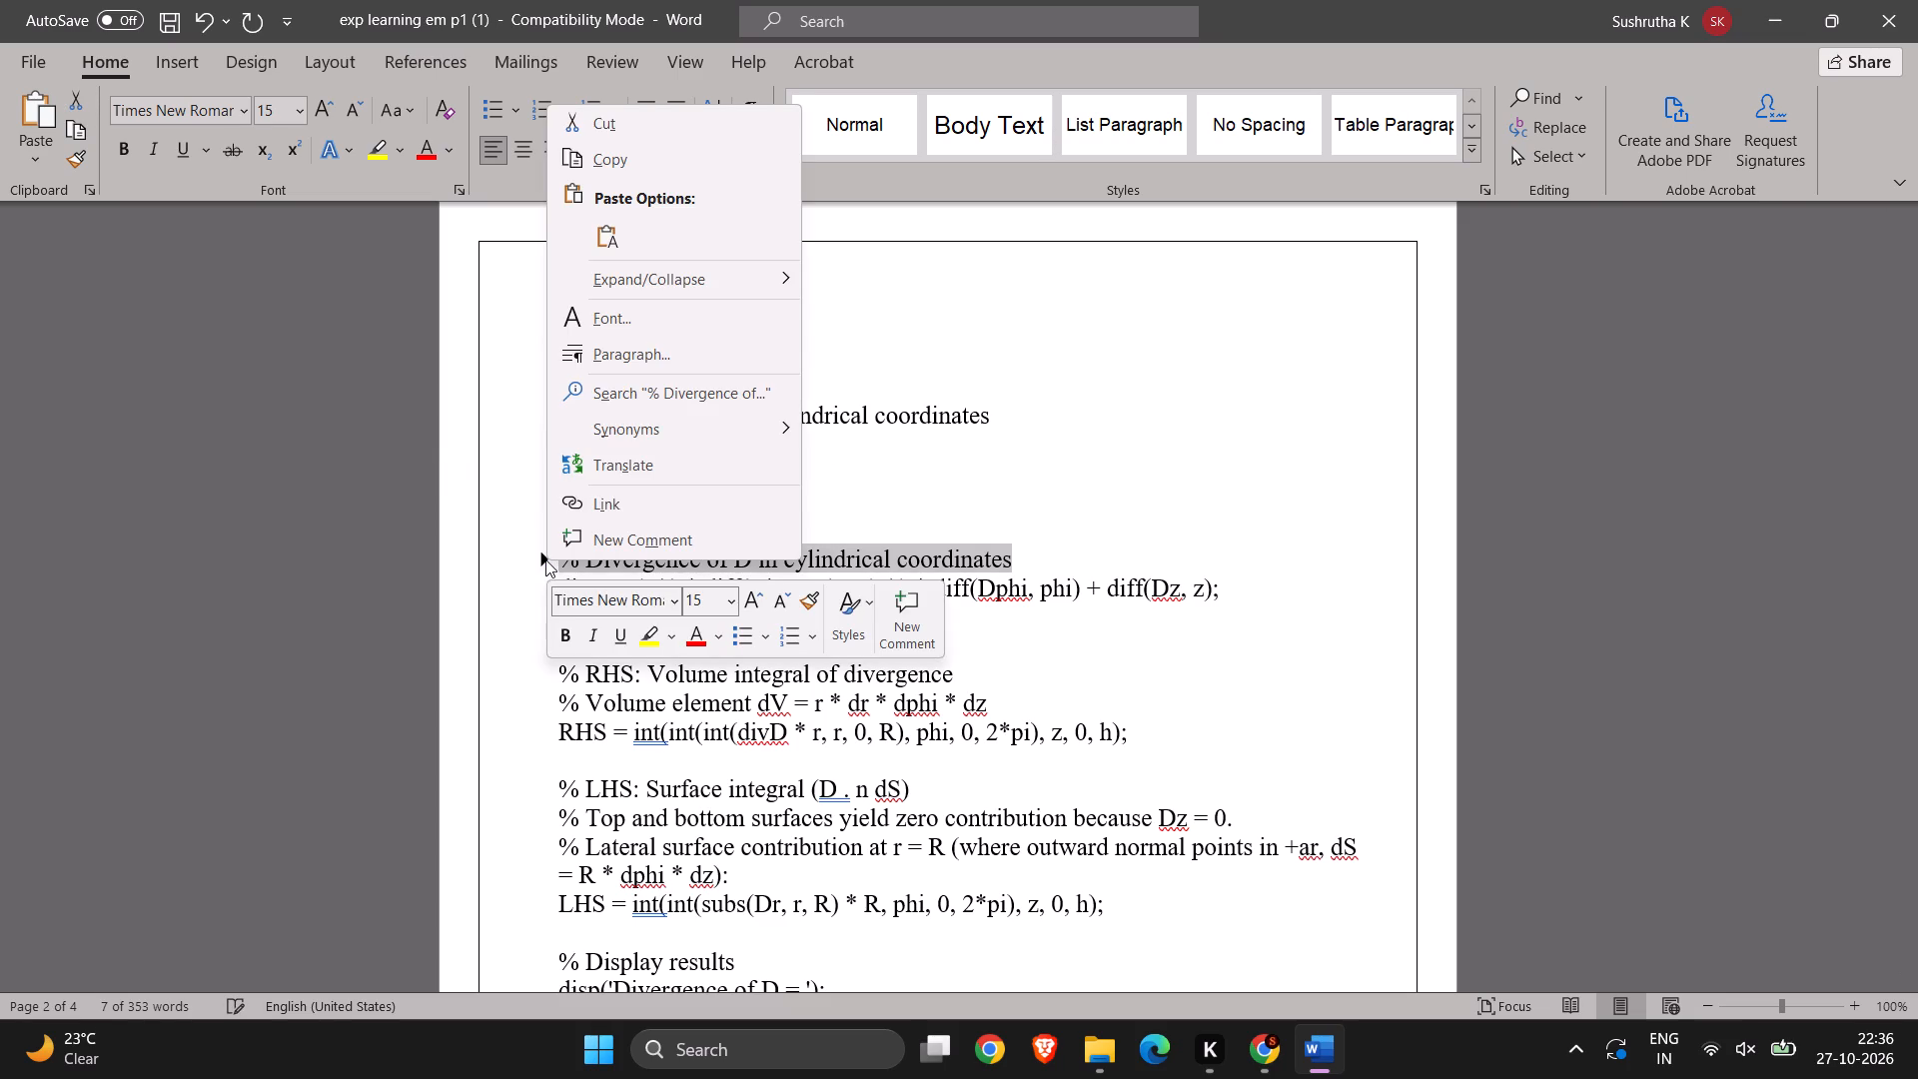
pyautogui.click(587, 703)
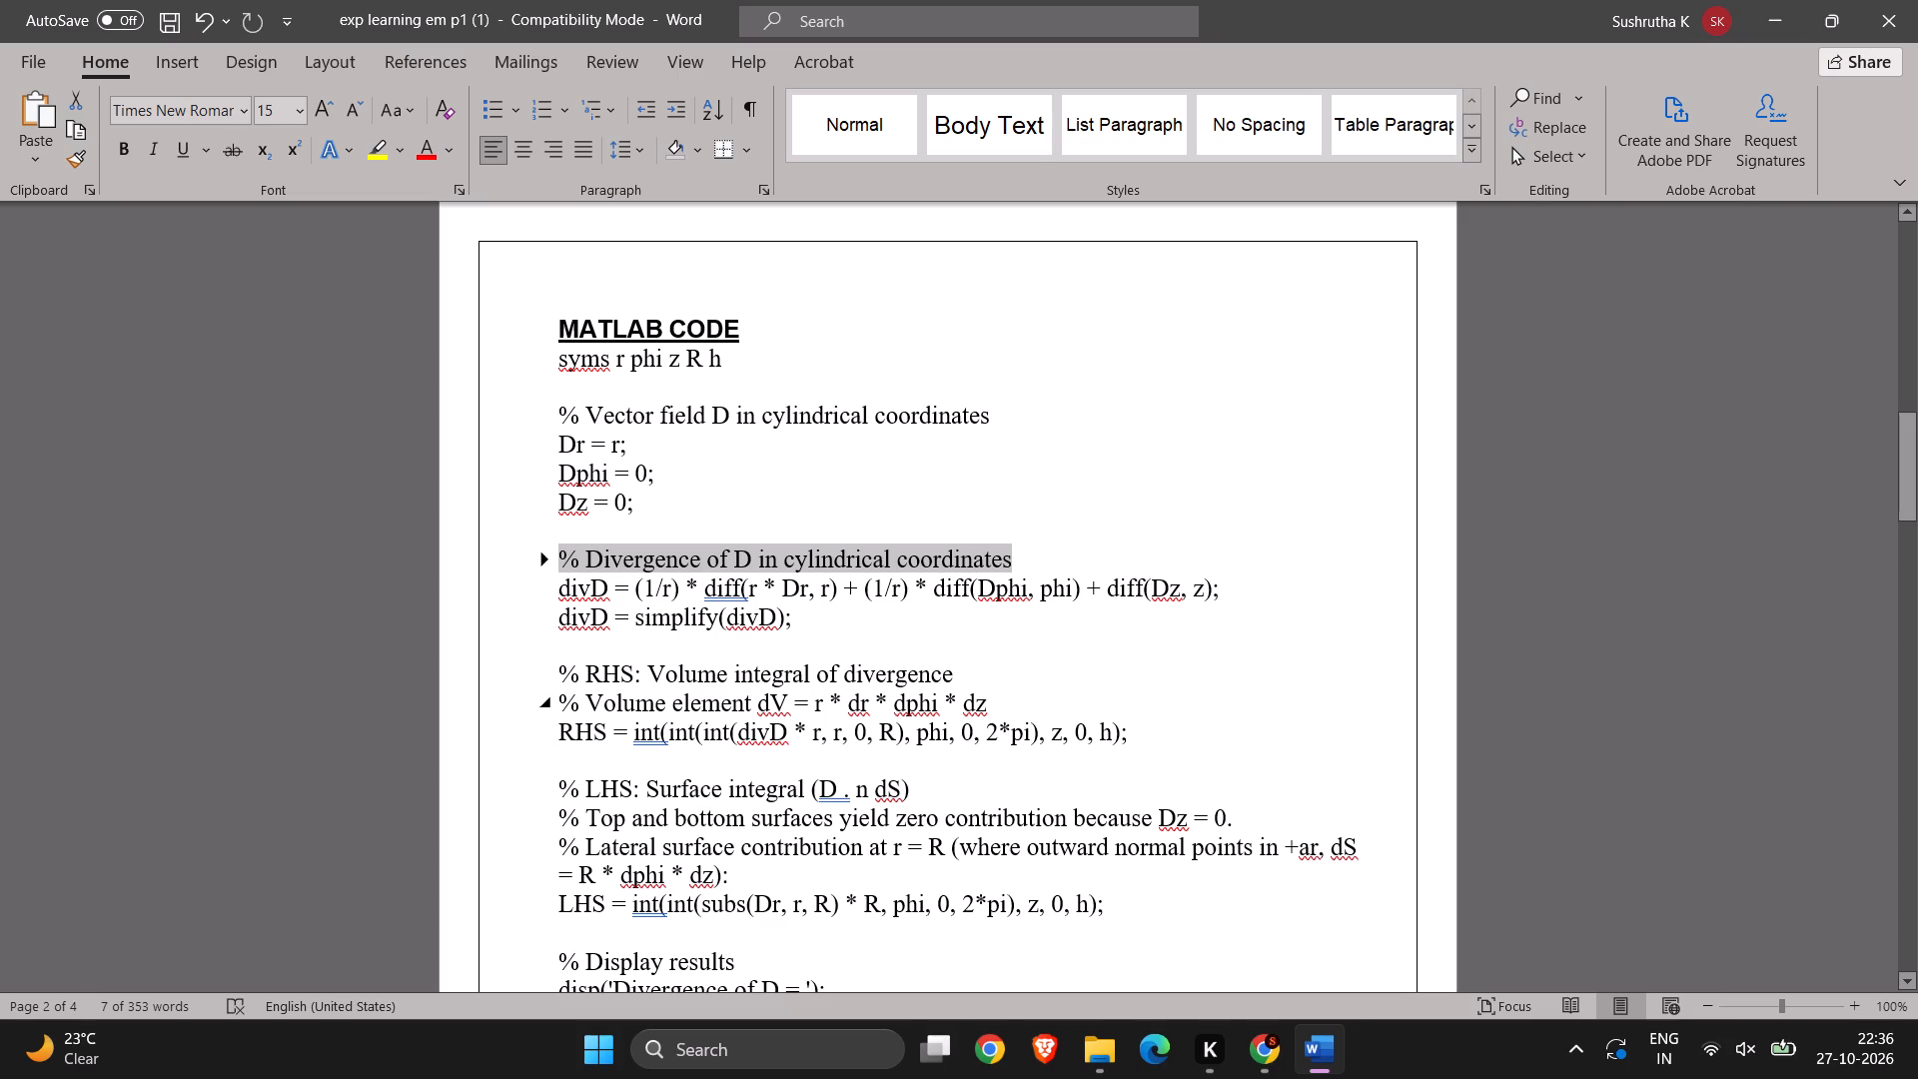
# Review the formatting of the rest of the report, from the code listing through the verification screenshot to the end of the summary.
pyautogui.scroll(-3, 893, 706)
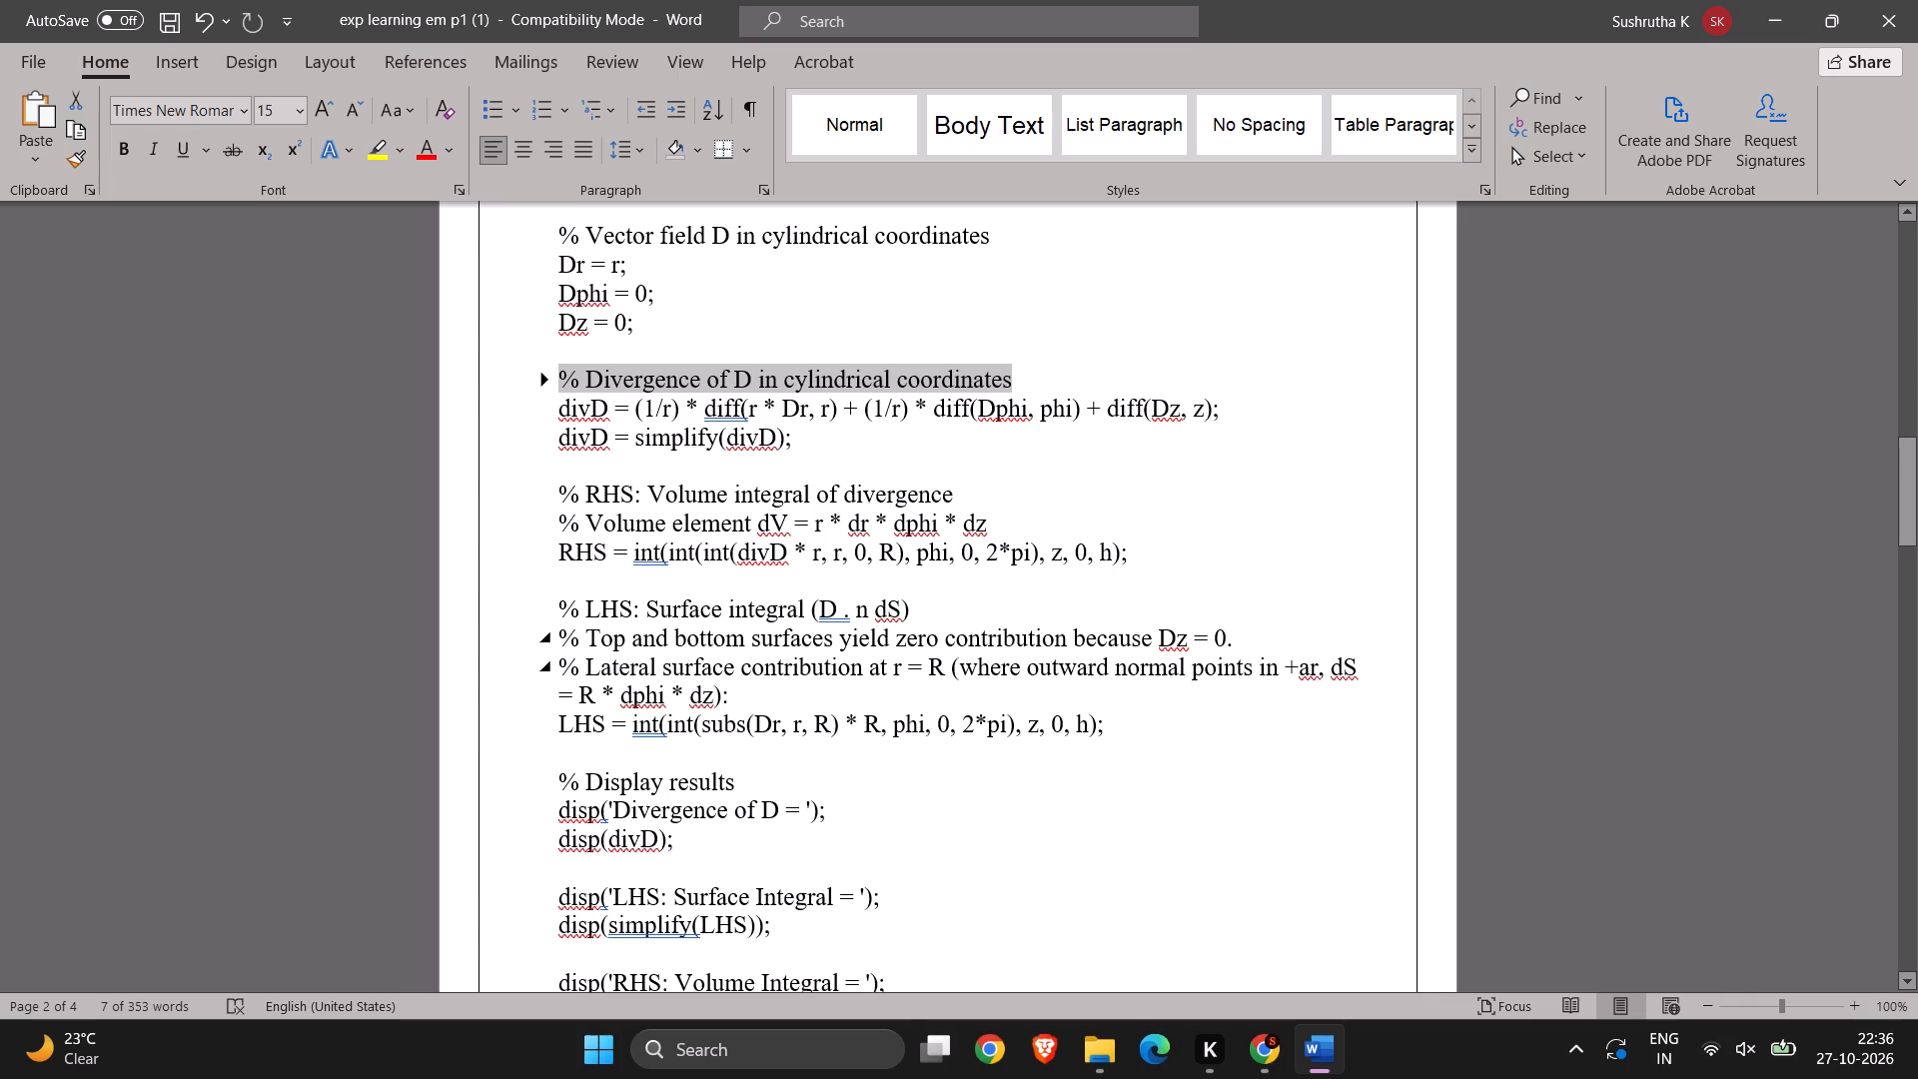
pyautogui.scroll(-2, 770, 703)
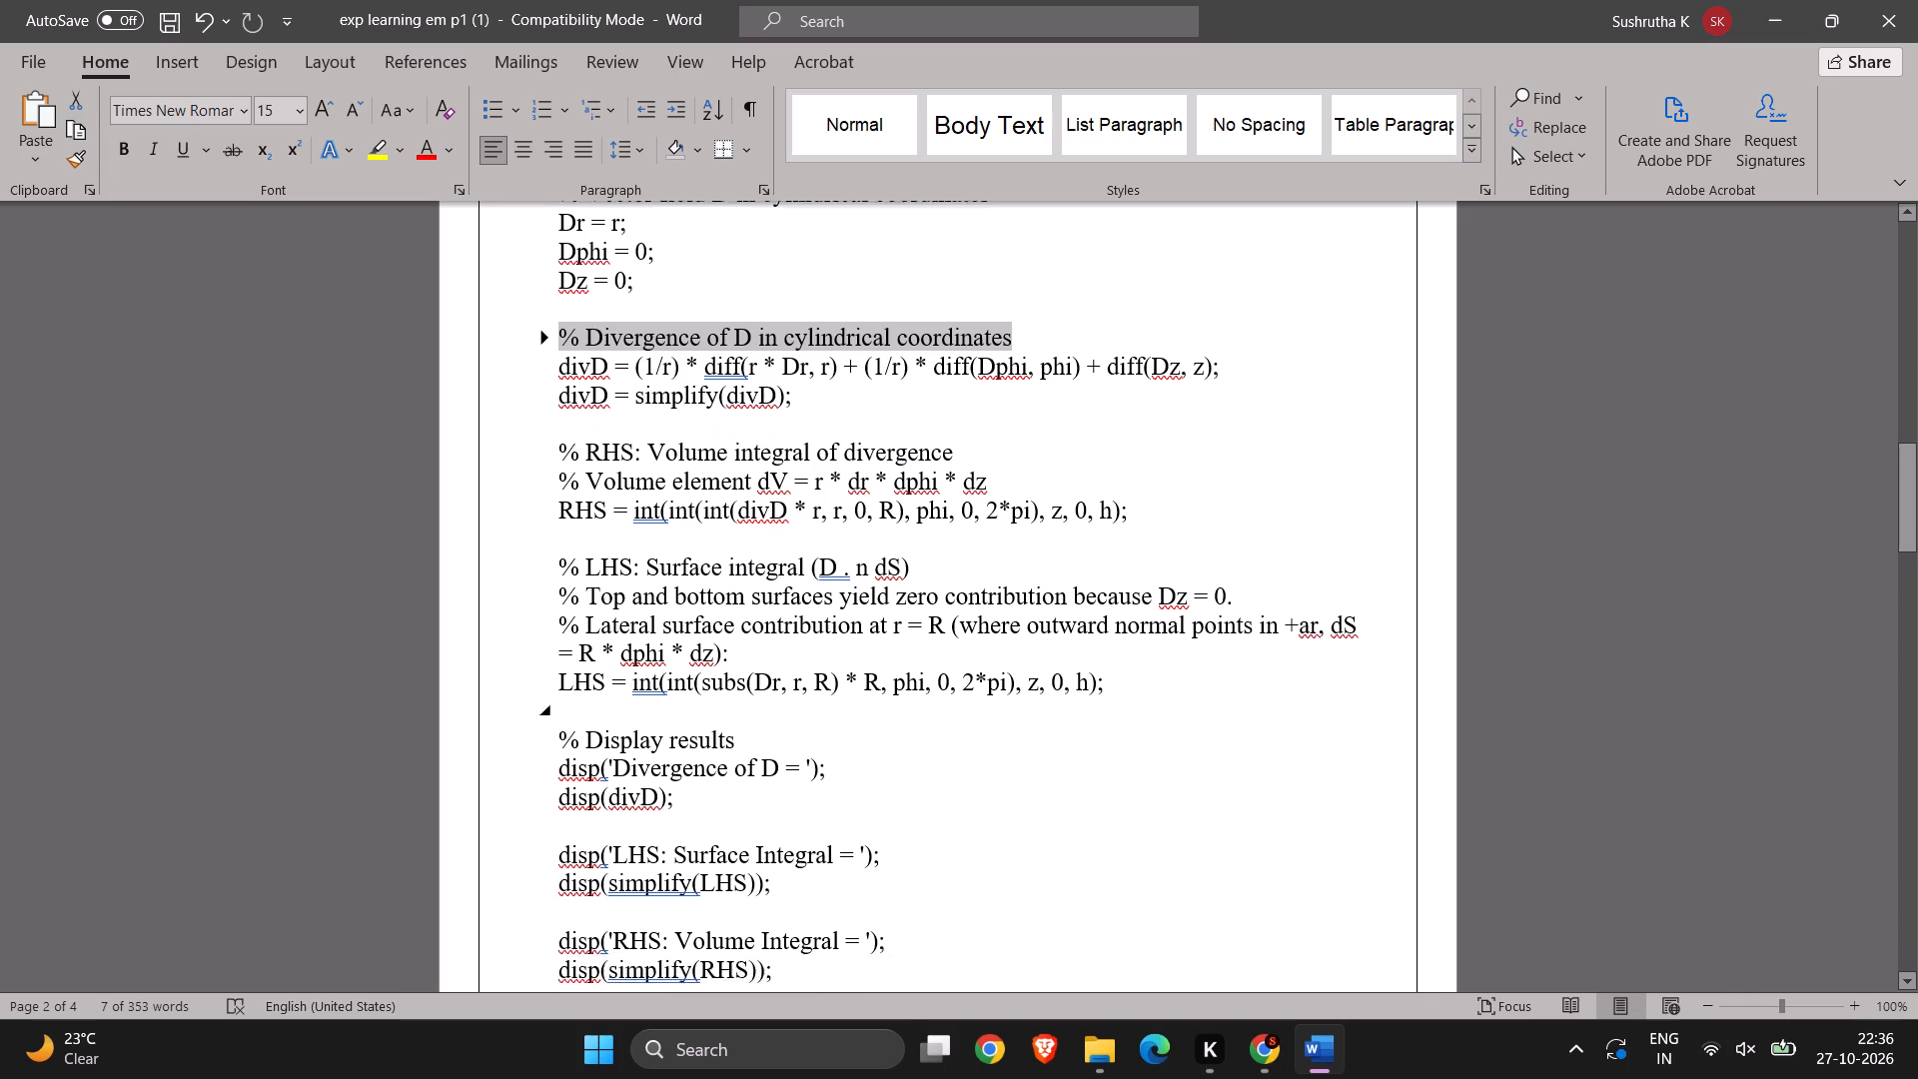
pyautogui.scroll(-12, 770, 703)
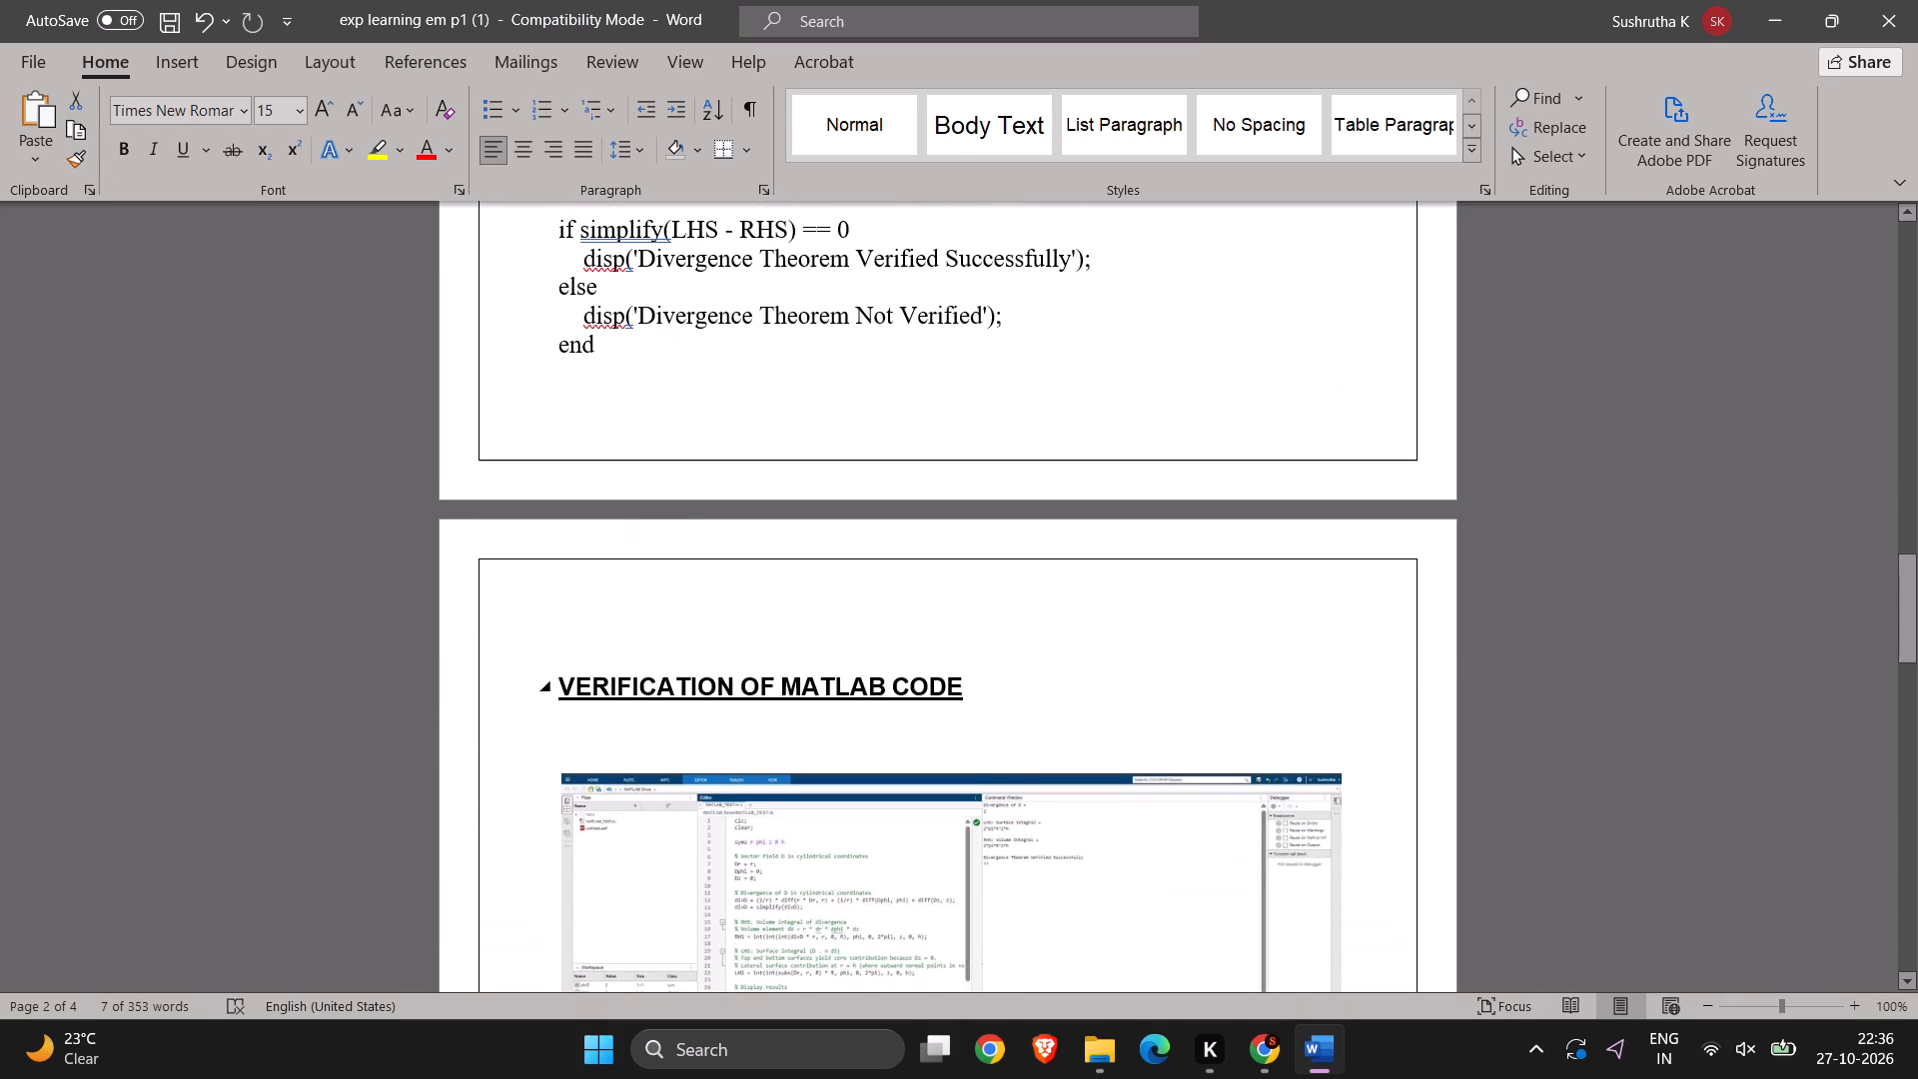
pyautogui.scroll(-5, 766, 695)
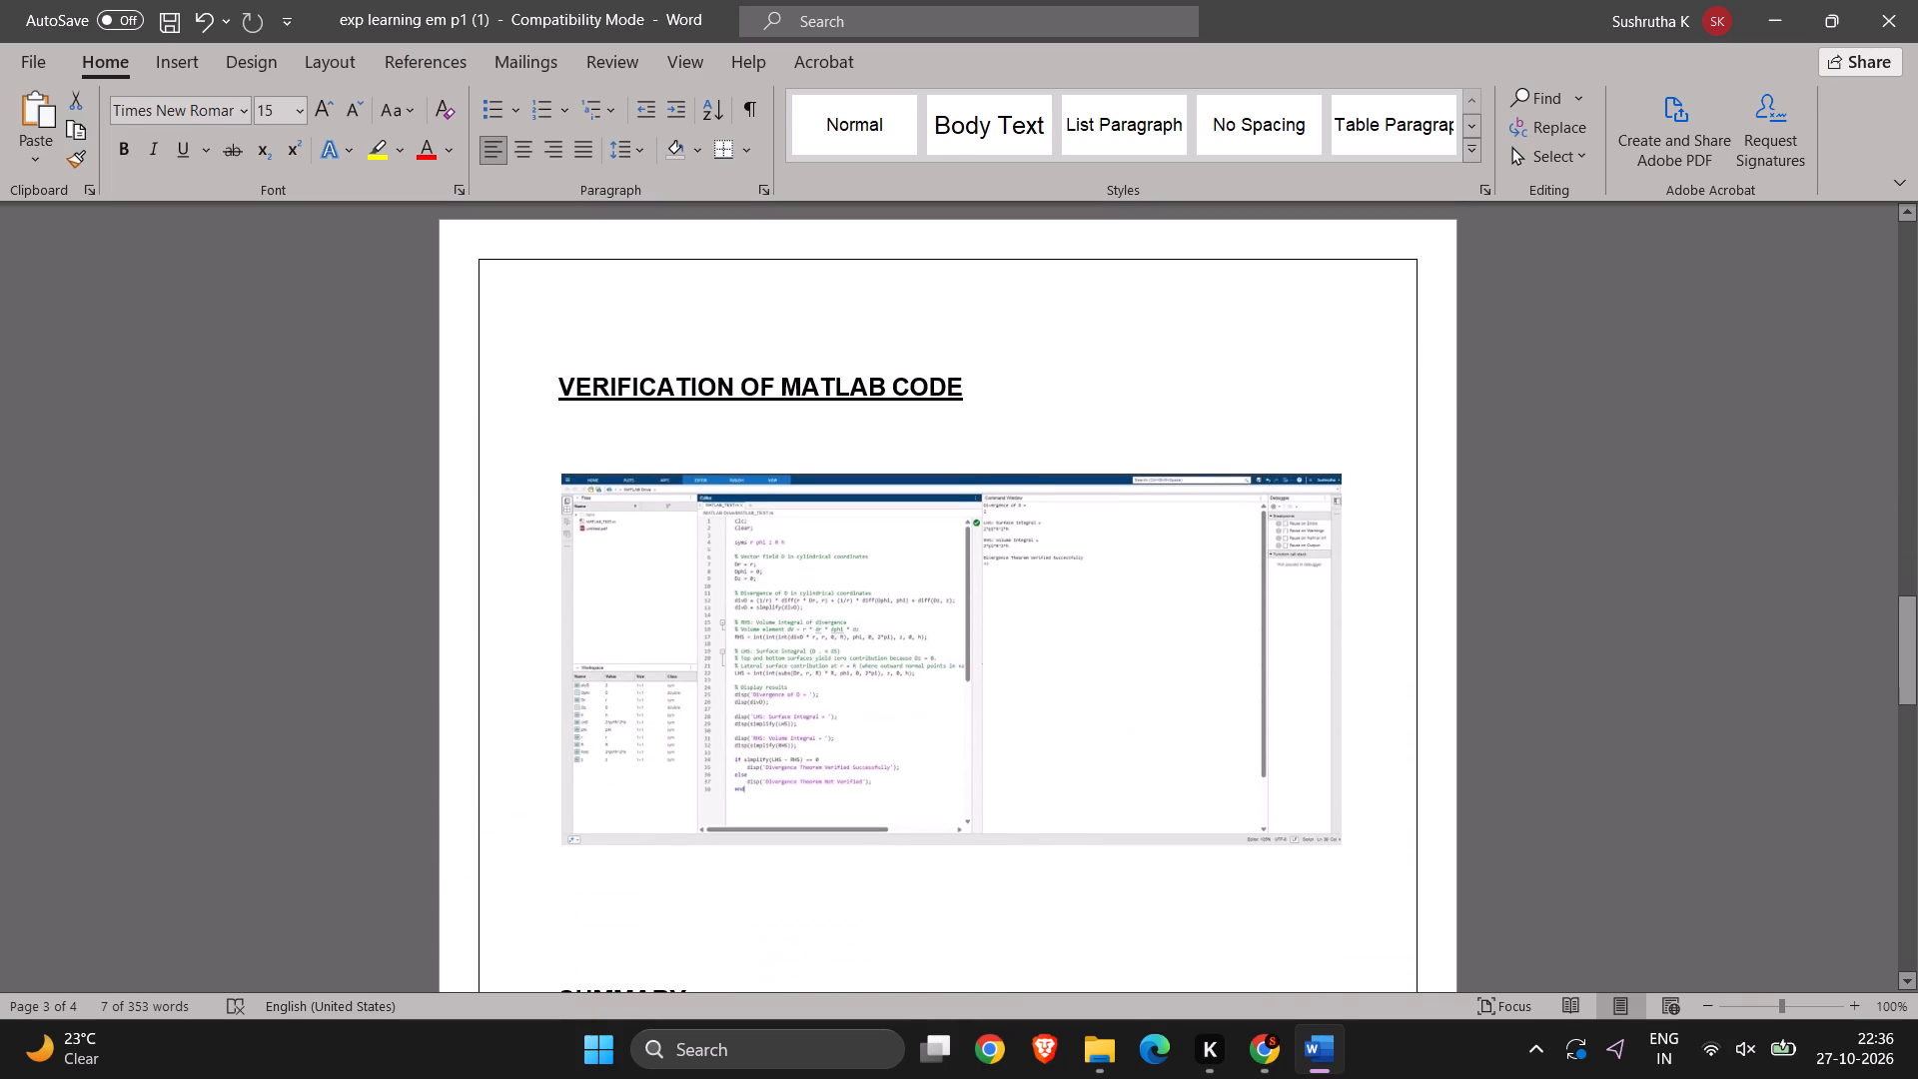
pyautogui.scroll(-8, 765, 738)
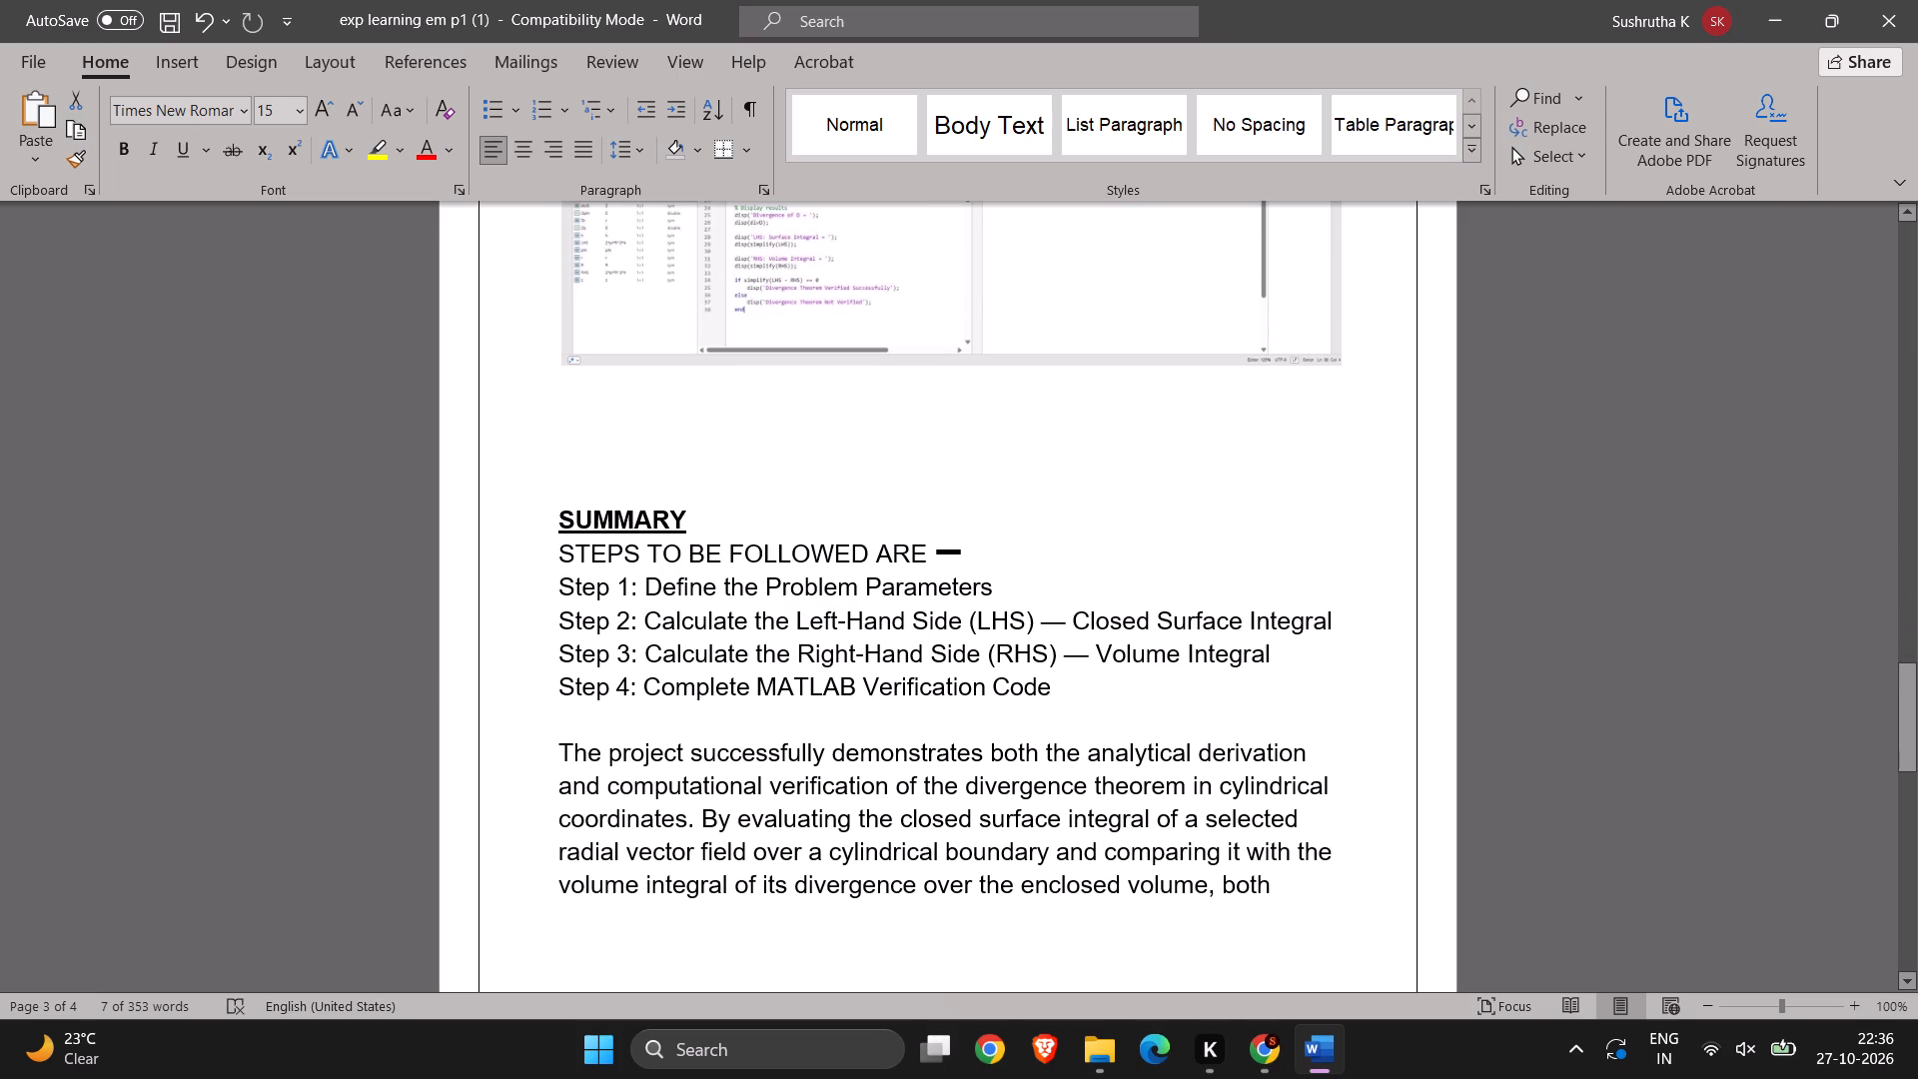
pyautogui.scroll(-12, 698, 628)
pyautogui.scroll(4, 695, 664)
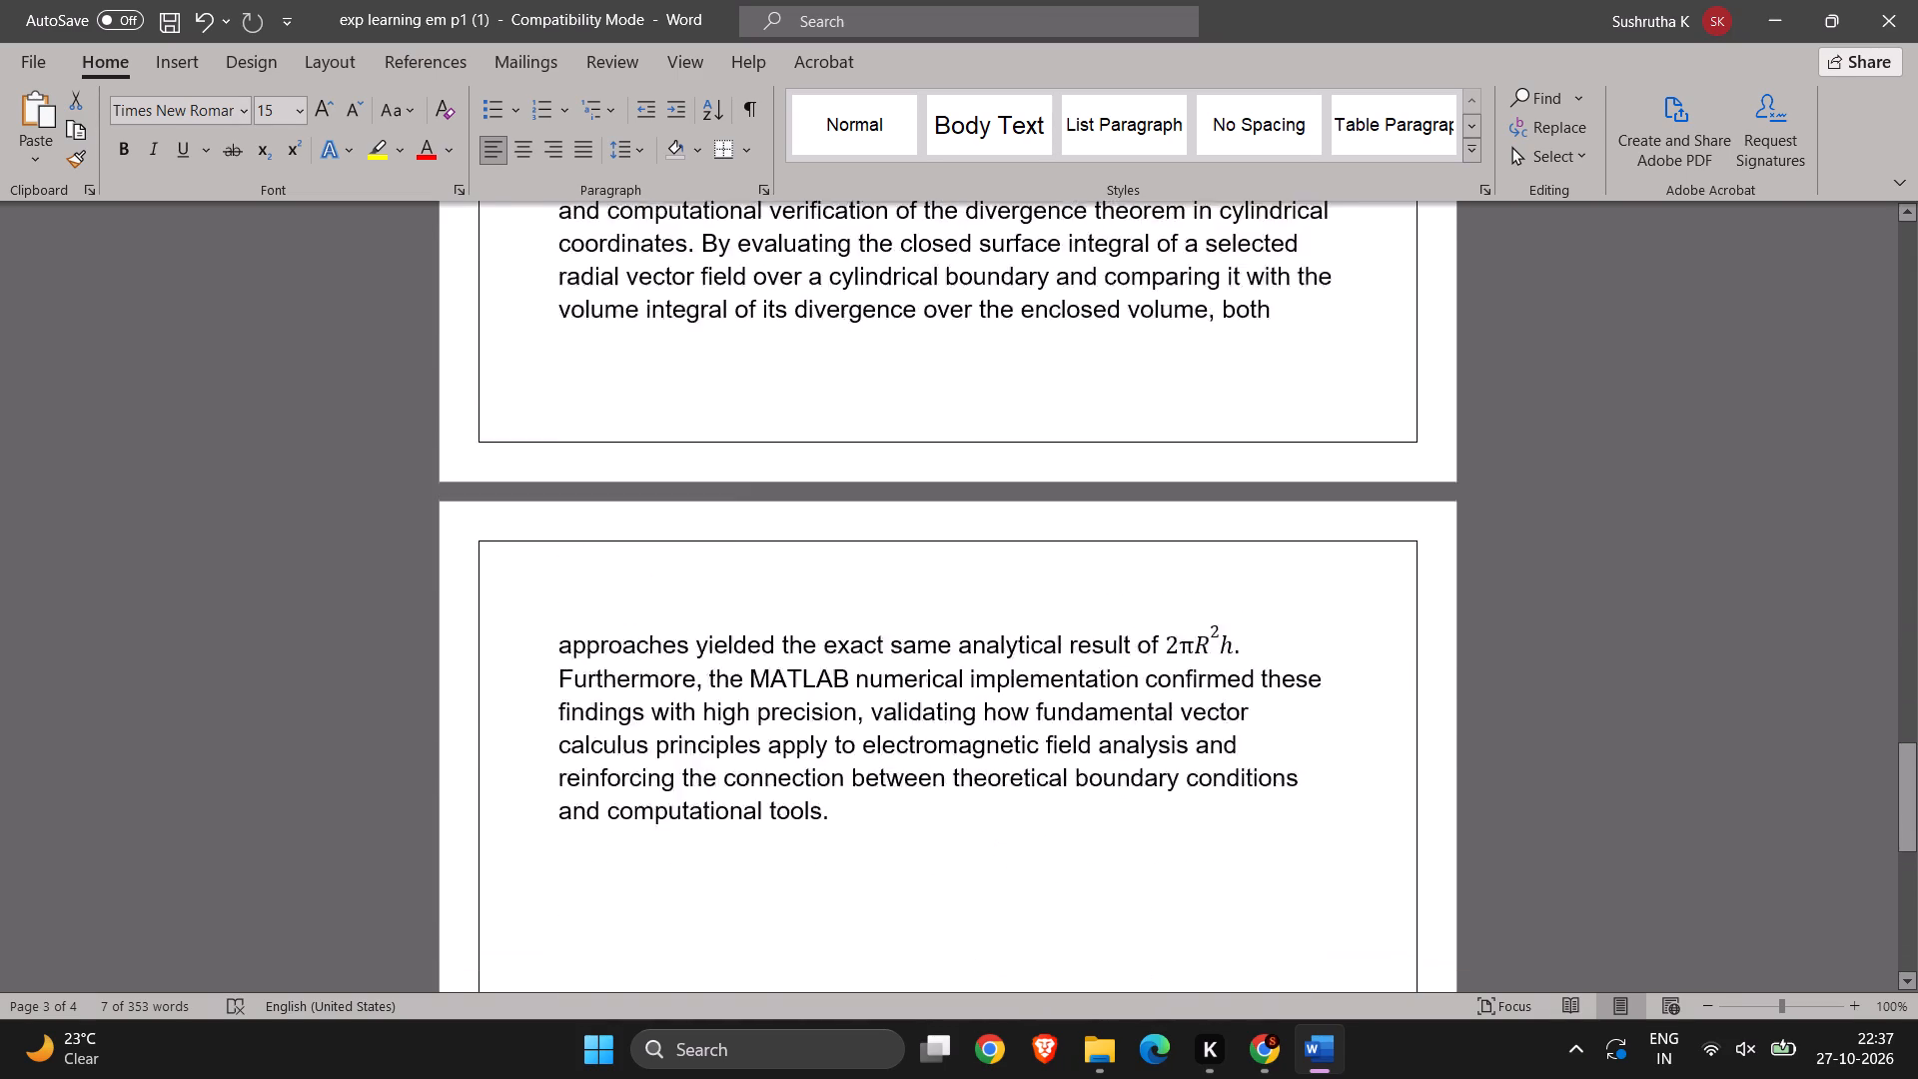
# Set the summary text from "STEPS TO BE FOLLOWED ARE" through the final paragraph to Times New Roman.
pyautogui.scroll(4, 695, 664)
pyautogui.moveTo(554, 316); pyautogui.dragTo(593, 421)
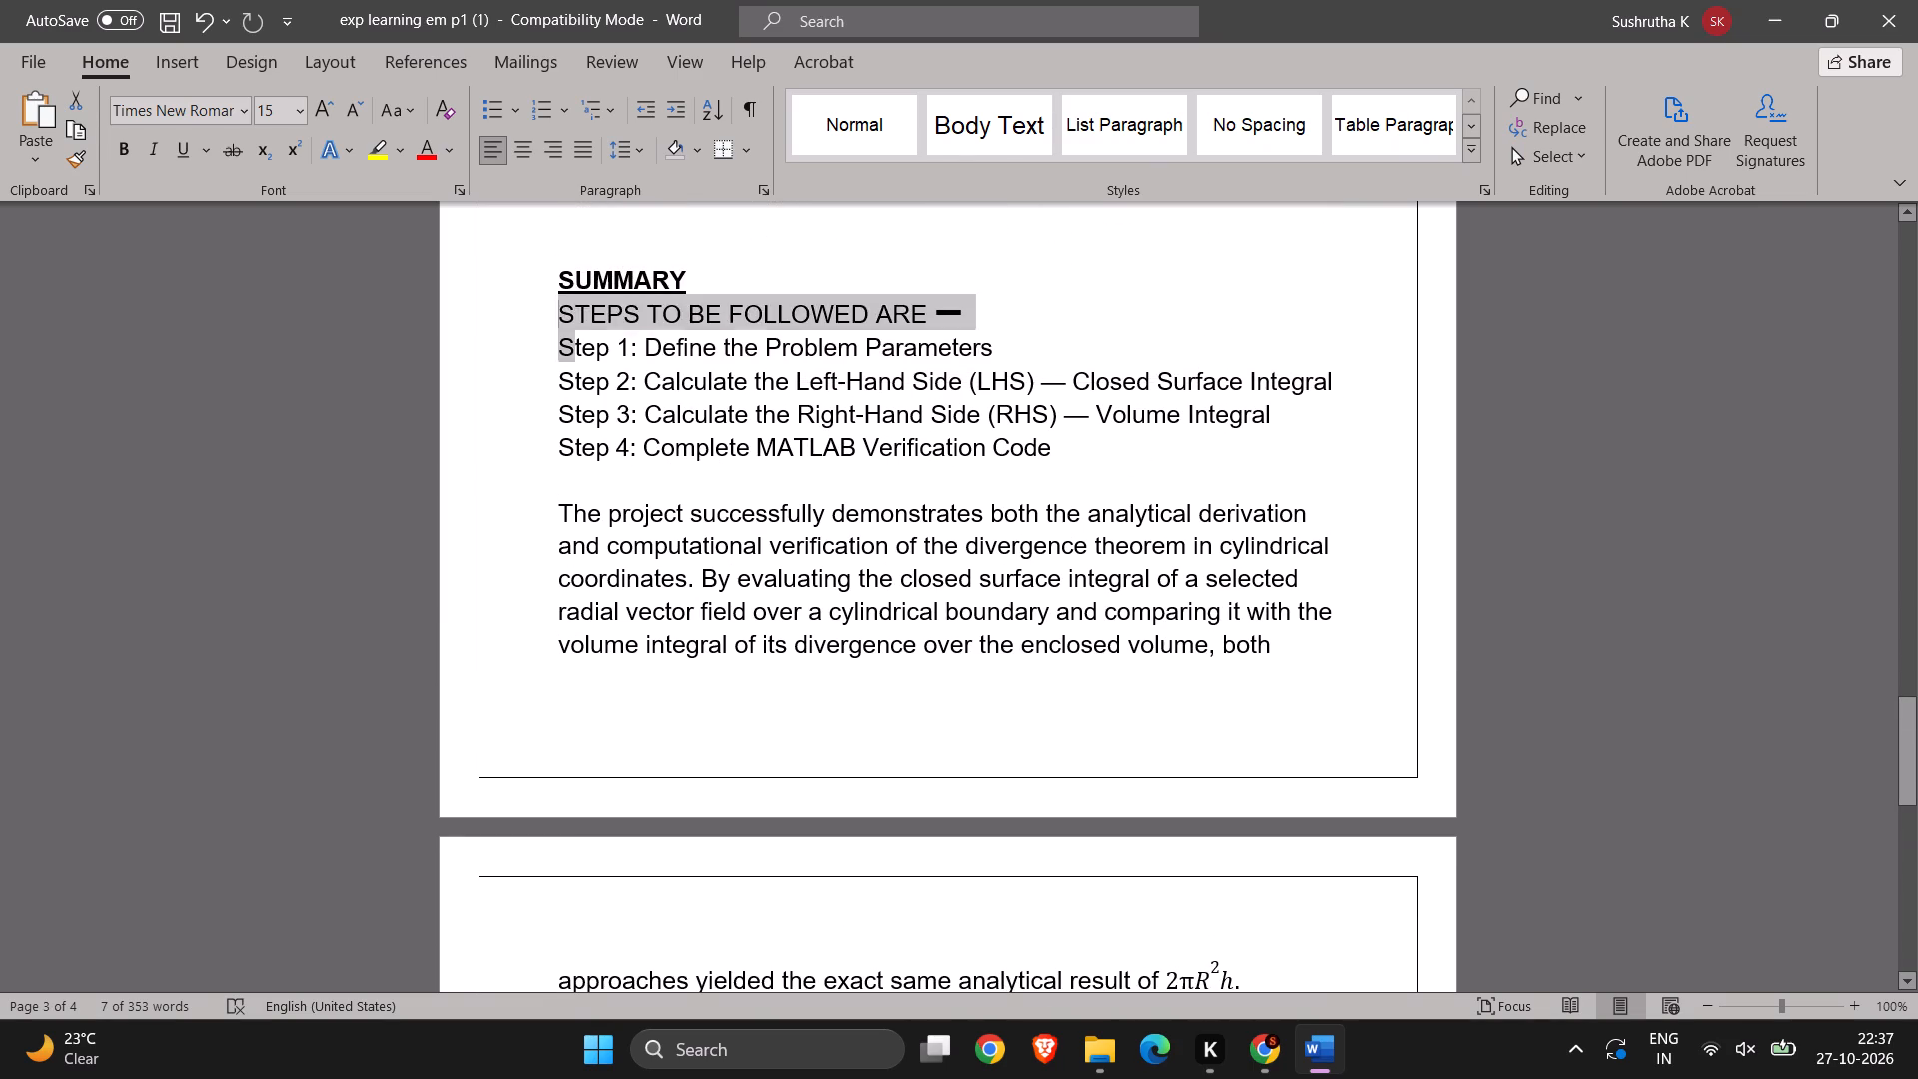
pyautogui.moveTo(593, 421); pyautogui.dragTo(835, 811)
pyautogui.scroll(-6, 671, 631)
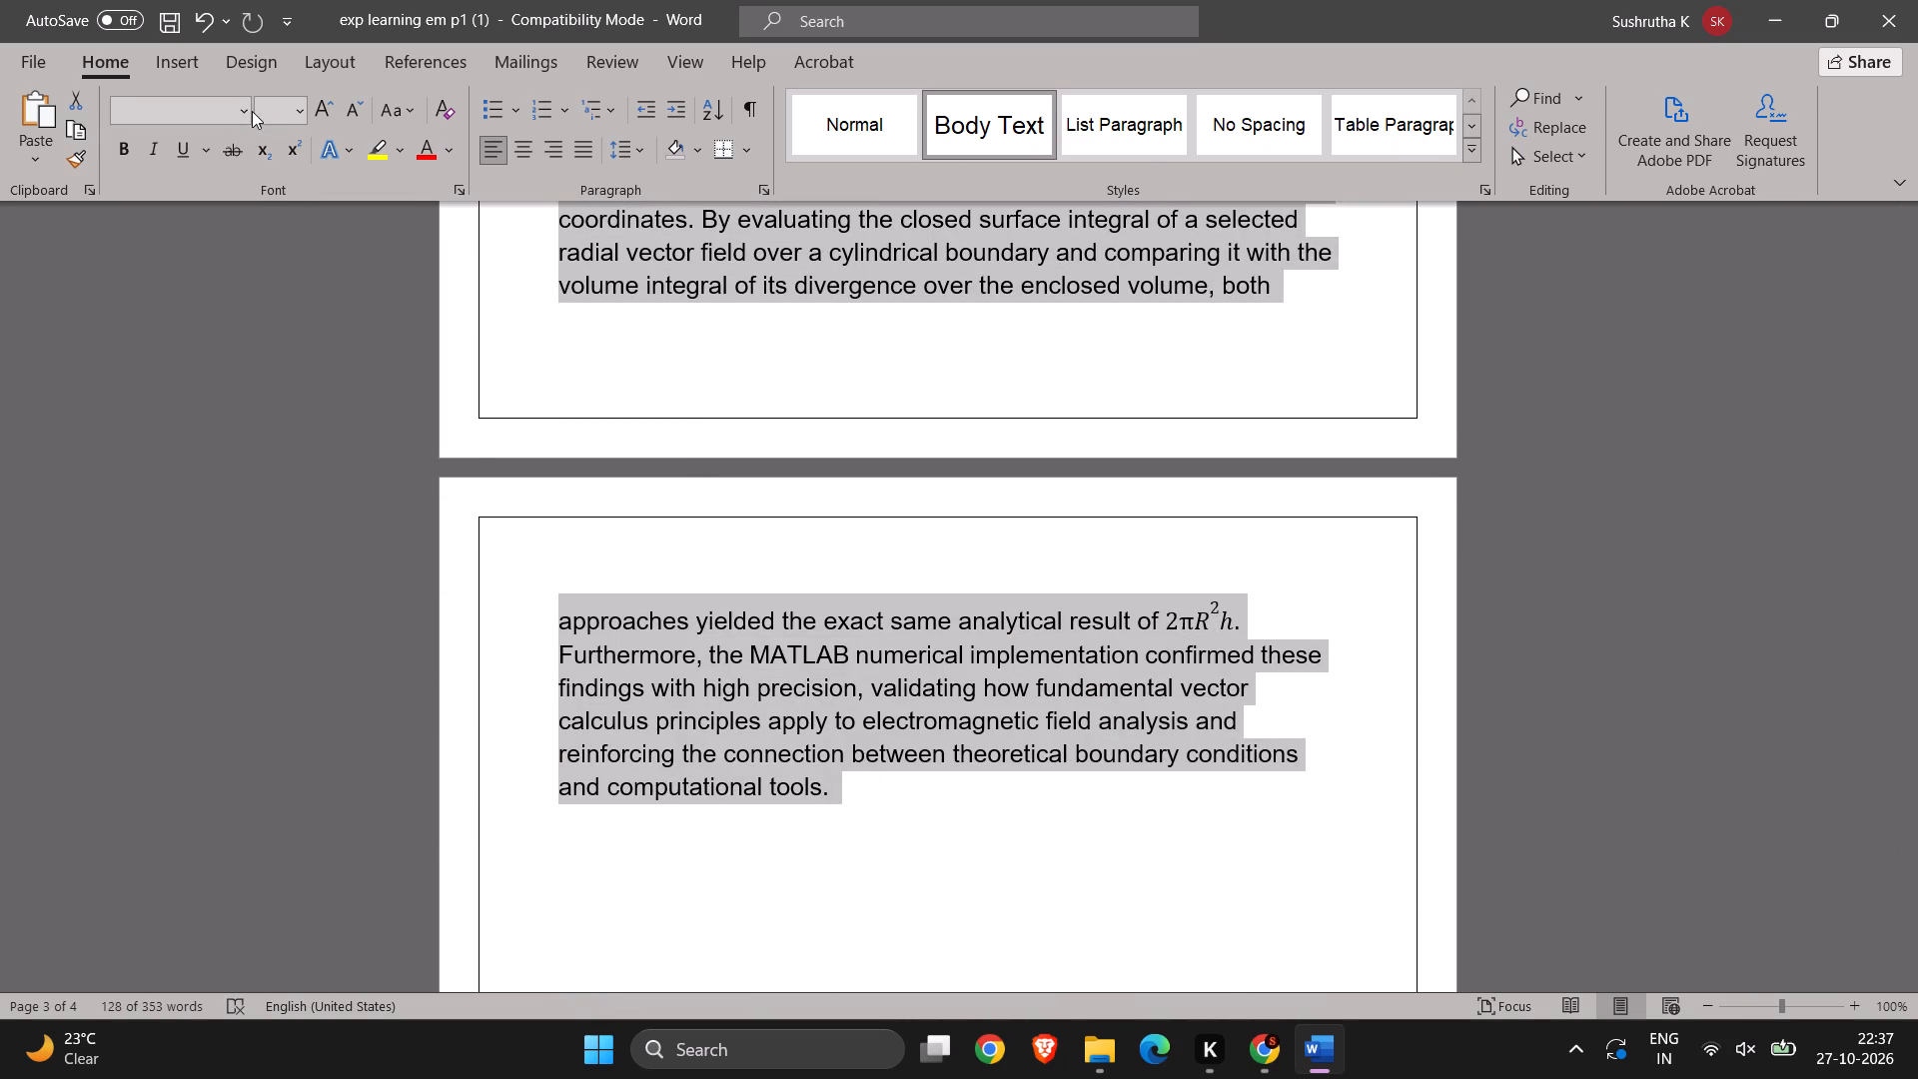
pyautogui.click(245, 109)
pyautogui.click(264, 279)
pyautogui.click(589, 505)
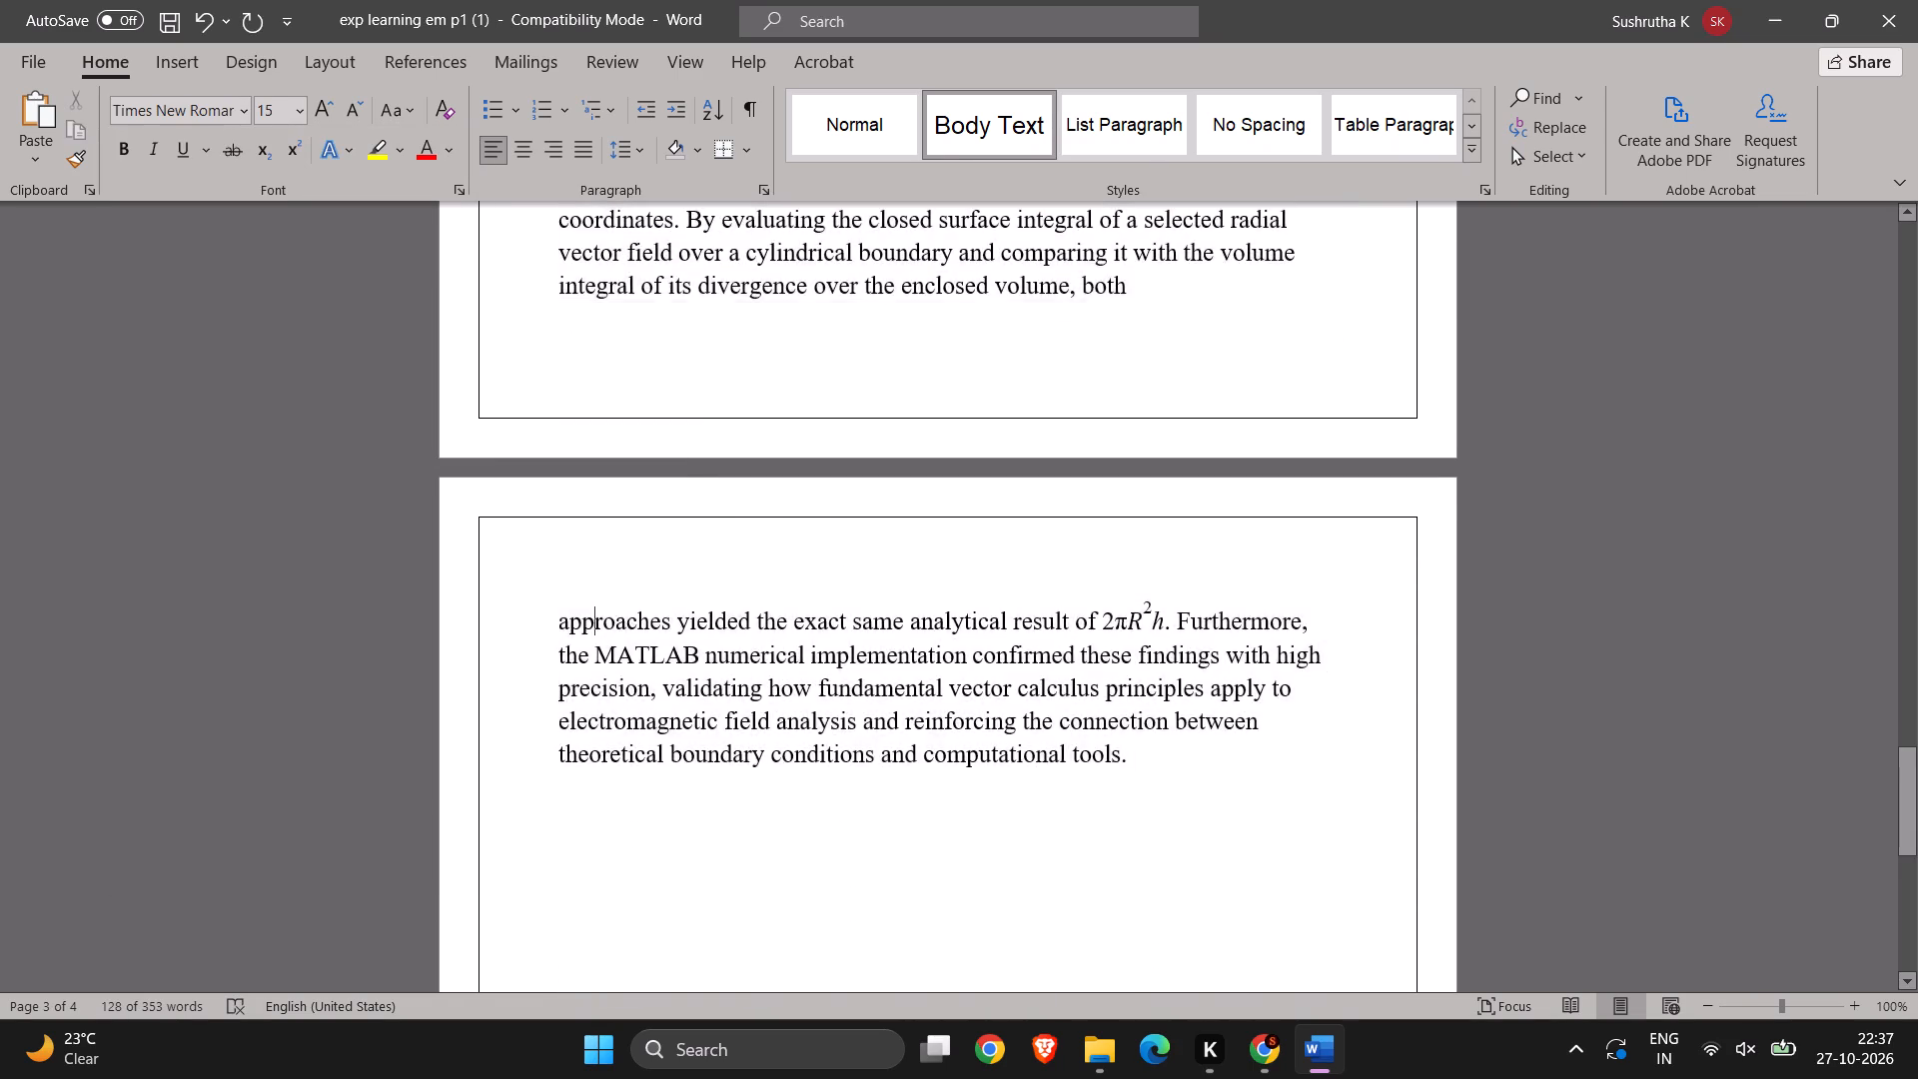
# Replace the blank line directly above the SUMMARY heading and add an empty line beneath the heading.
pyautogui.scroll(7, 593, 501)
pyautogui.moveTo(697, 331); pyautogui.dragTo(631, 333)
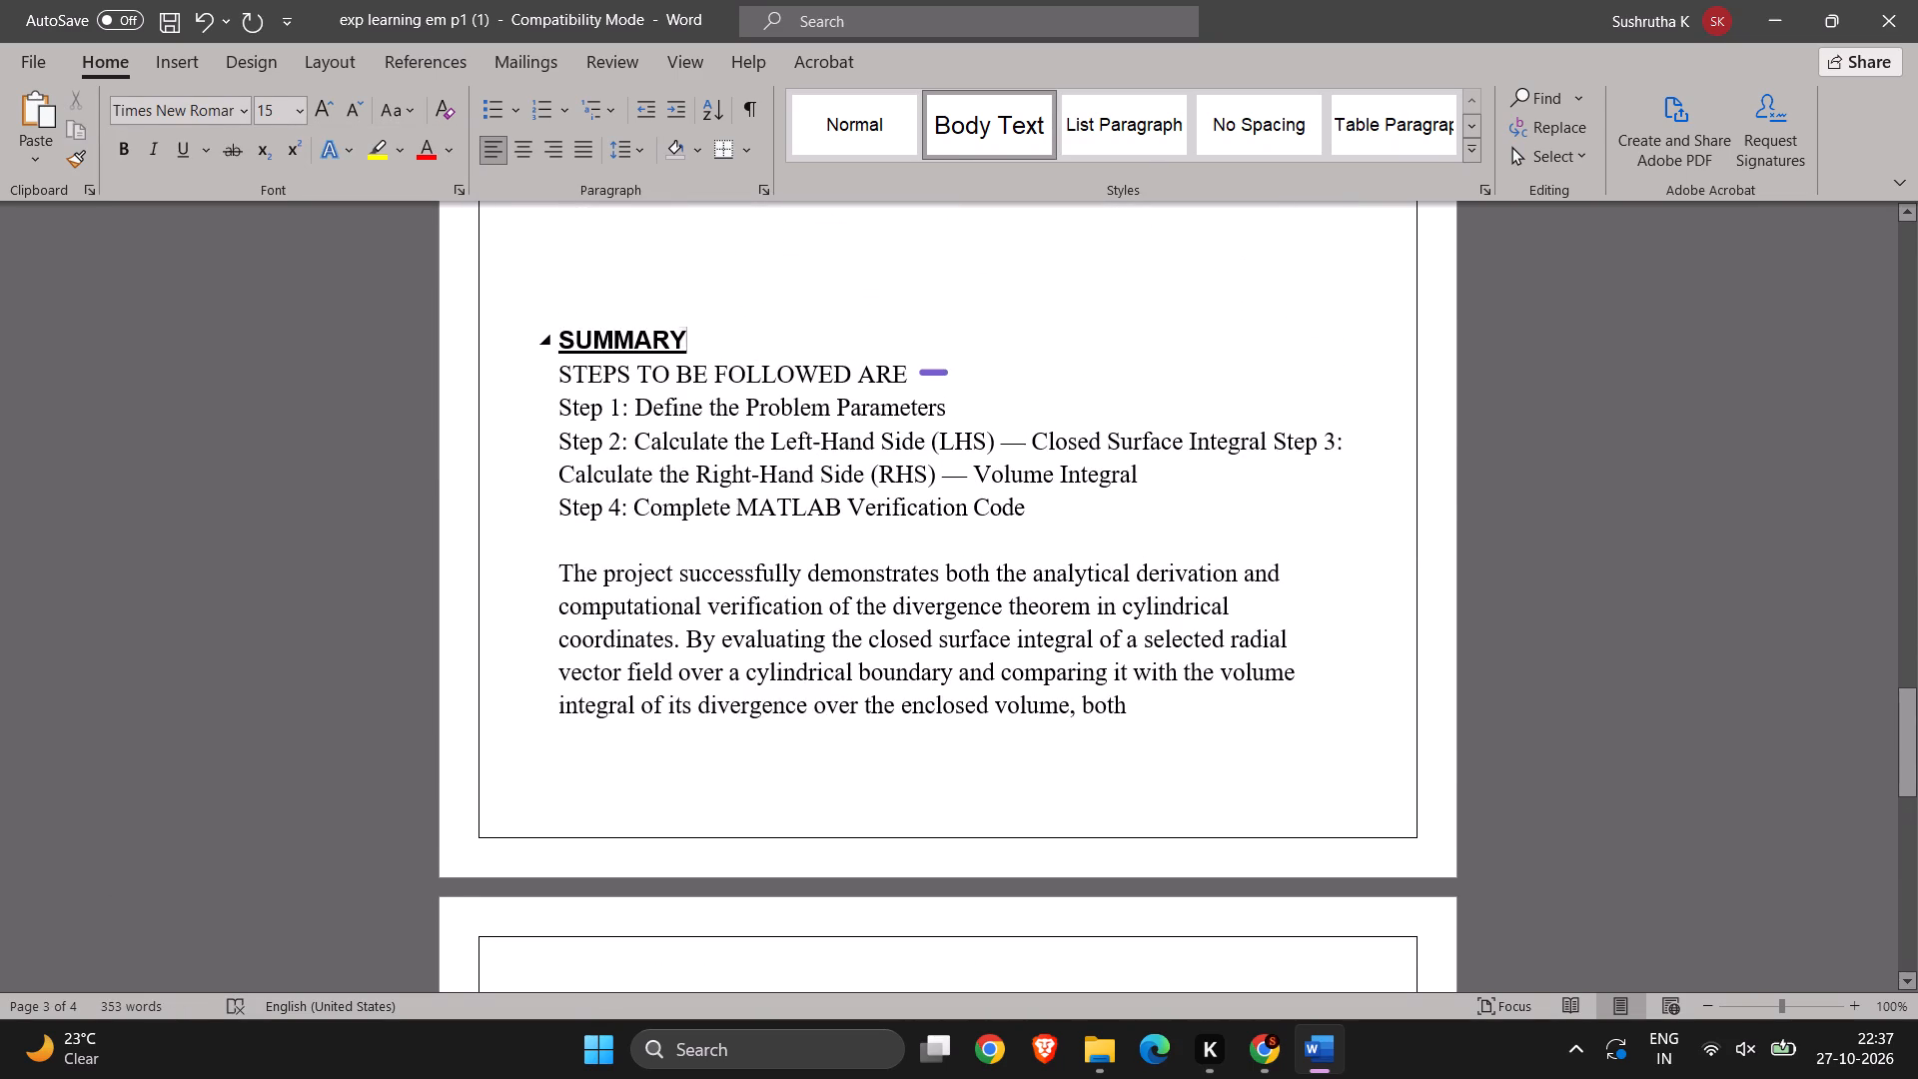
pyautogui.moveTo(631, 333); pyautogui.dragTo(452, 333)
pyautogui.click(502, 358)
pyautogui.scroll(2, 542, 385)
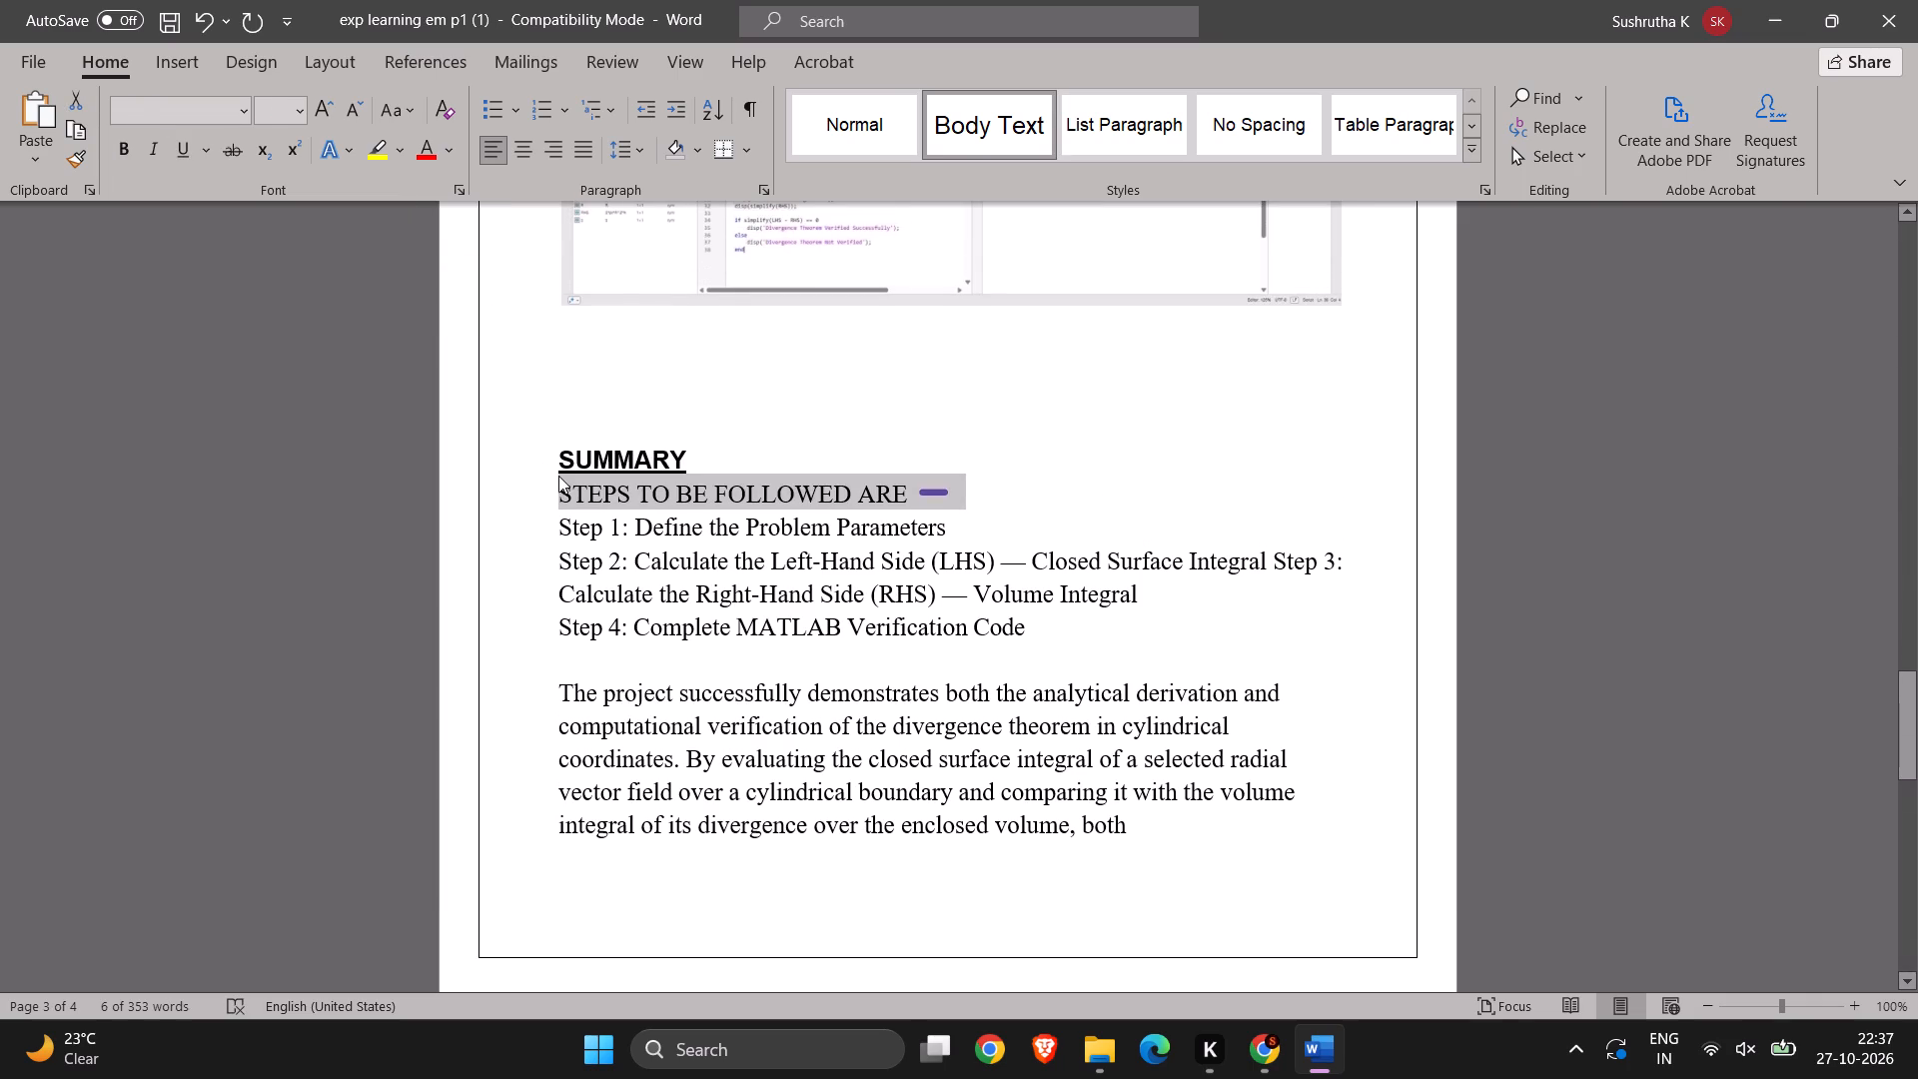
pyautogui.click(558, 462)
pyautogui.press('BackSpace')
pyautogui.press('Return')
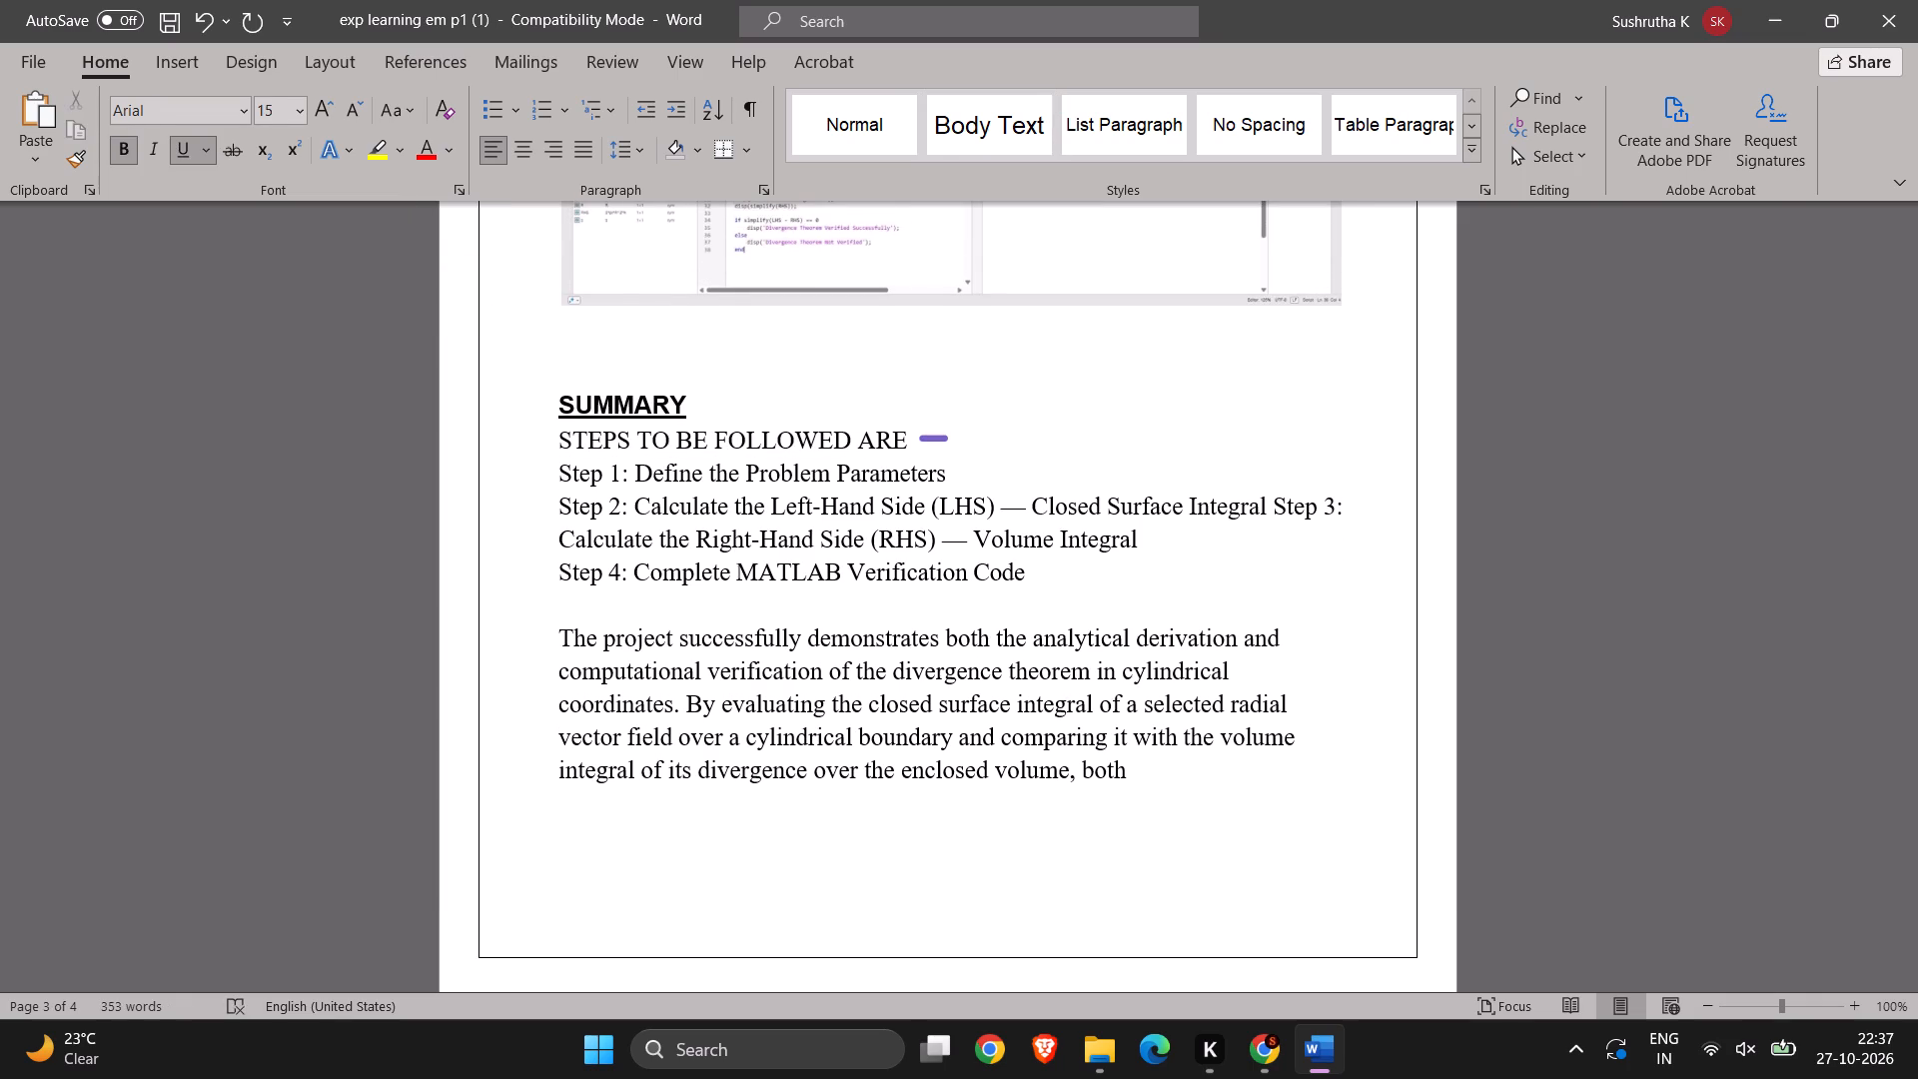
pyautogui.click(831, 423)
pyautogui.press('Return')
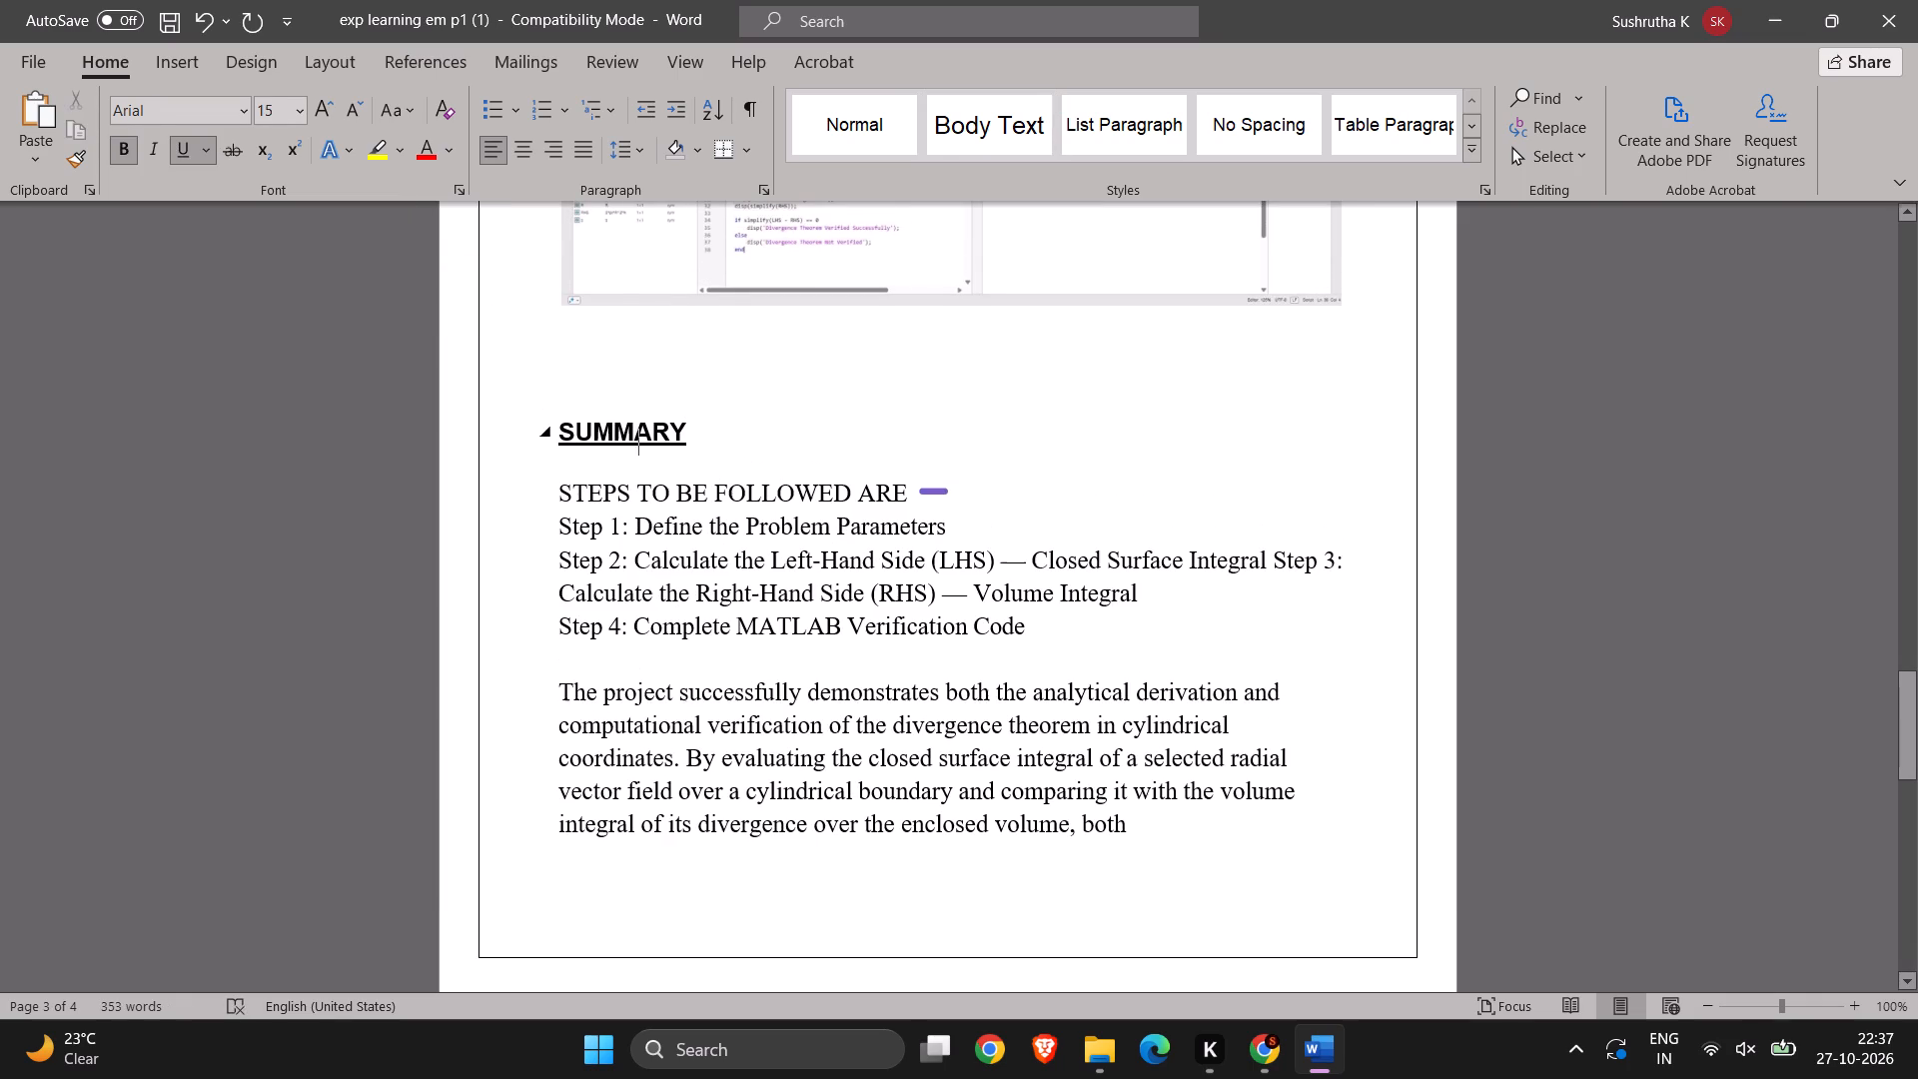
# Format the SUMMARY heading as 18 pt Times New Roman.
pyautogui.moveTo(813, 429); pyautogui.dragTo(542, 422)
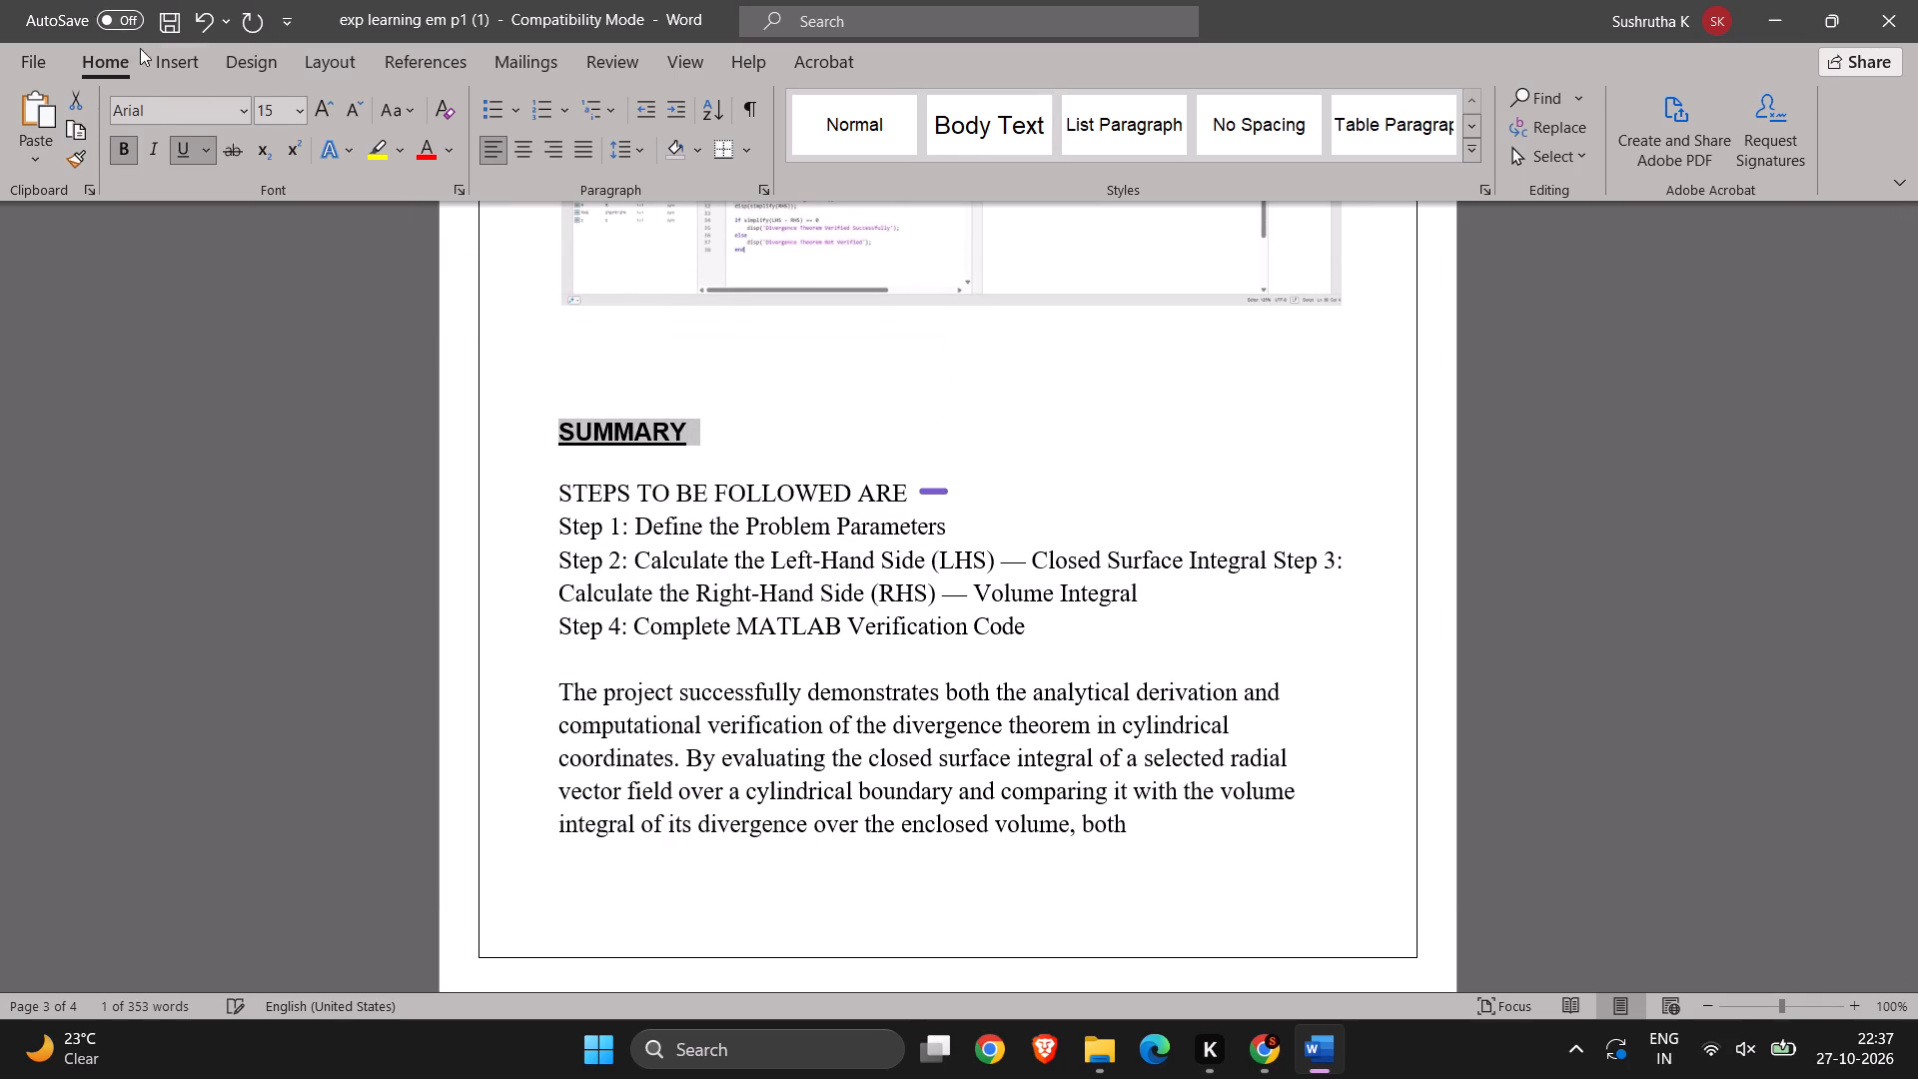
pyautogui.click(322, 112)
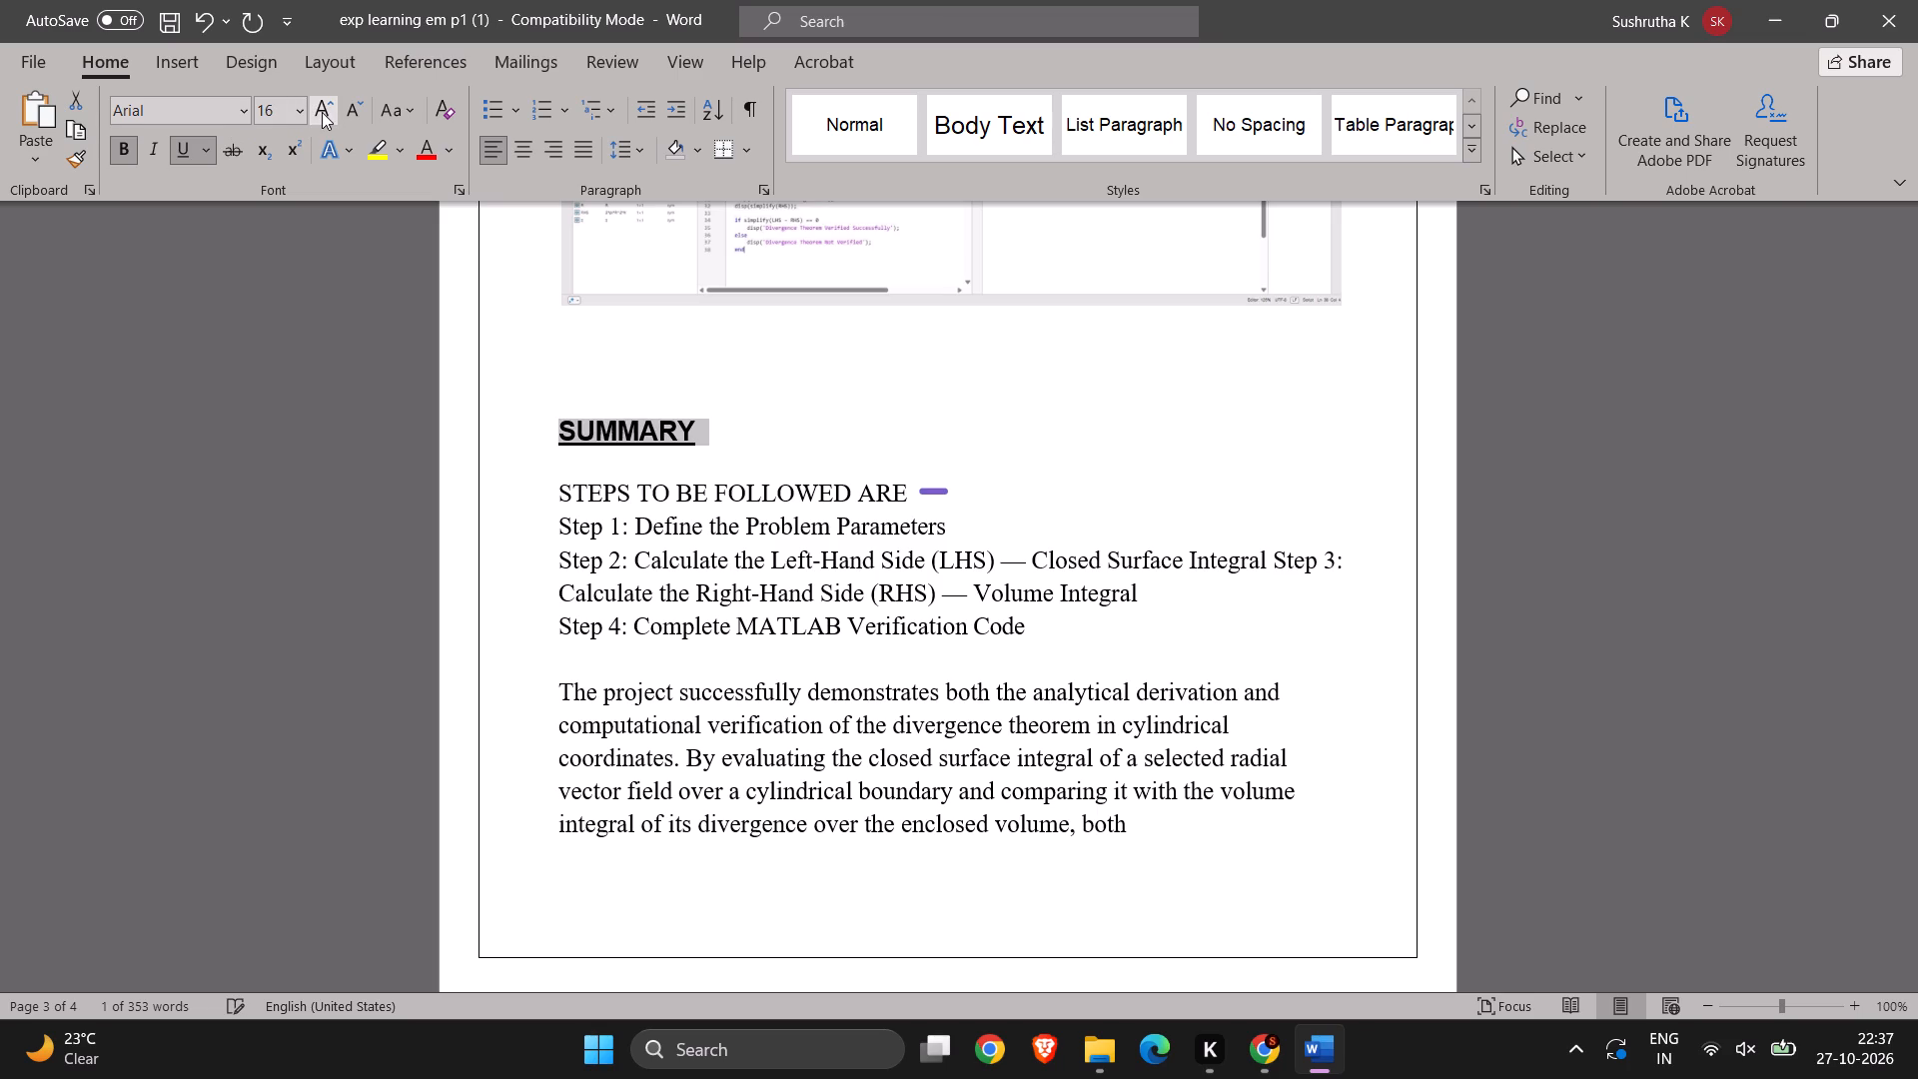
pyautogui.click(322, 112)
pyautogui.click(244, 109)
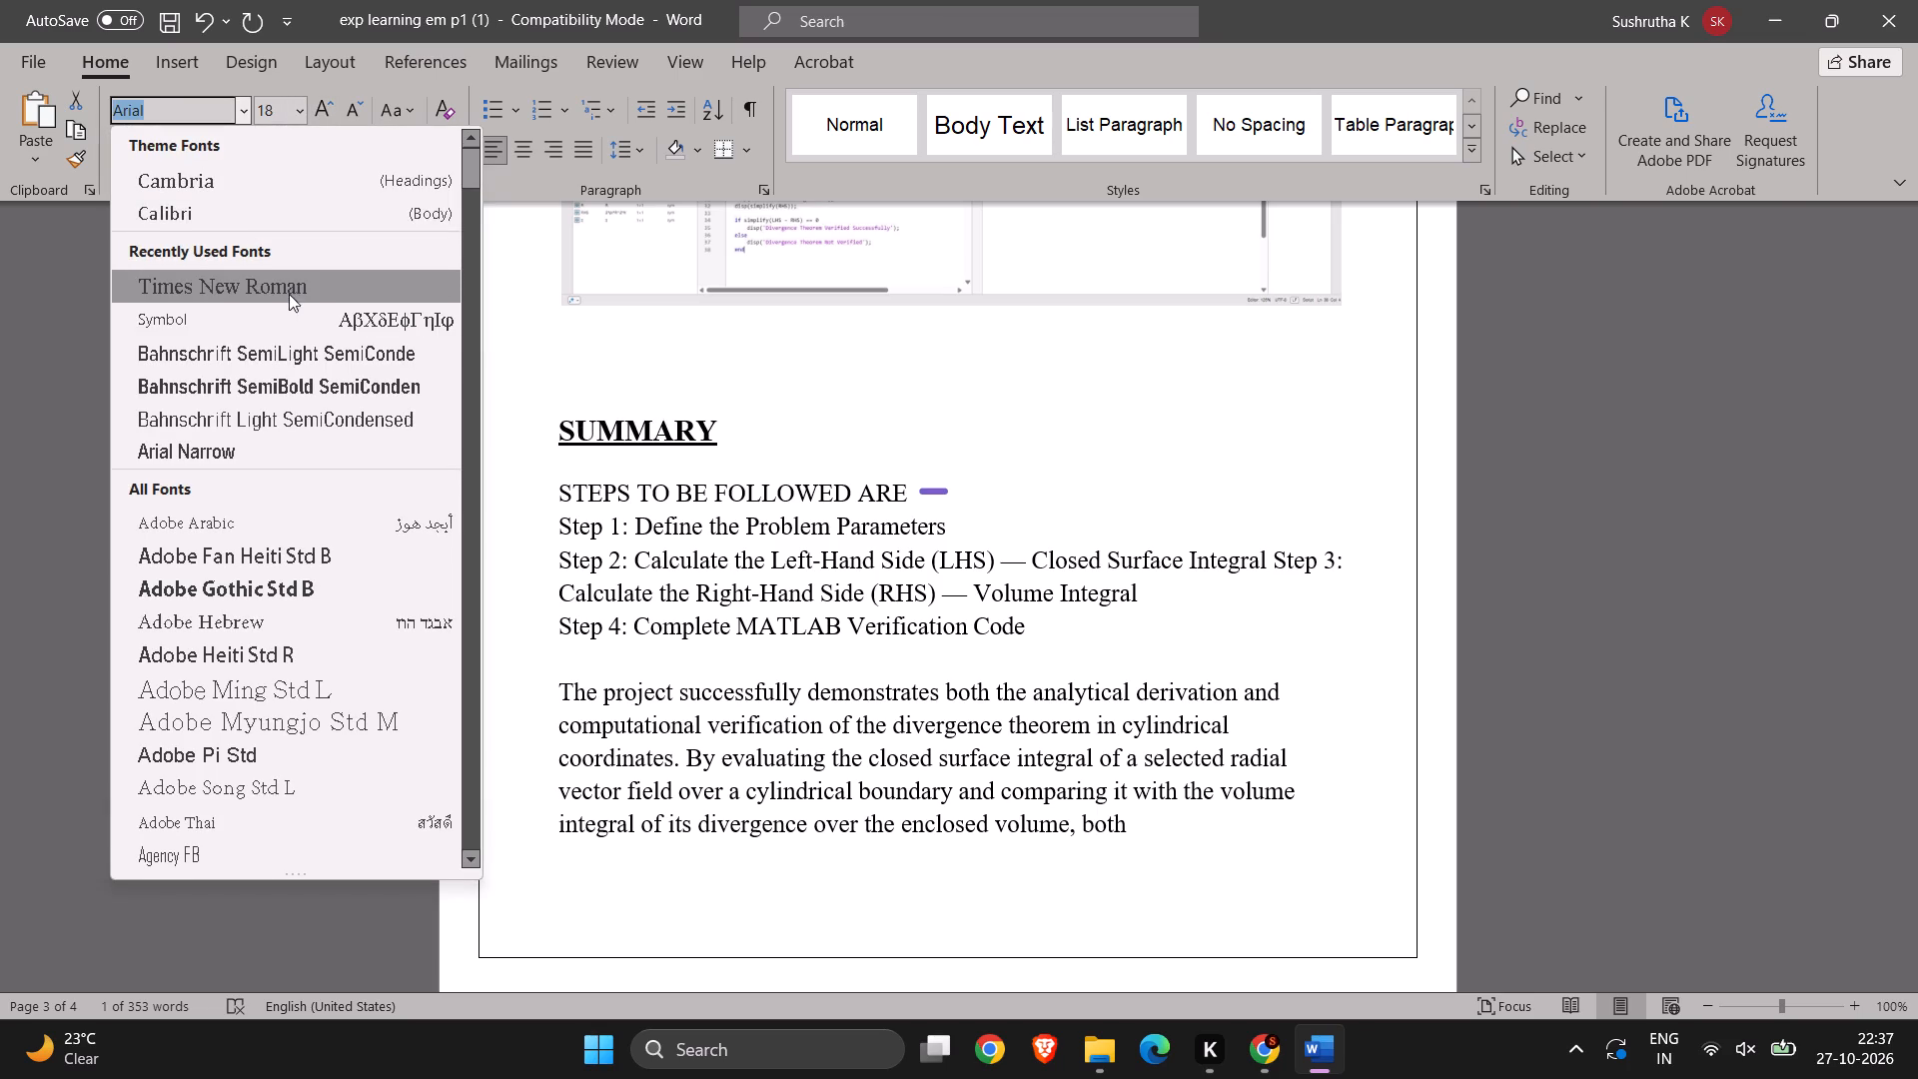
pyautogui.click(303, 275)
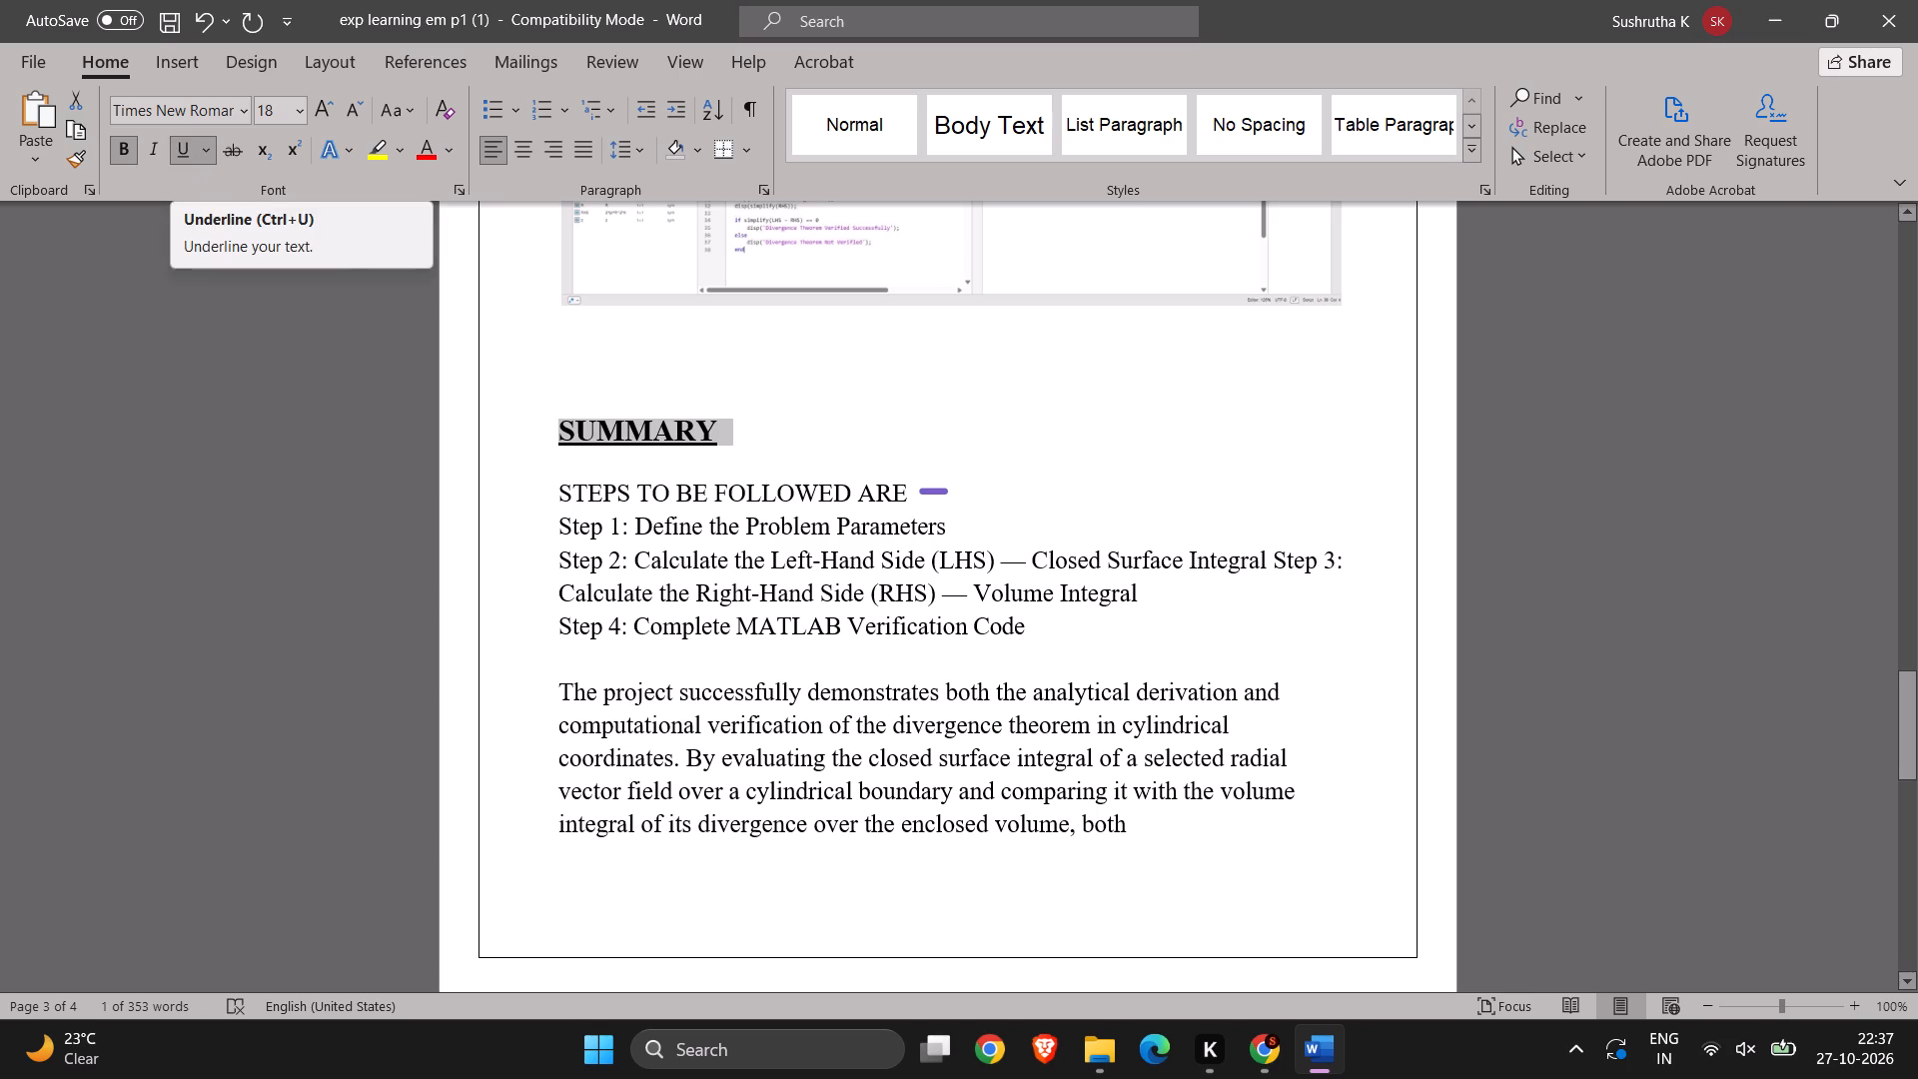
pyautogui.click(730, 448)
# Start saving the report as an Adobe PDF, letting PDFMaker save the document first.
pyautogui.scroll(-13, 723, 467)
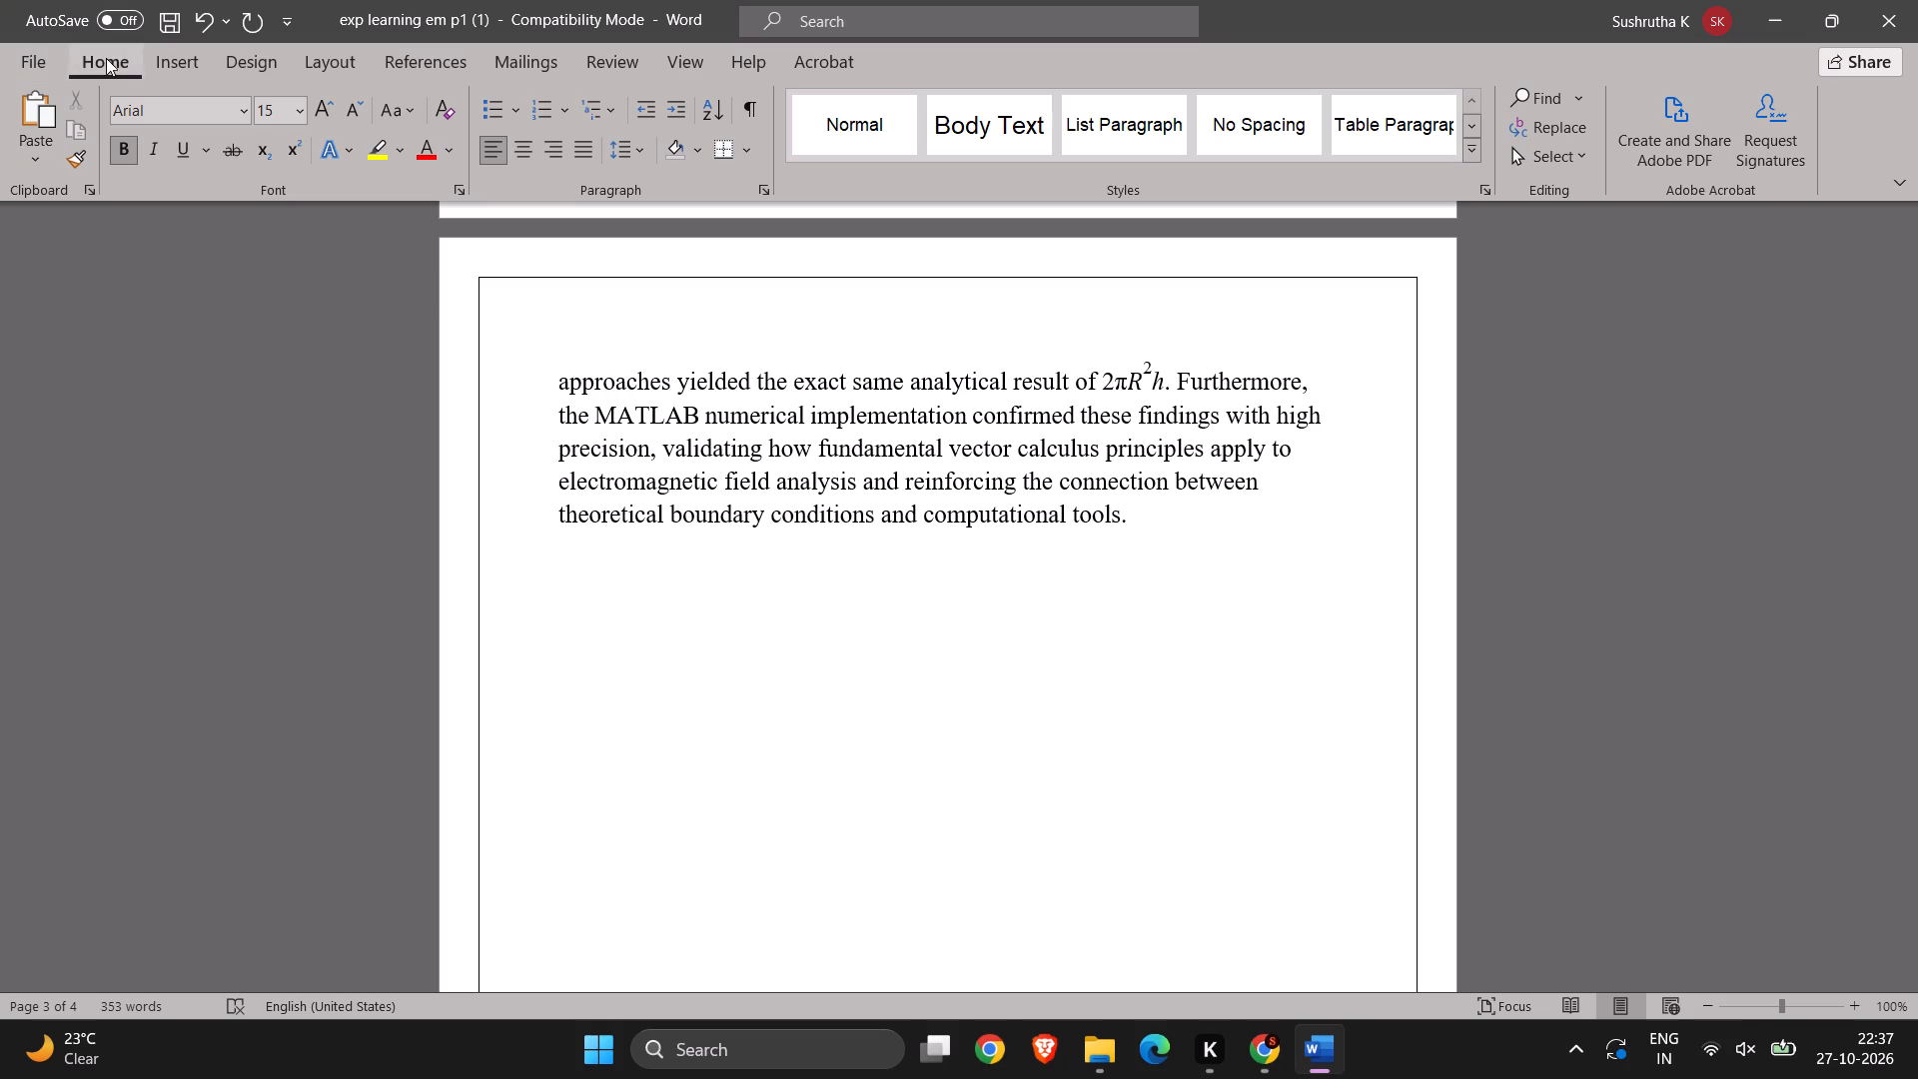
pyautogui.click(37, 59)
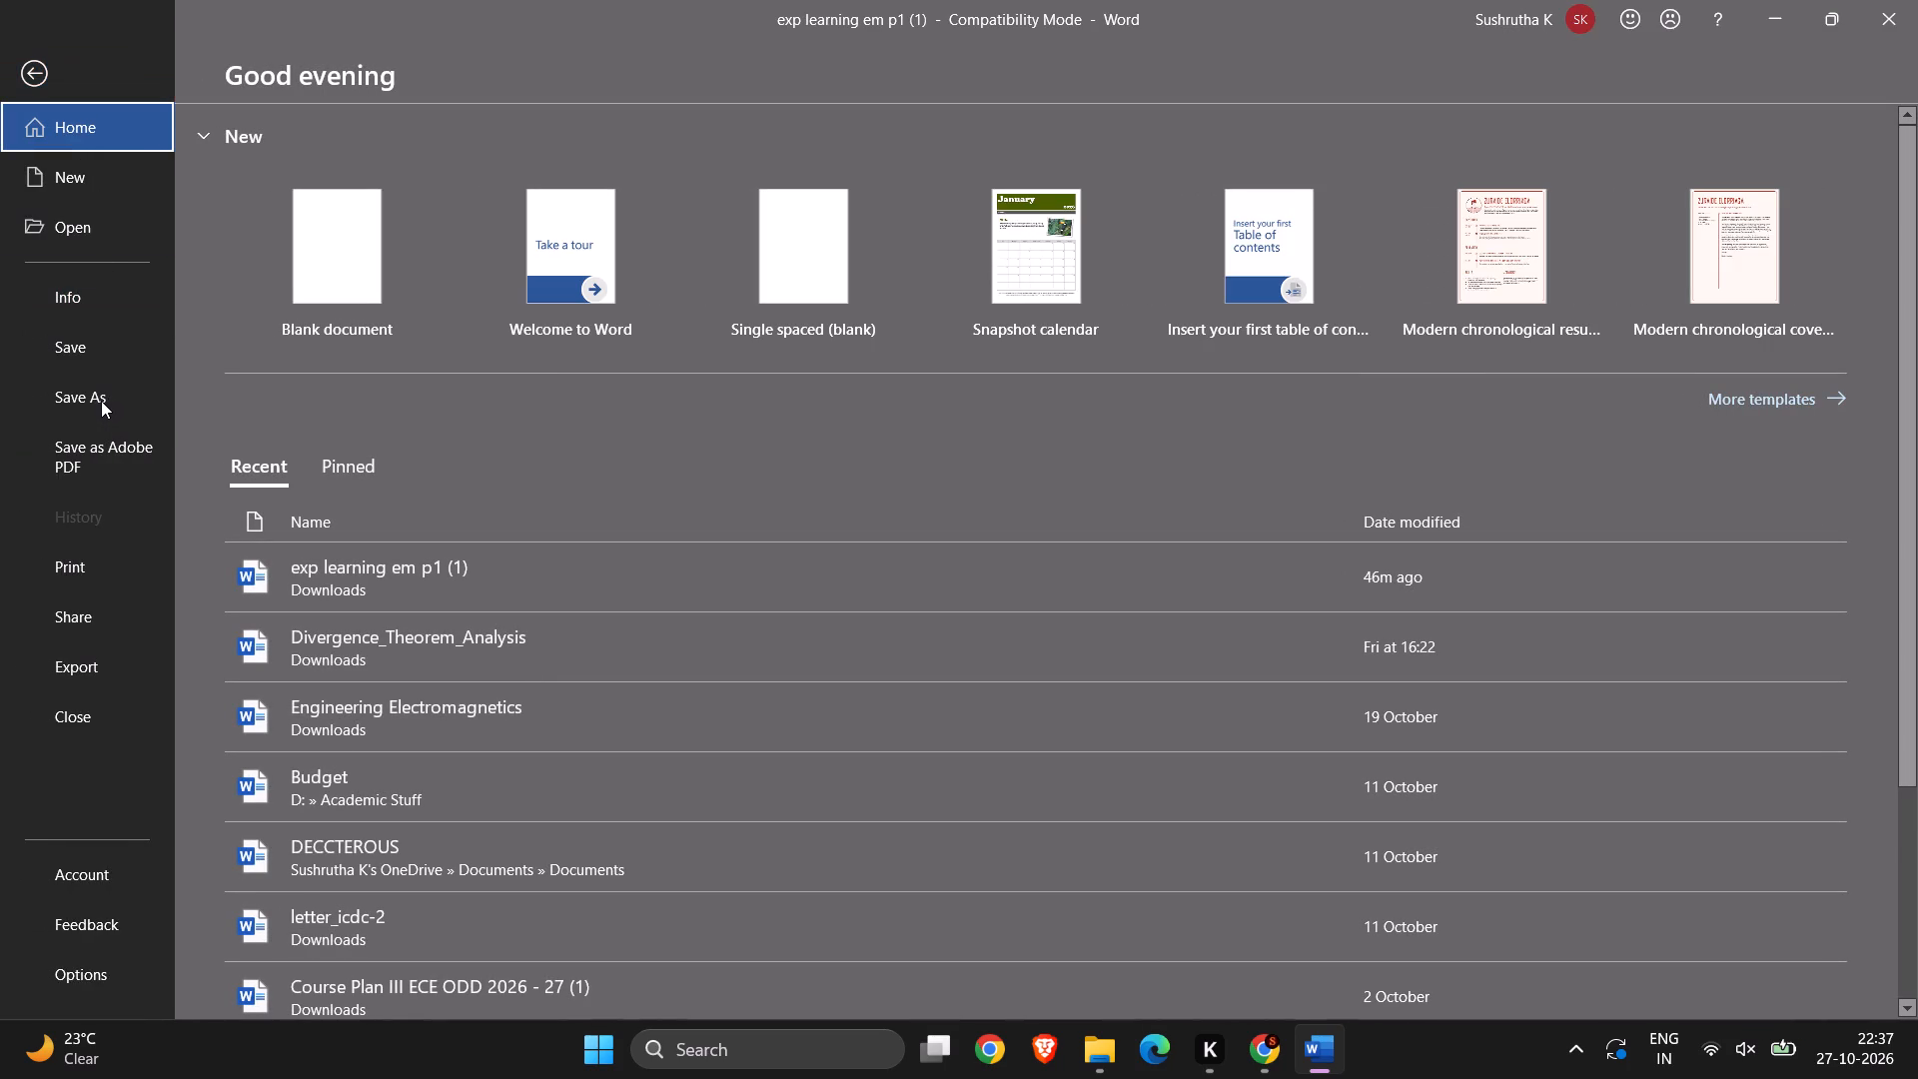
pyautogui.click(100, 406)
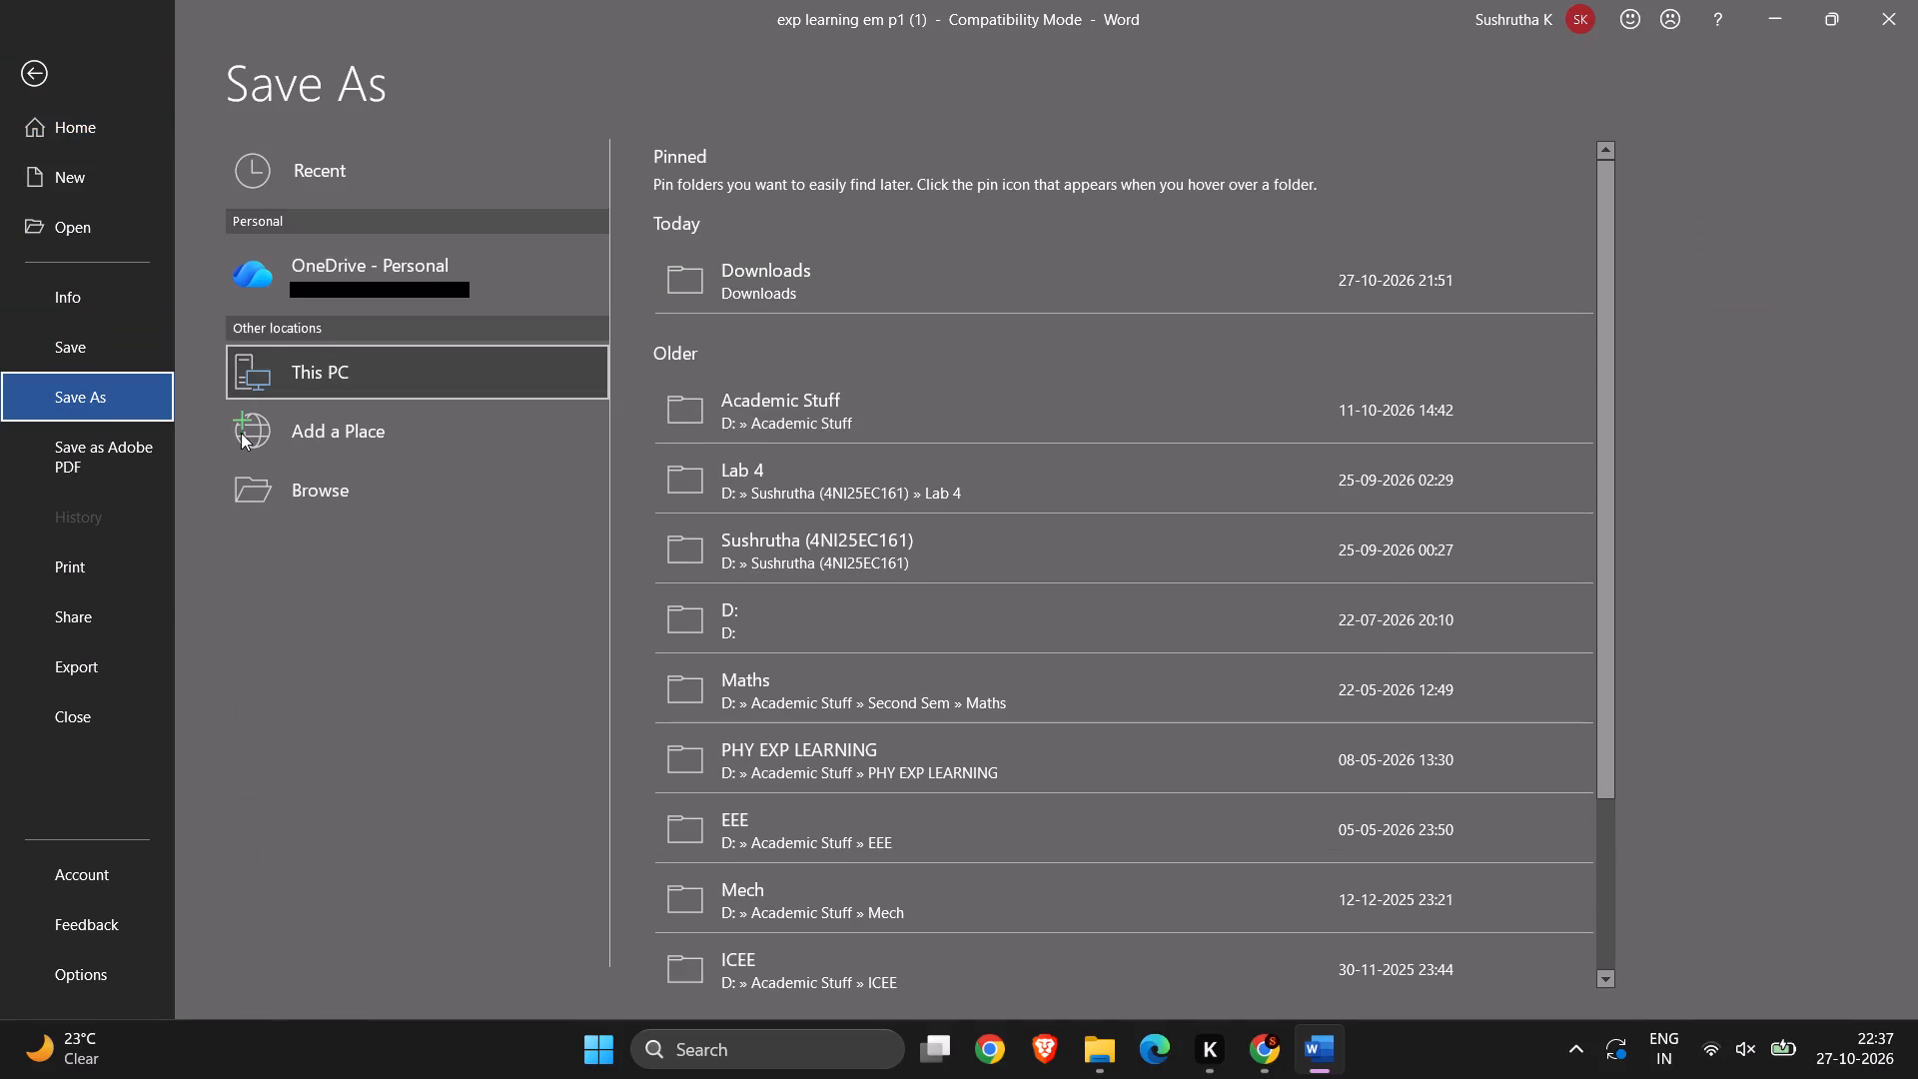
pyautogui.click(113, 446)
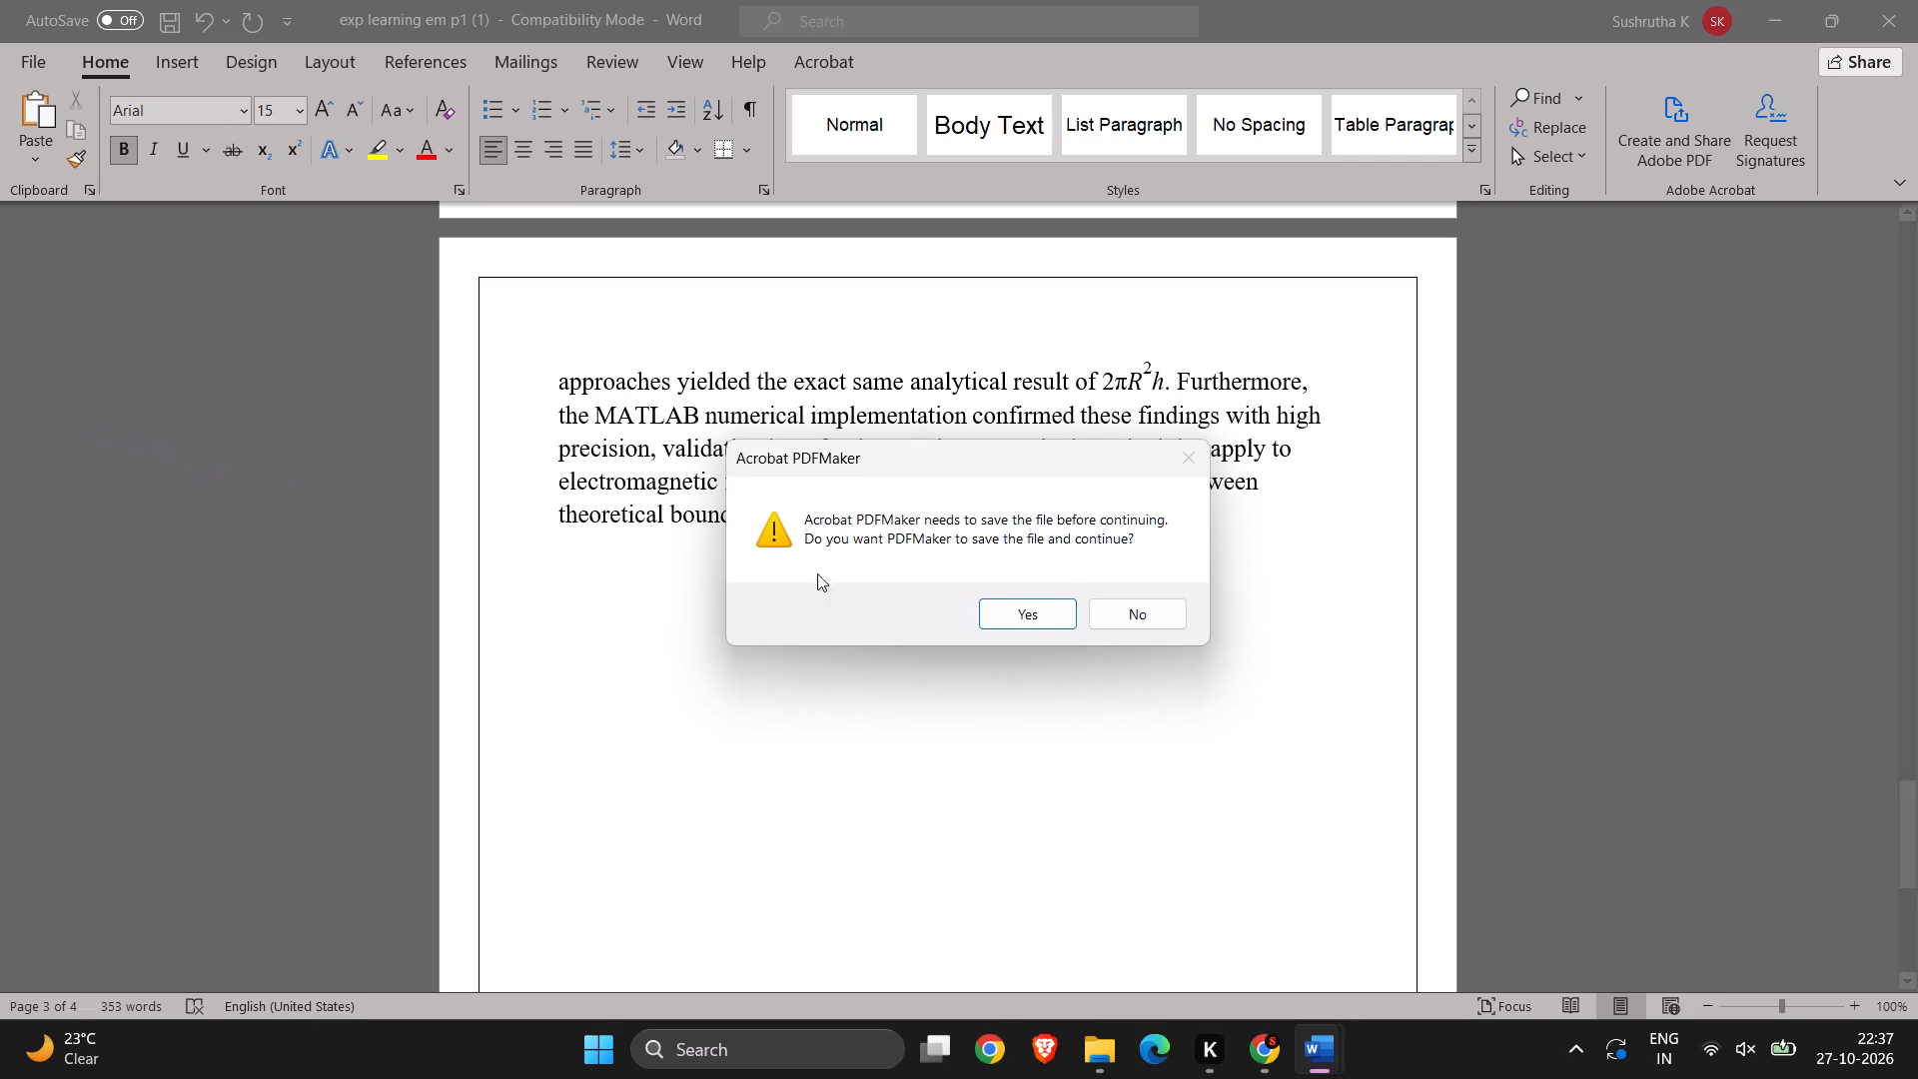
pyautogui.click(1042, 612)
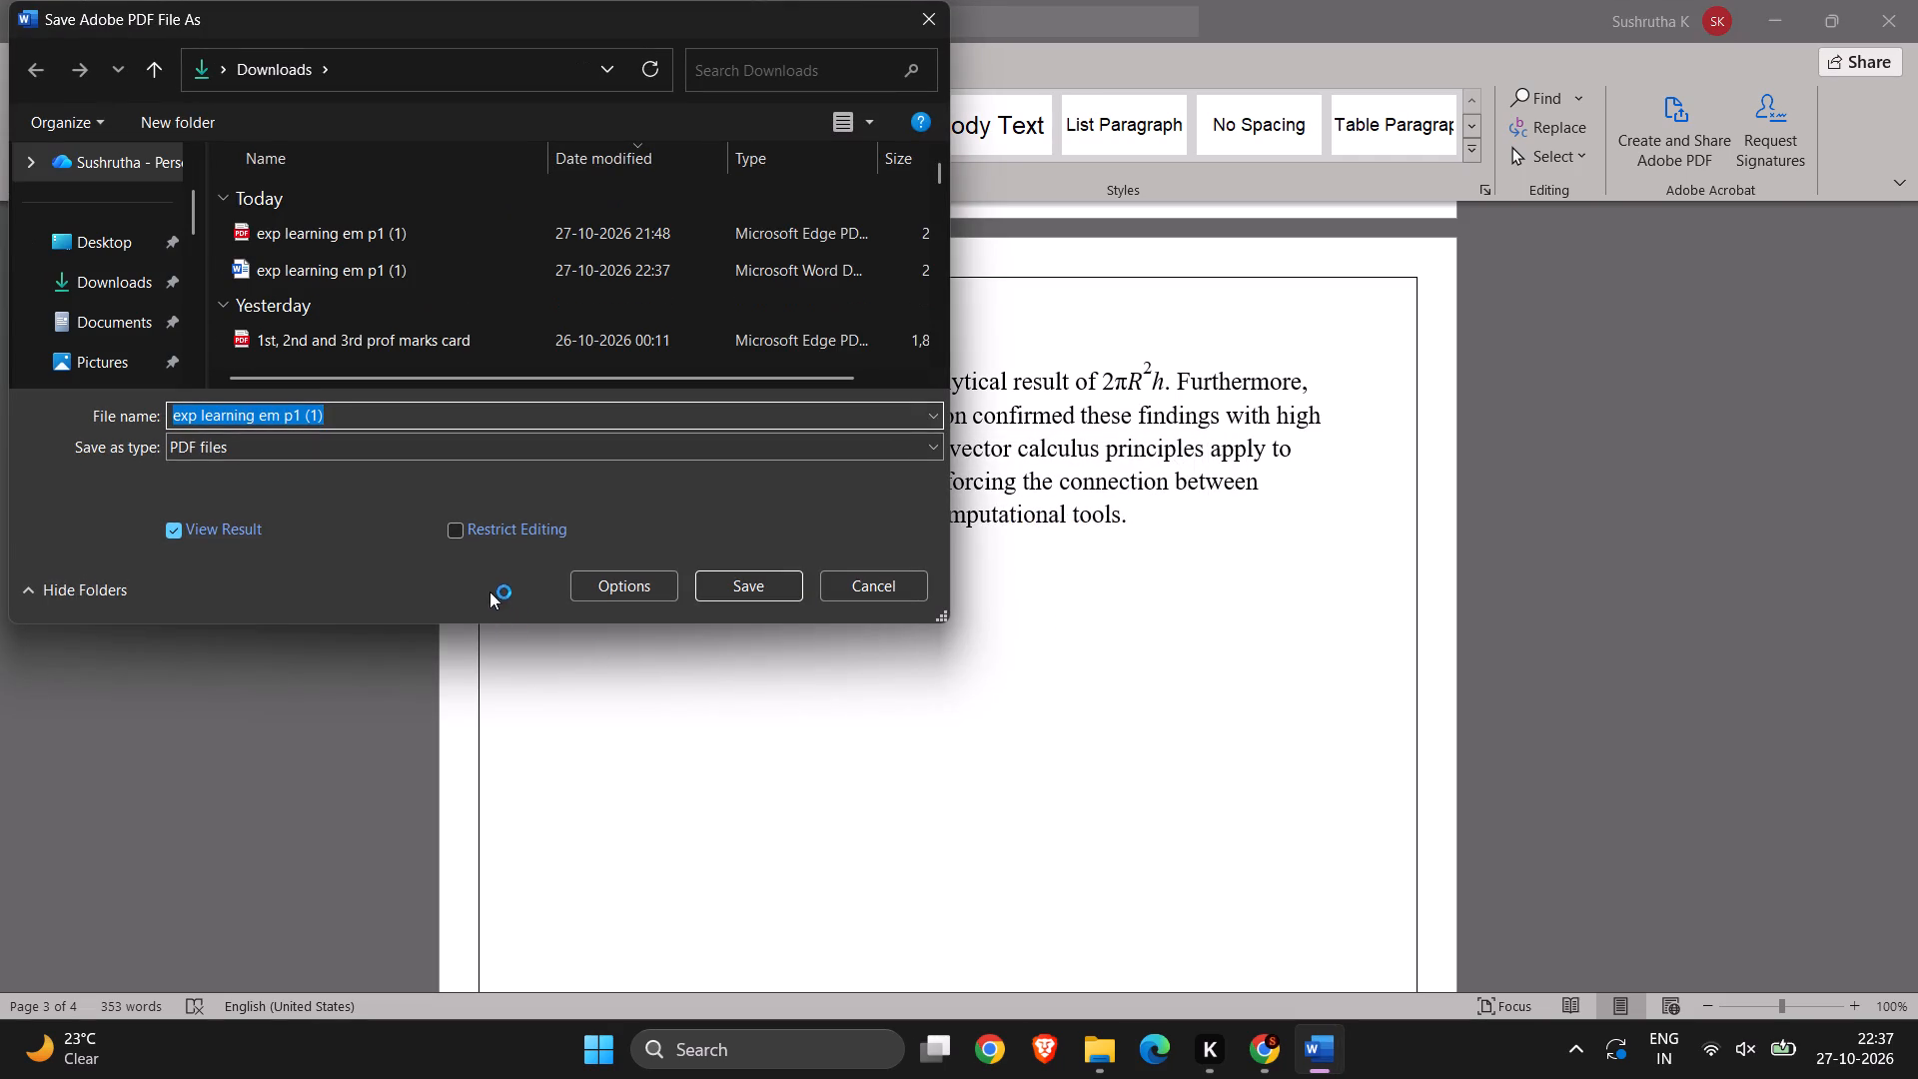
# Browse the files and drives for a location in which to save the PDF.
pyautogui.scroll(-12, 270, 329)
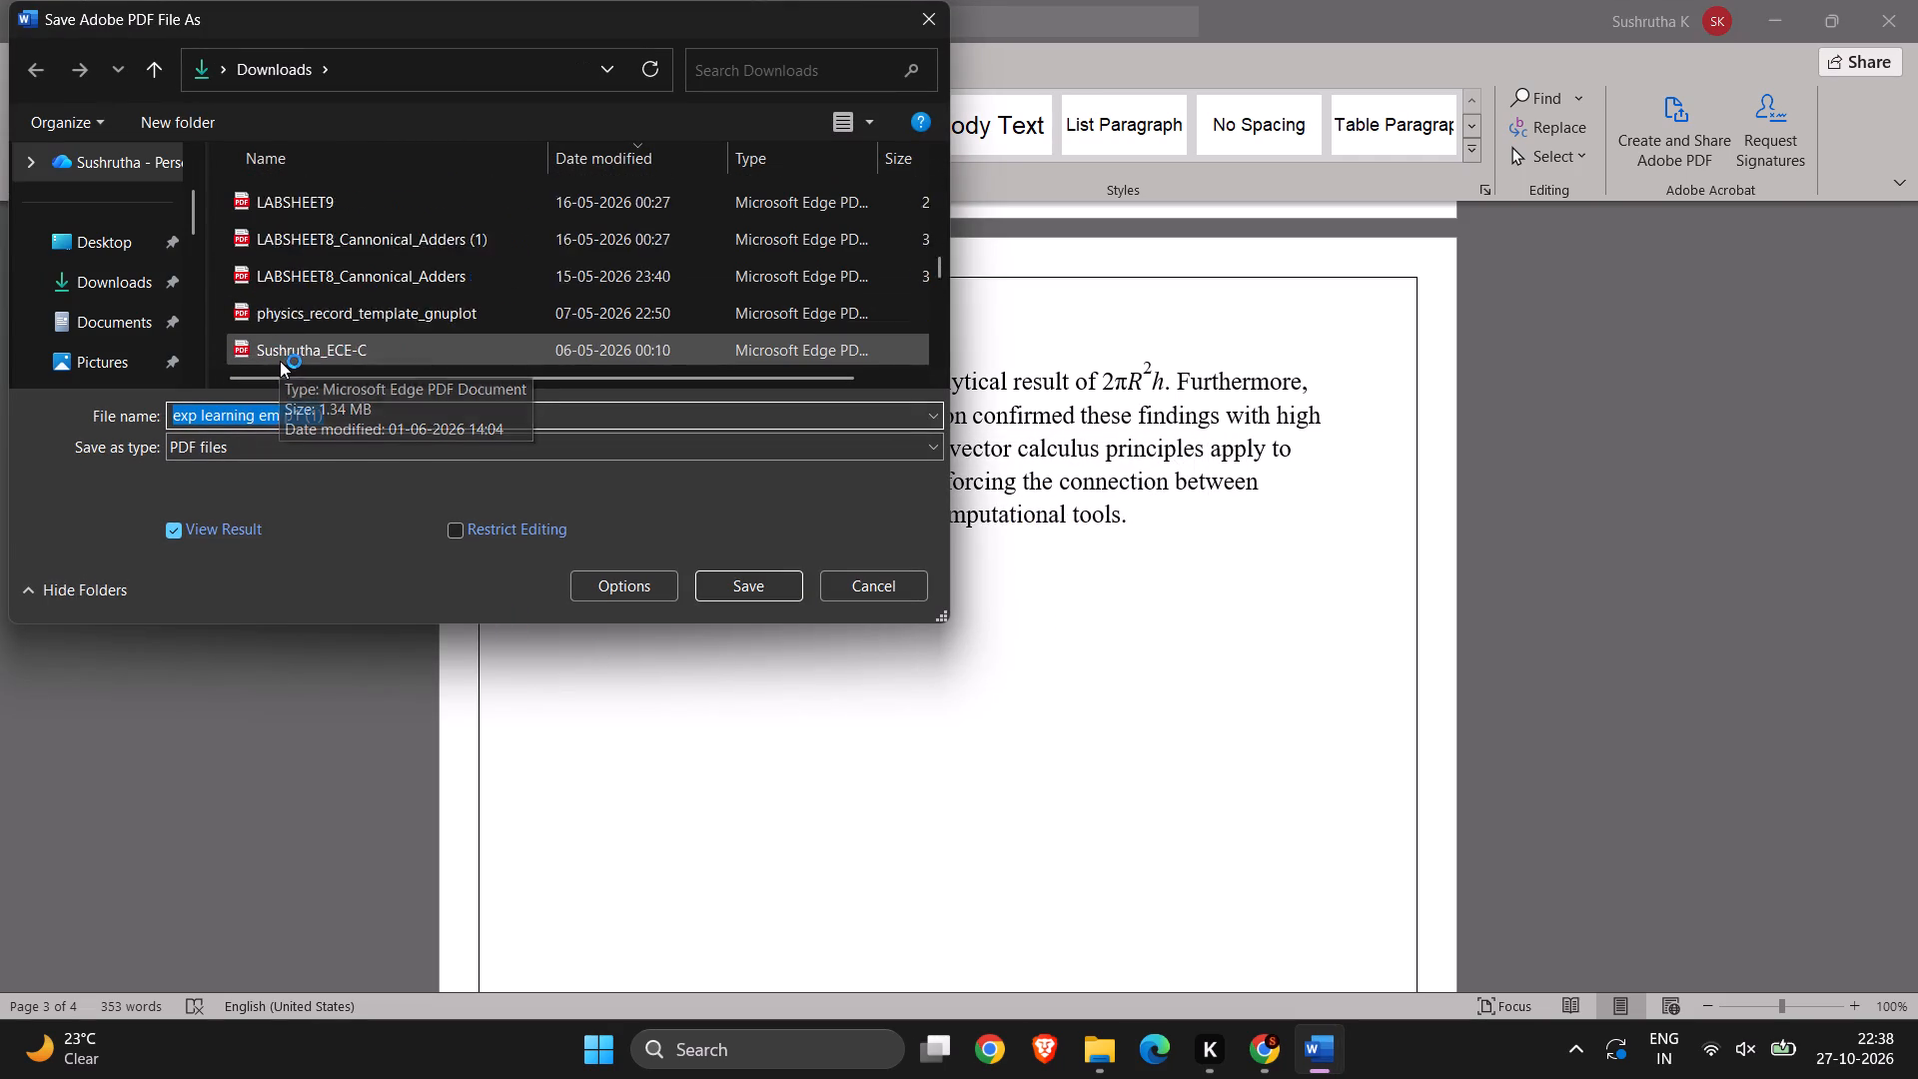
pyautogui.scroll(-1, 280, 361)
pyautogui.scroll(4, 286, 360)
pyautogui.scroll(18, 294, 267)
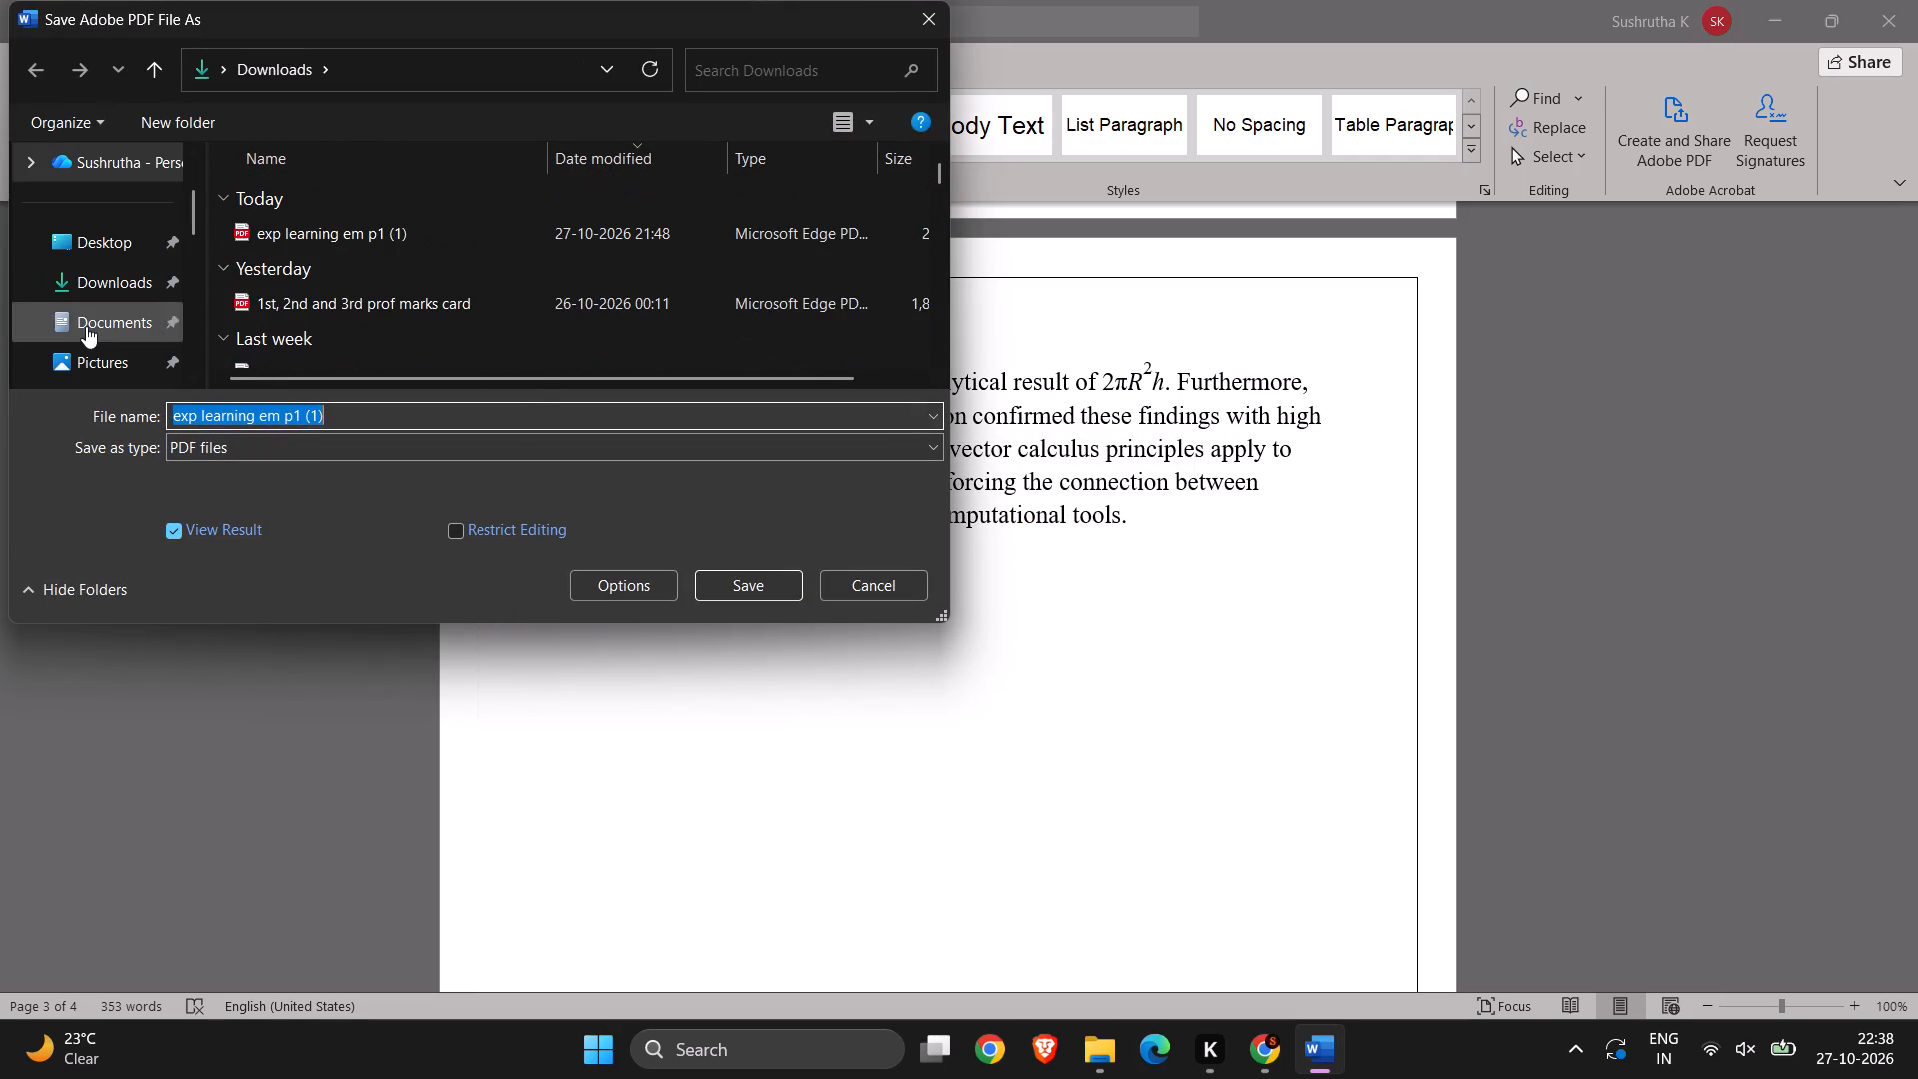
pyautogui.scroll(-4, 86, 329)
pyautogui.scroll(-3, 160, 379)
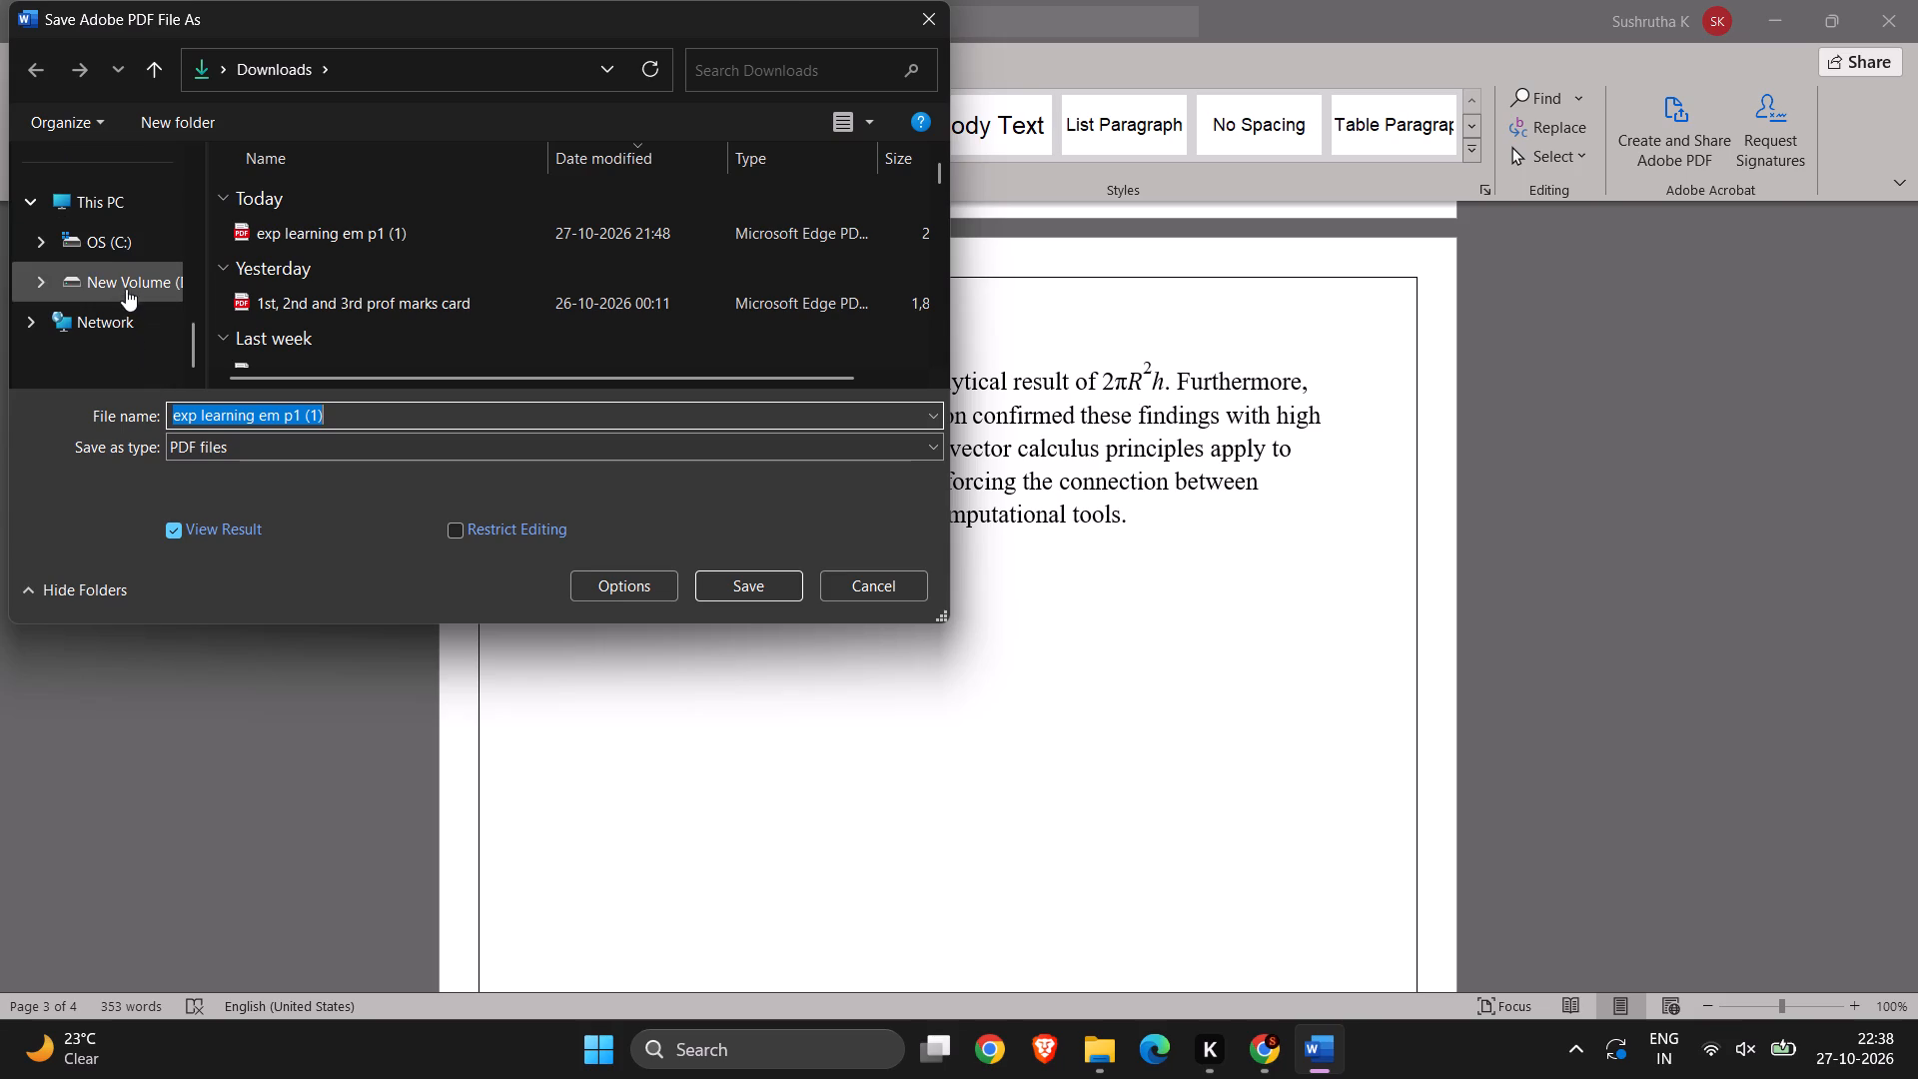
# Shorten the PDF's file name to "exp learning em".
pyautogui.click(336, 408)
pyautogui.press('BackSpace')
pyautogui.press('BackSpace')
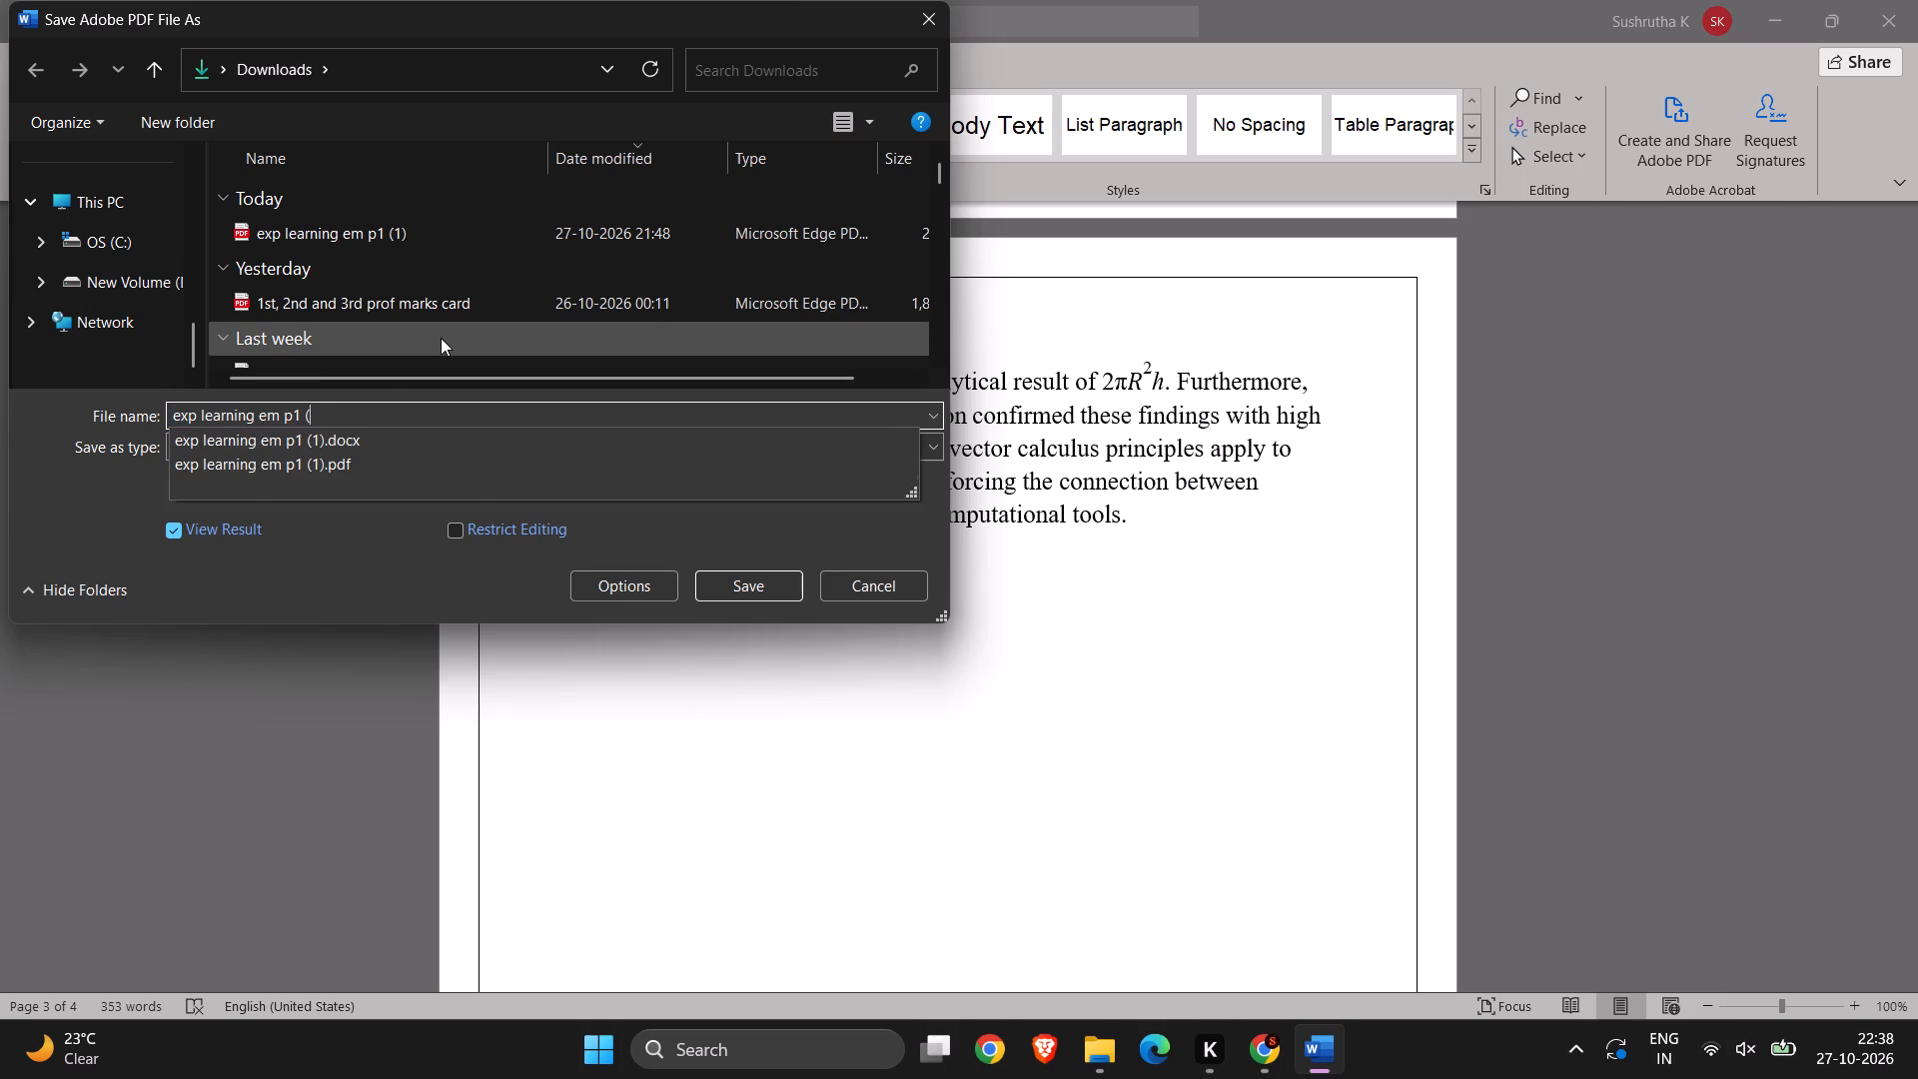
pyautogui.press('BackSpace')
pyautogui.press('BackSpace')
pyautogui.press('BackSpace')
pyautogui.press('BackSpace')
# Set the PDF's save location to the Third Sem folder inside Academic Stuff on New Volume (D:).
pyautogui.doubleClick(125, 280)
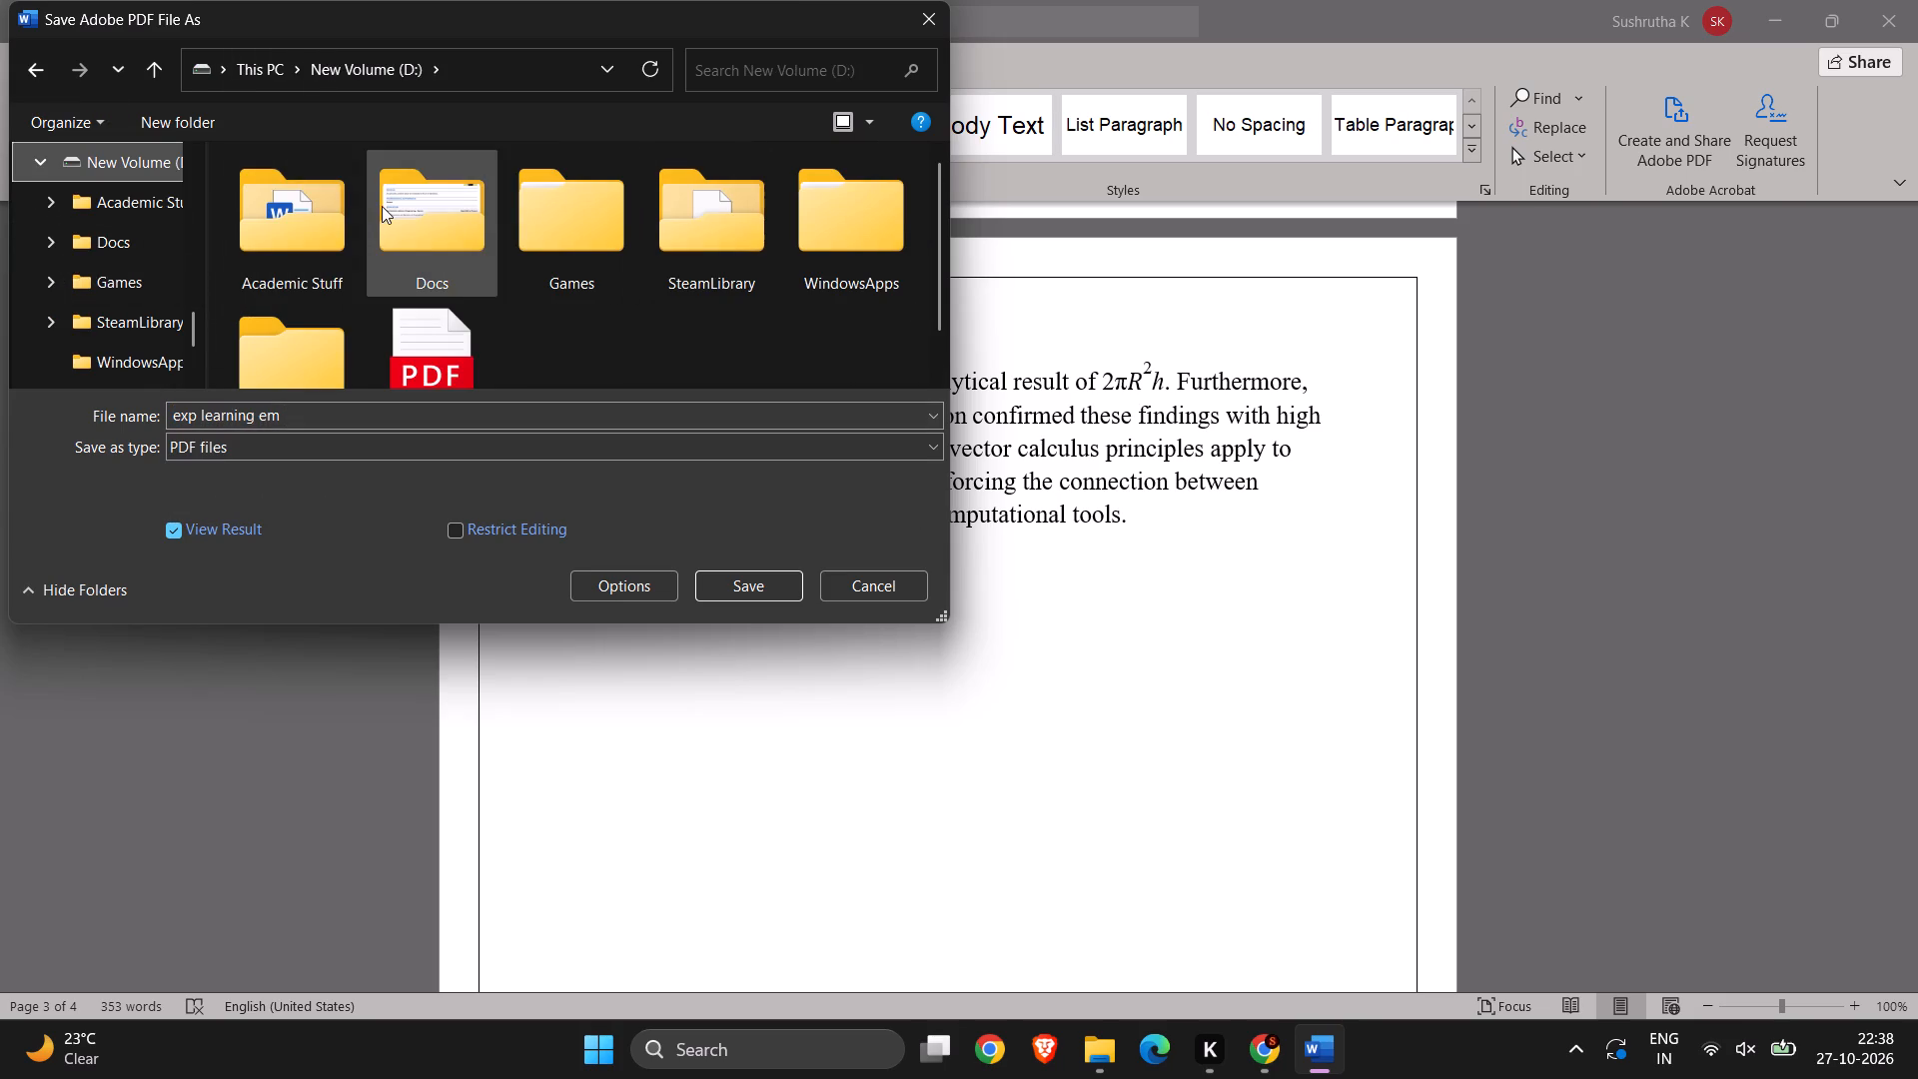
pyautogui.doubleClick(338, 206)
pyautogui.doubleClick(314, 258)
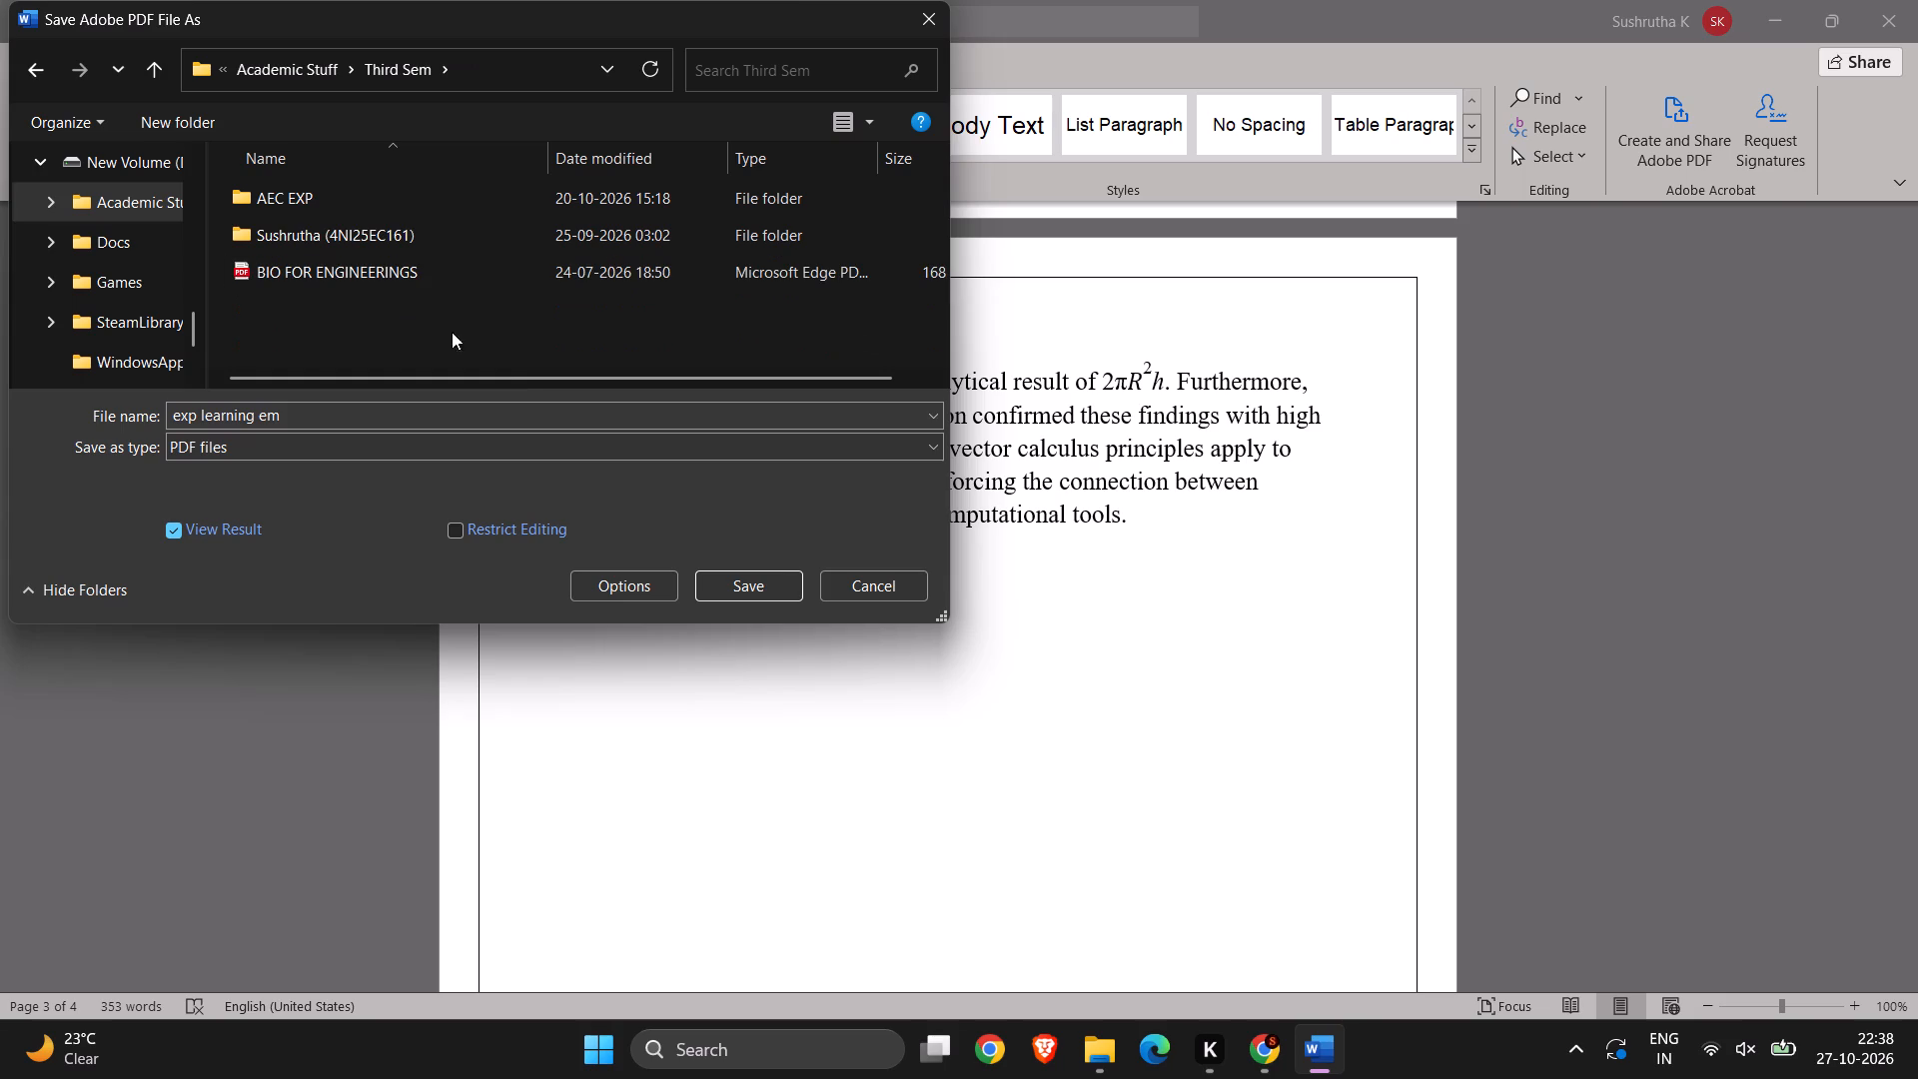
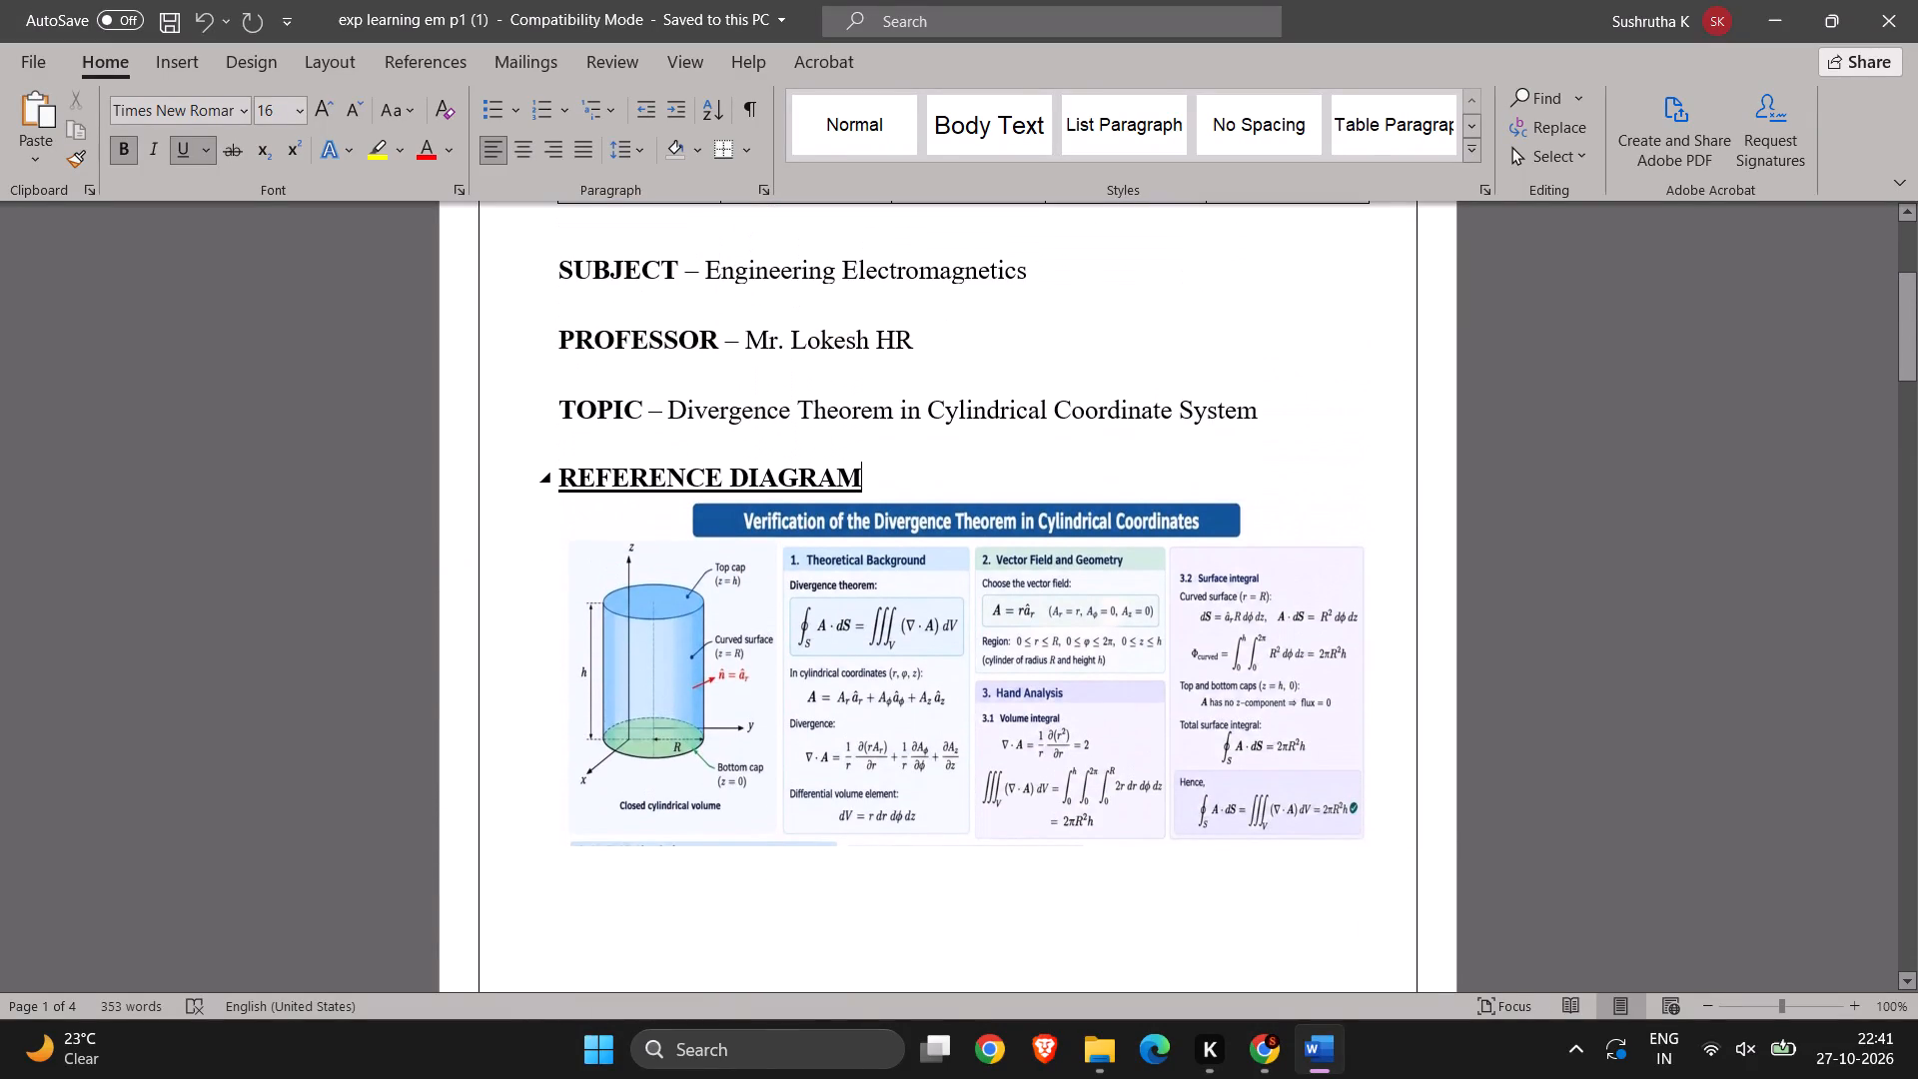
# Add two empty lines beneath the REFERENCE DIAGRAM heading, above the divergence theorem picture.
pyautogui.press('Return')
pyautogui.press('Return')
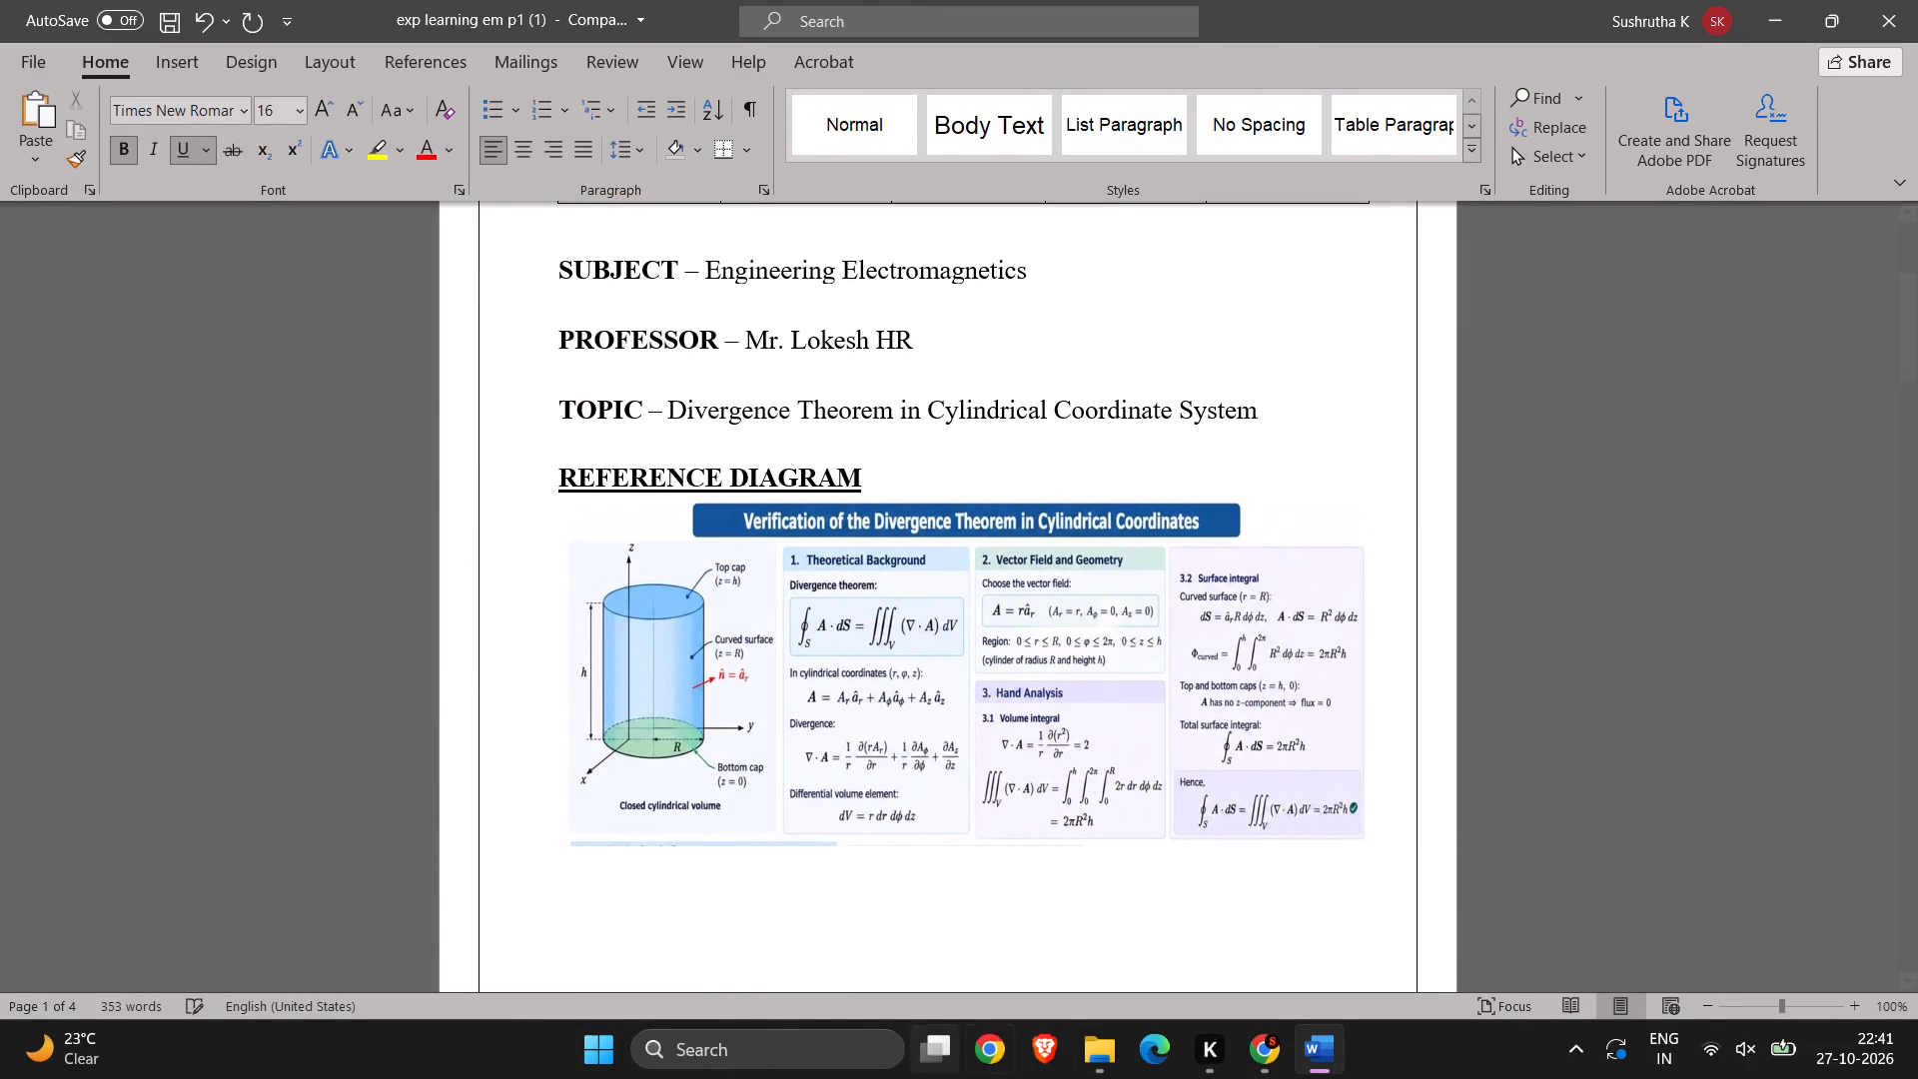